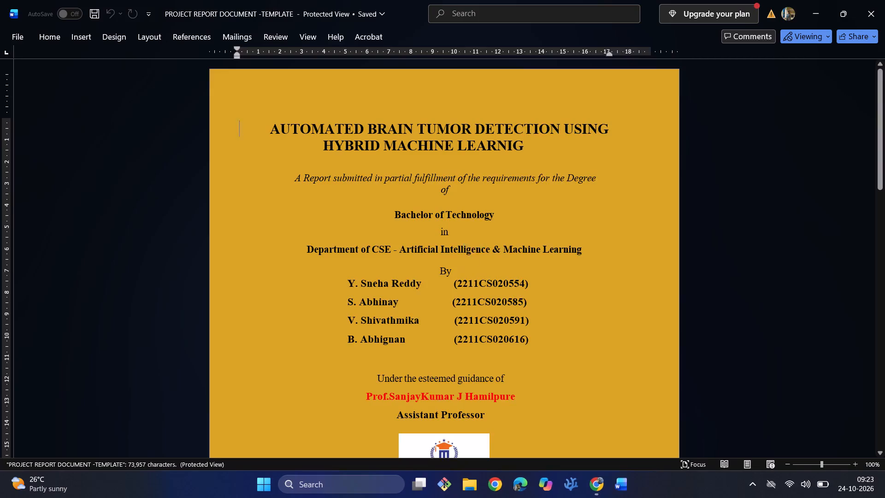
Review the project report's front matter, from the title page through the certificate, acknowledgement and abstract to the contents page.
scroll(463, 240, down, 1)
scroll(463, 240, up, 3)
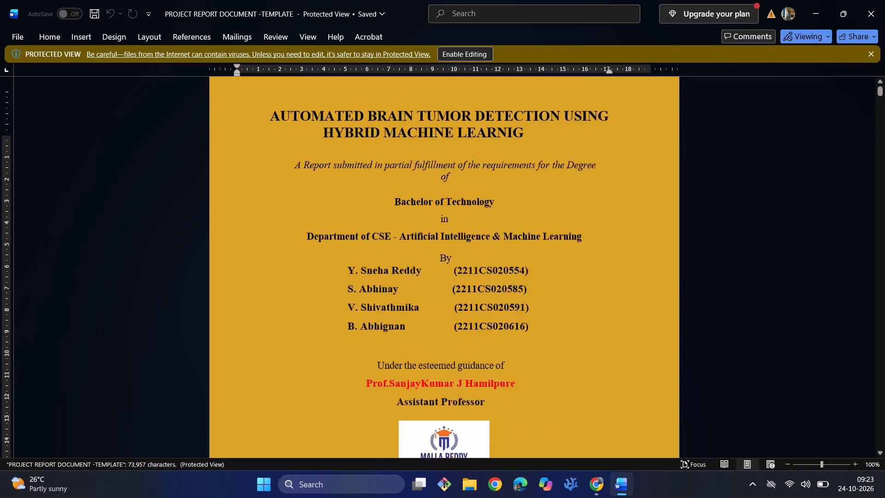
scroll(463, 240, up, 1)
scroll(463, 240, down, 8)
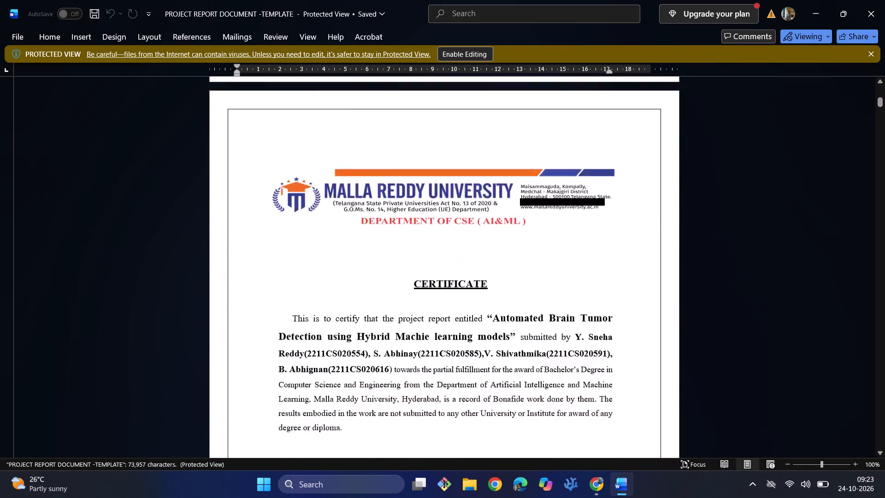
scroll(463, 240, down, 5)
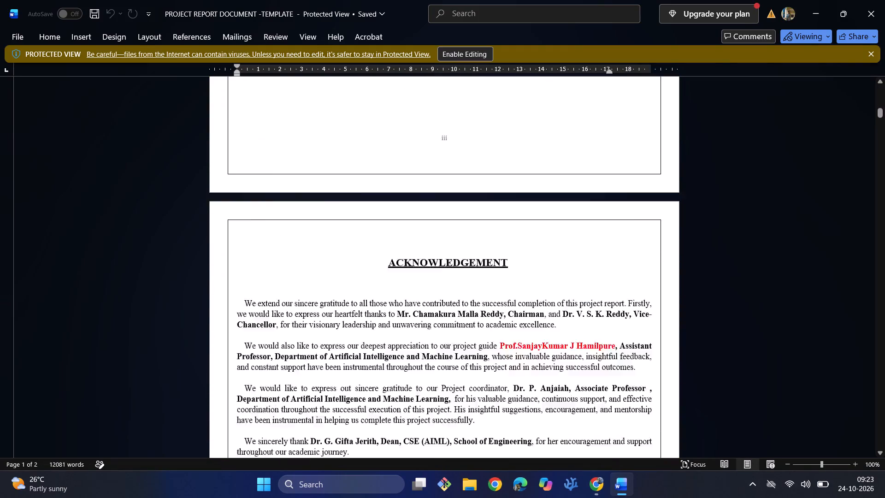
scroll(463, 240, down, 3)
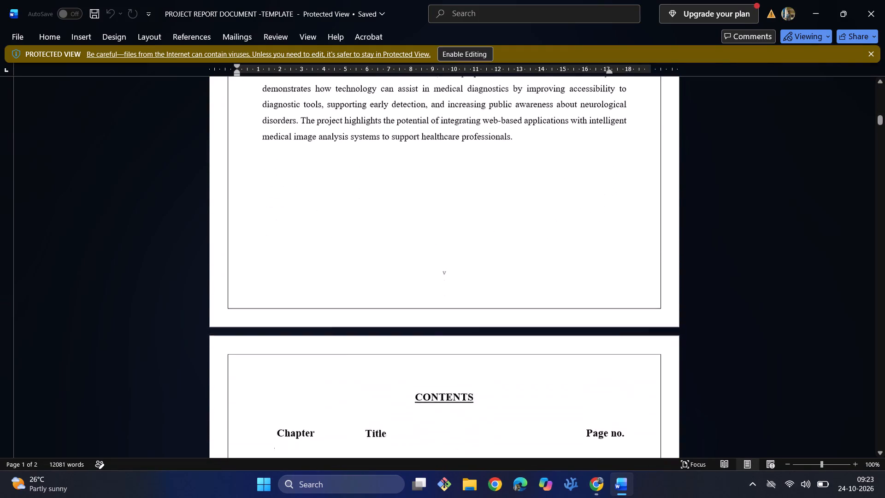
scroll(463, 240, down, 2)
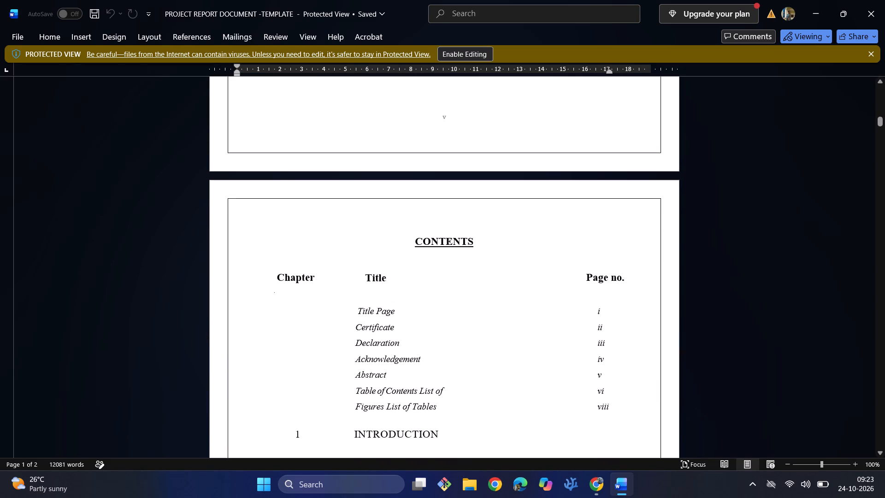
scroll(463, 240, up, 1)
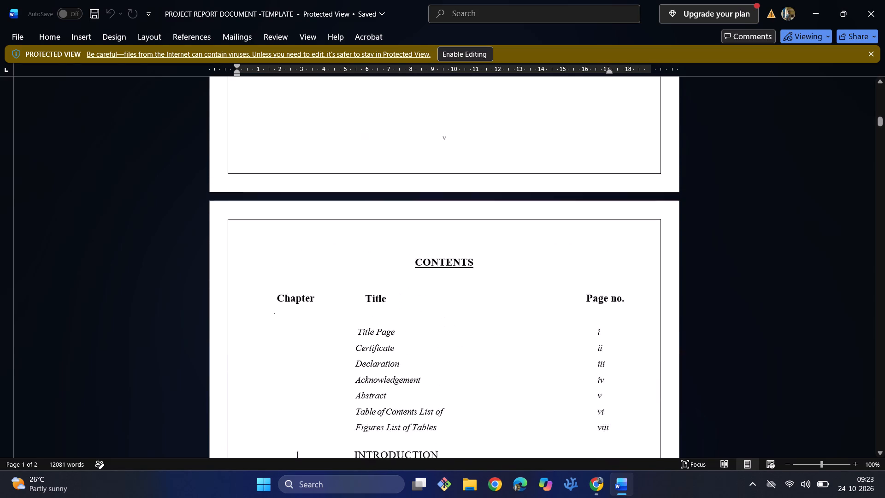
scroll(463, 240, up, 1)
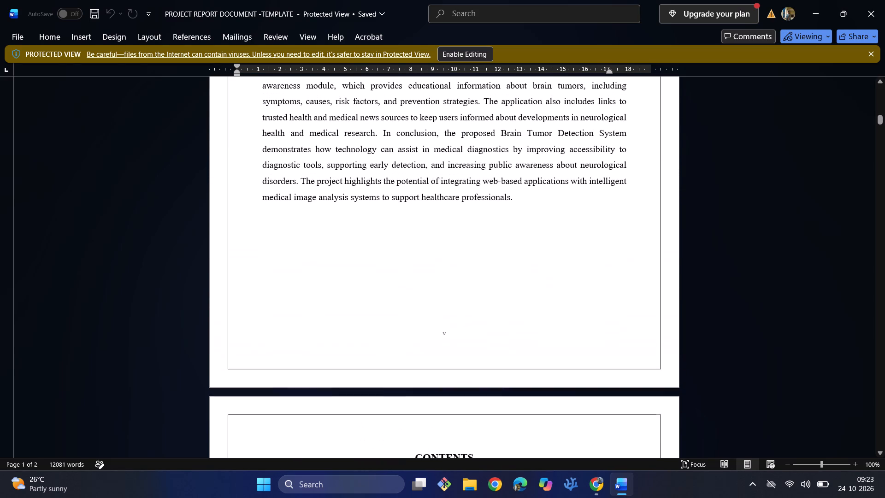
Review the report's front matter from the cover page through the certificate, declaration, acknowledgement, abstract and contents.
scroll(463, 240, down, 6)
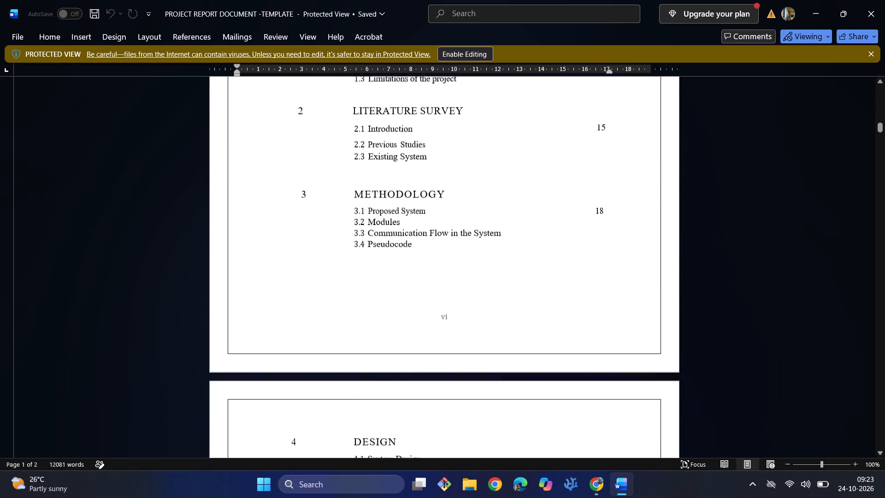
scroll(463, 240, up, 20)
scroll(463, 240, up, 7)
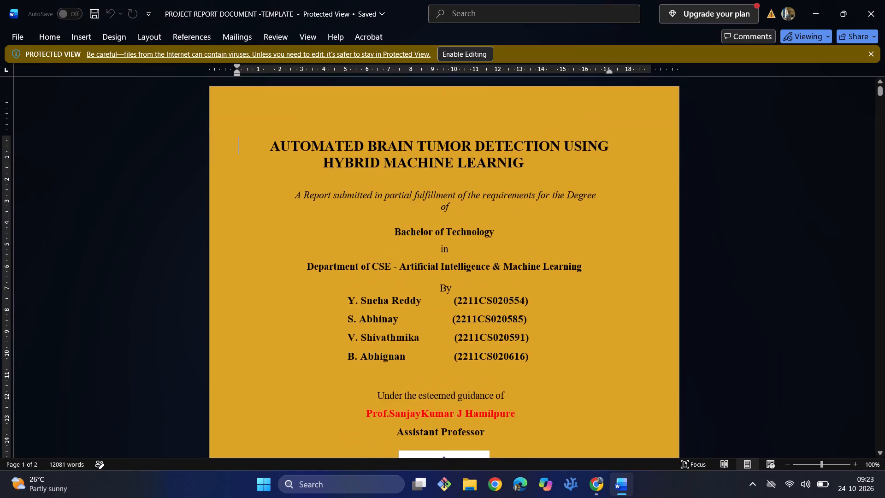
scroll(463, 240, up, 3)
scroll(463, 240, down, 2)
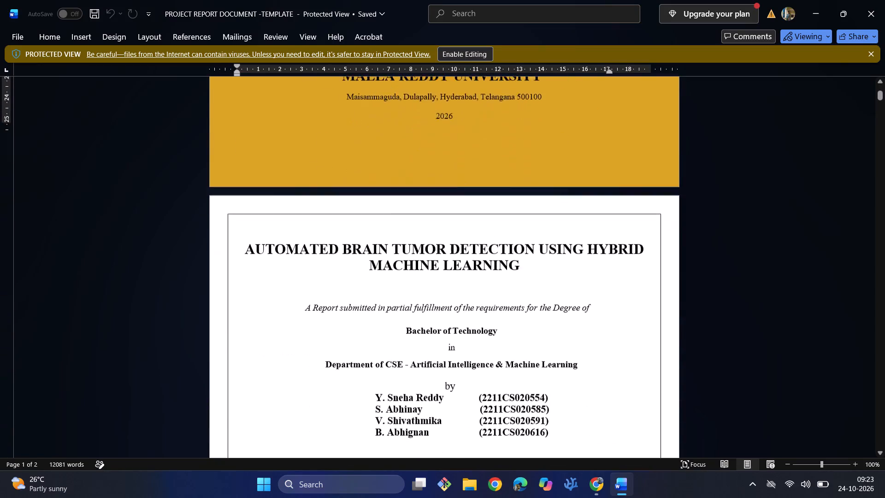
scroll(463, 240, down, 5)
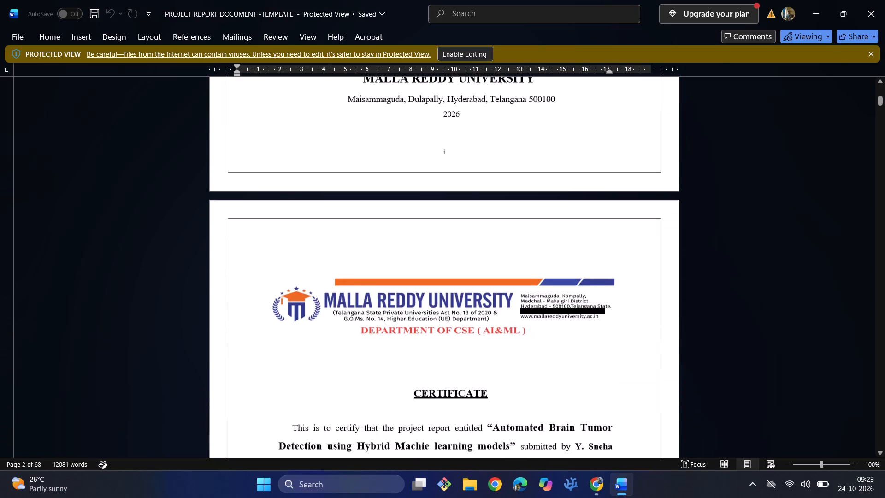
scroll(463, 240, down, 3)
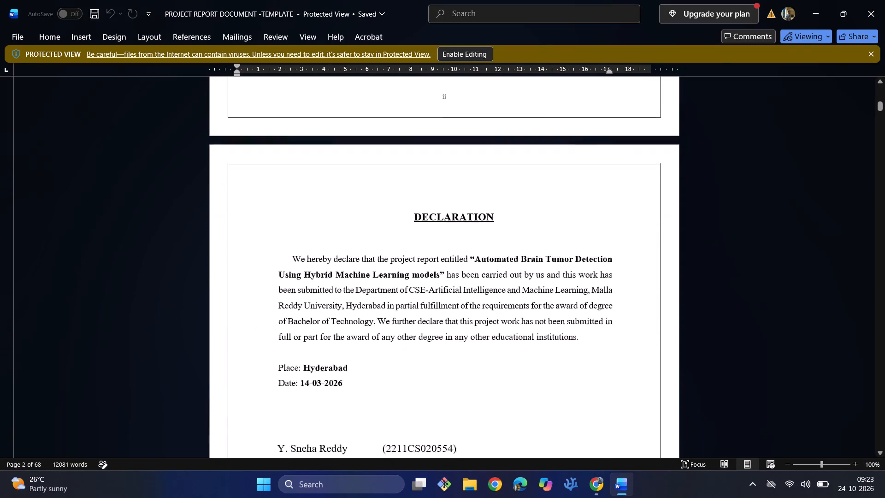
scroll(463, 240, down, 6)
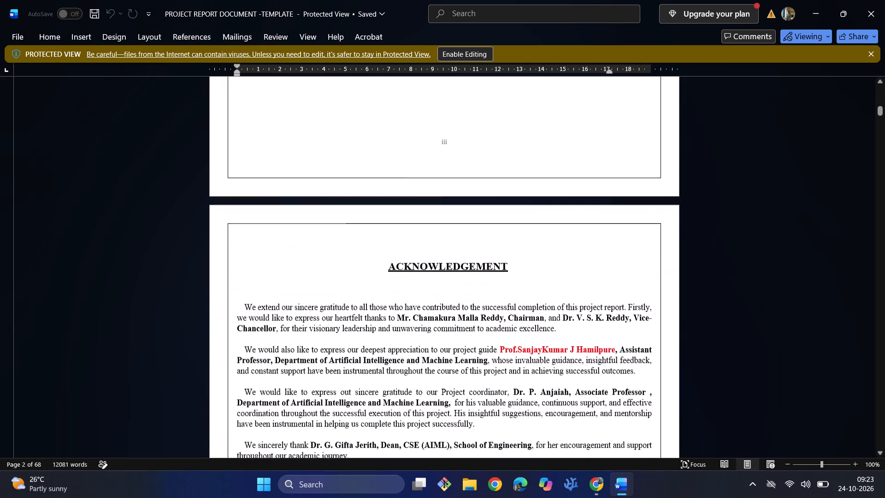
scroll(463, 240, down, 5)
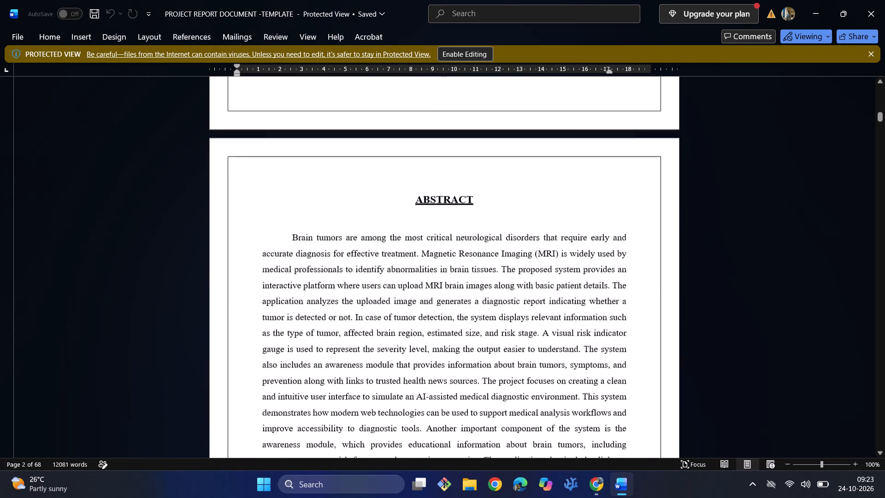
scroll(463, 240, down, 2)
scroll(463, 240, up, 2)
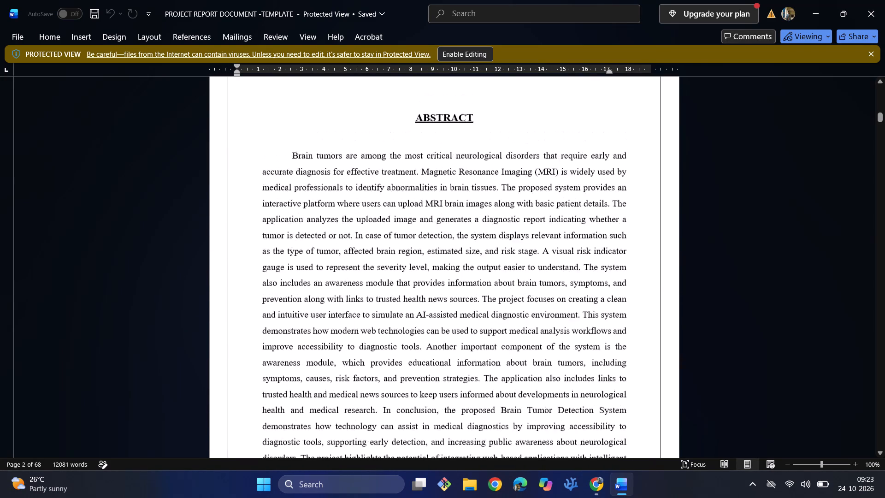
scroll(463, 240, up, 1)
Take the project report document out of Protected View by enabling editing.
click(465, 59)
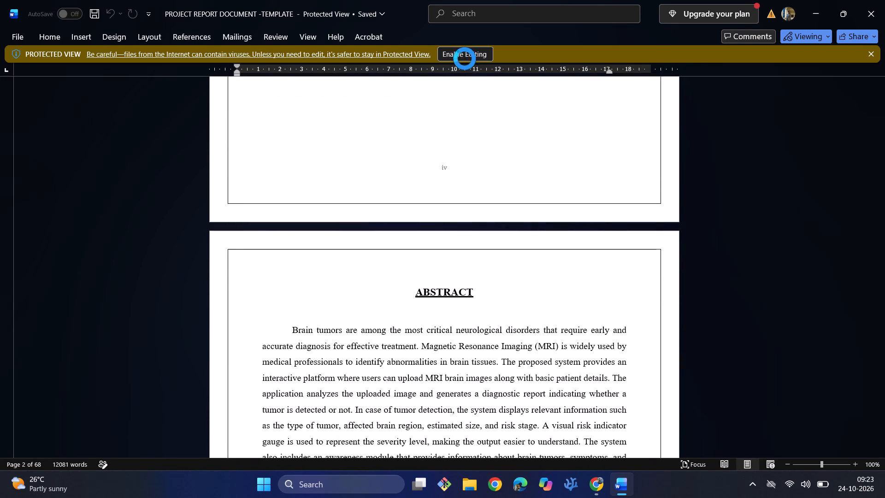
Read through the report from the cover page to the contents, list of tables and the start of Chapter 1.
scroll(463, 199, down, 3)
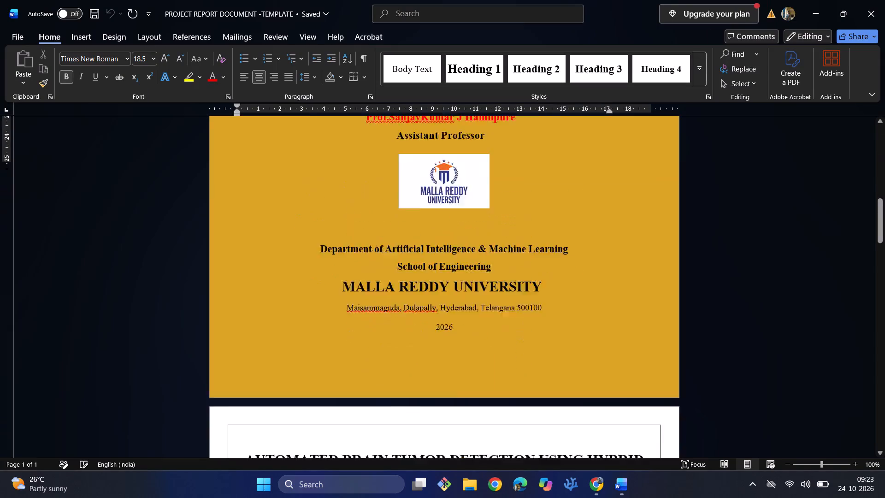
scroll(463, 199, down, 12)
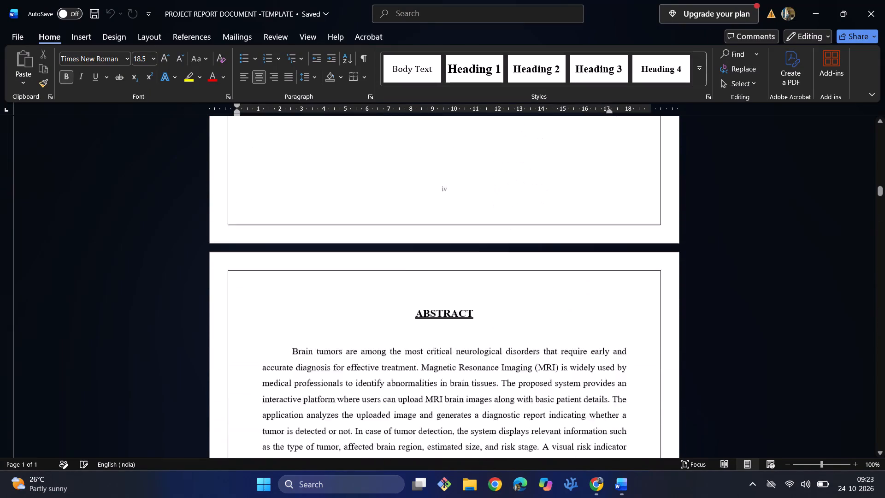
scroll(463, 199, down, 2)
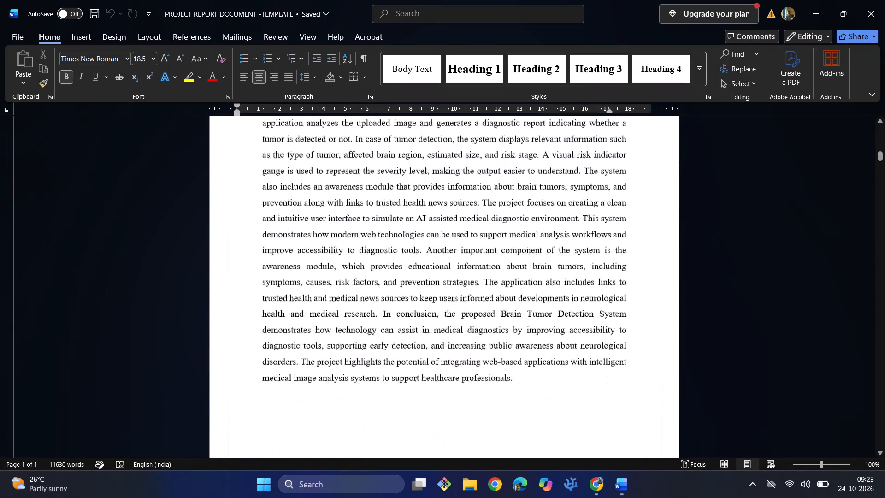
scroll(463, 199, down, 3)
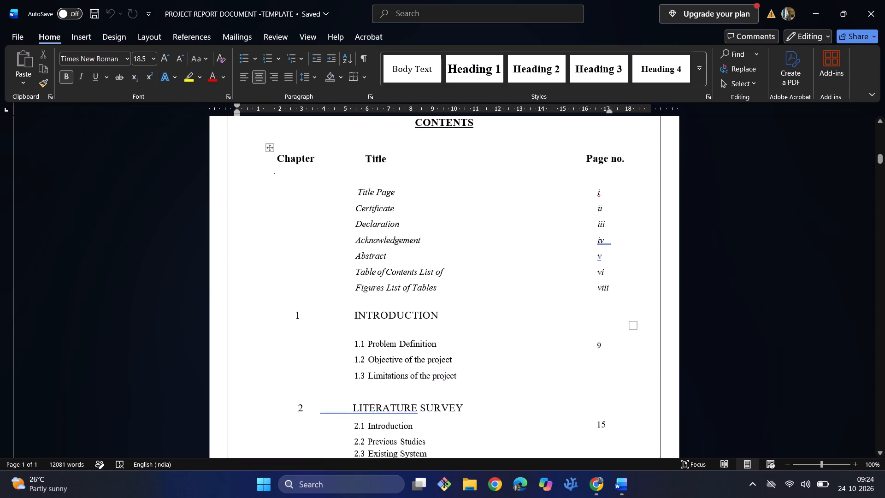
scroll(463, 199, down, 9)
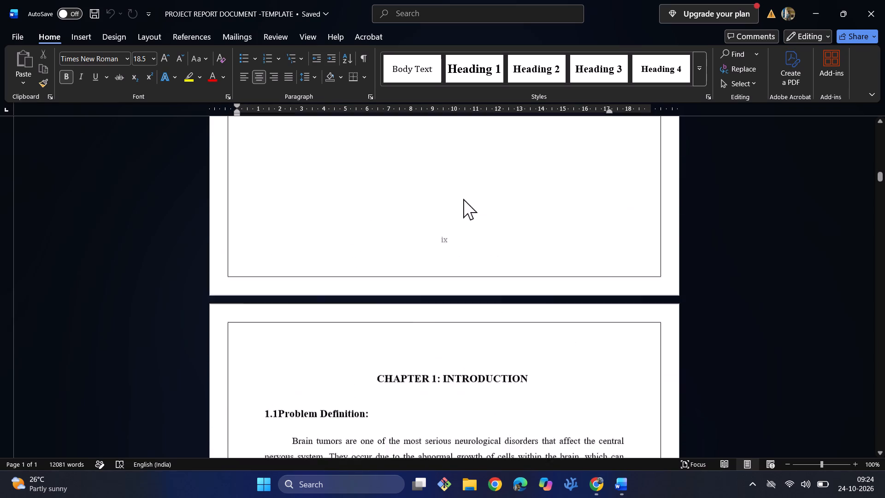
scroll(463, 199, down, 1)
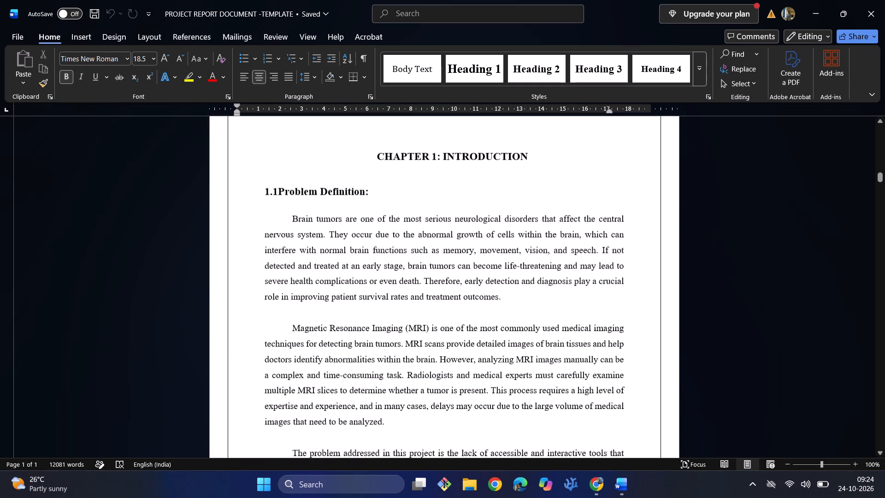
scroll(463, 199, down, 1)
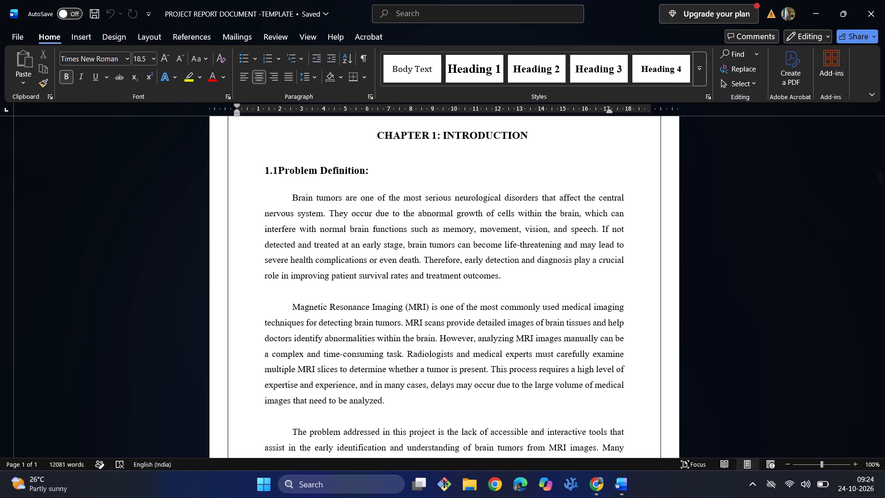
scroll(555, 242, up, 1)
scroll(643, 253, up, 9)
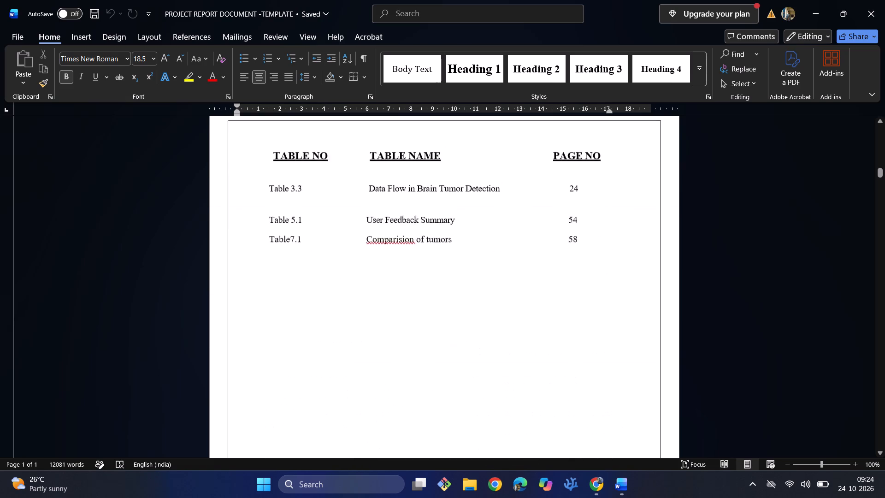
scroll(643, 253, up, 17)
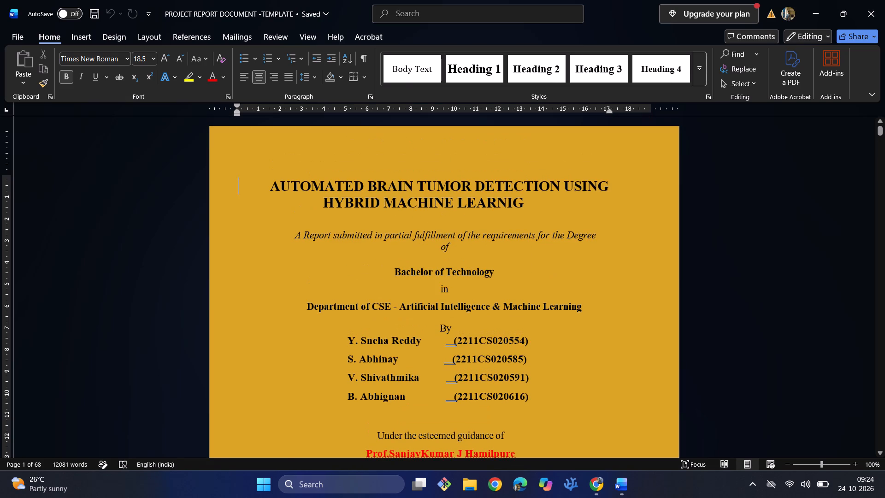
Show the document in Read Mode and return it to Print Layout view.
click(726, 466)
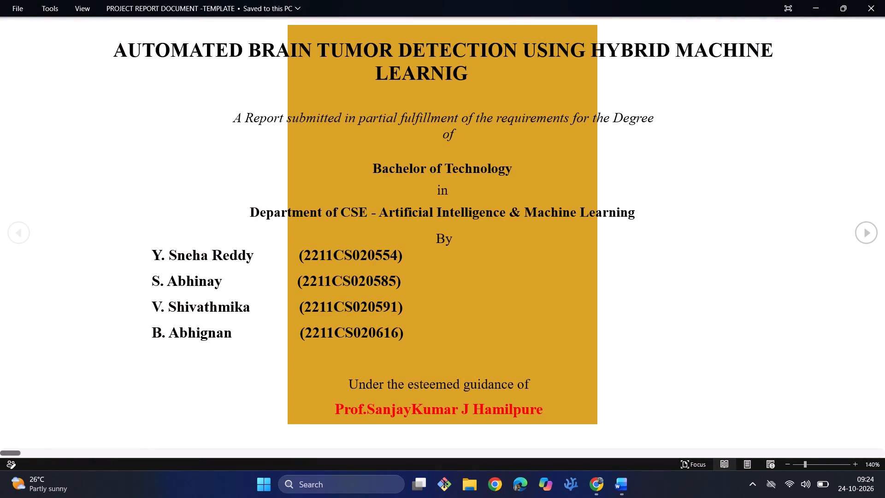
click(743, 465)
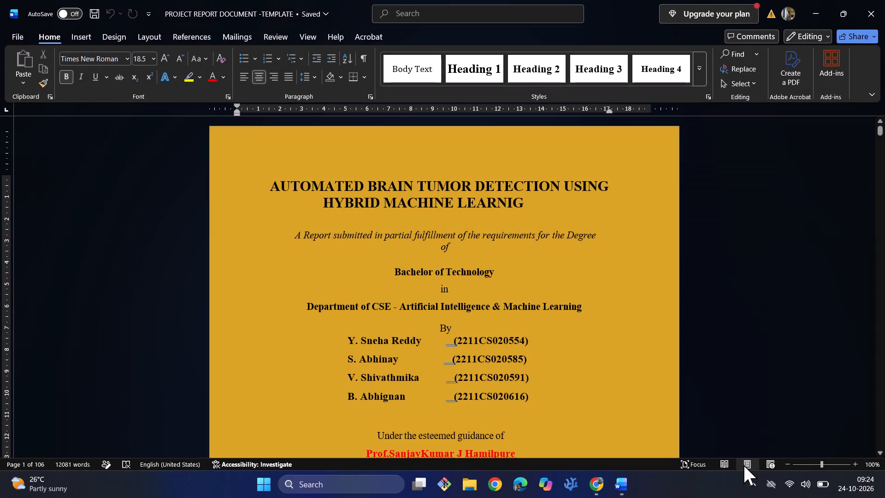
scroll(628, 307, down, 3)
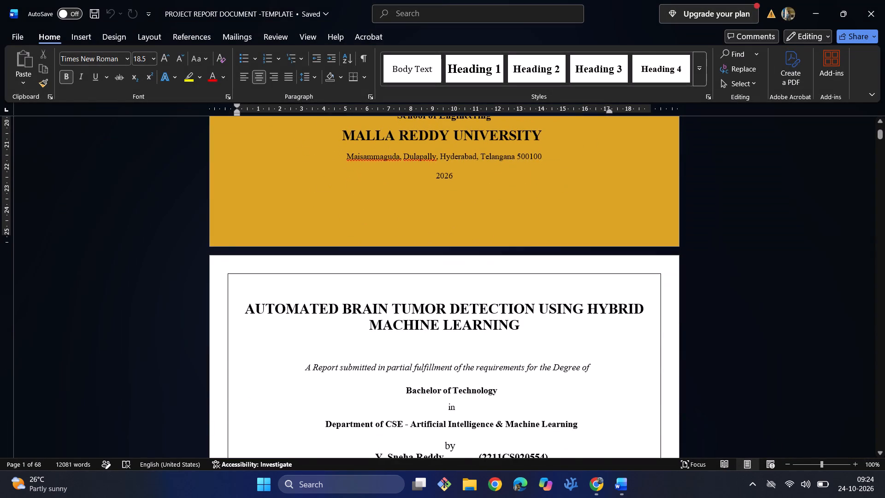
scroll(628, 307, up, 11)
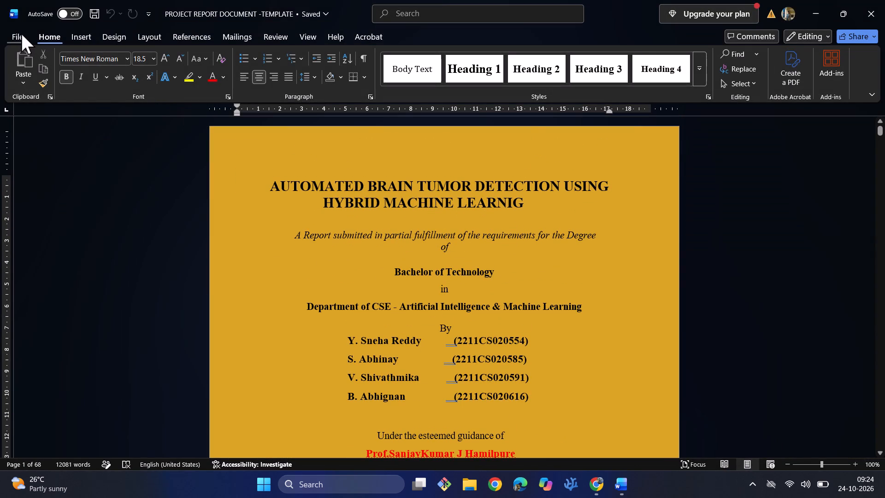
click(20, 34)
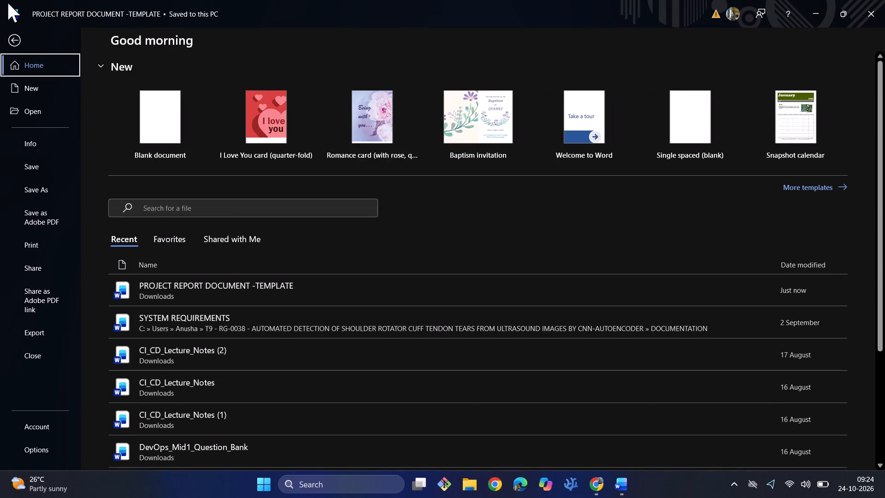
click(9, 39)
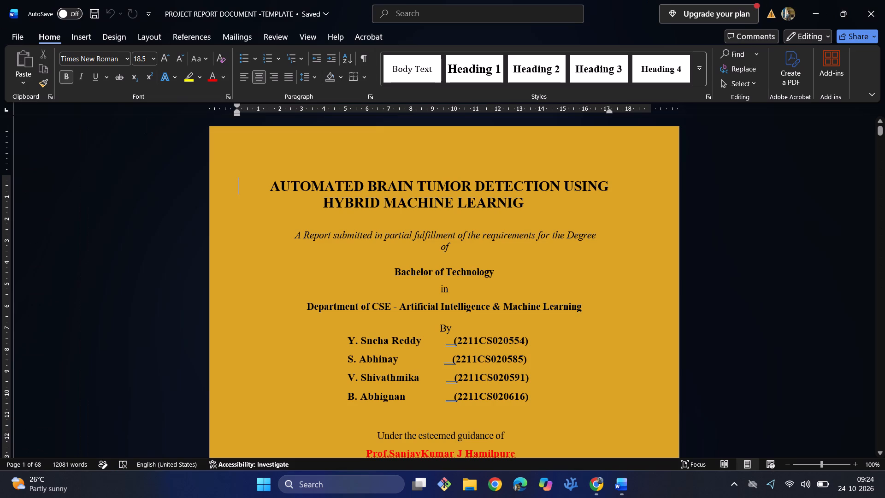
Examine the cover page and title page, including the university logo picture on each.
scroll(364, 273, down, 1)
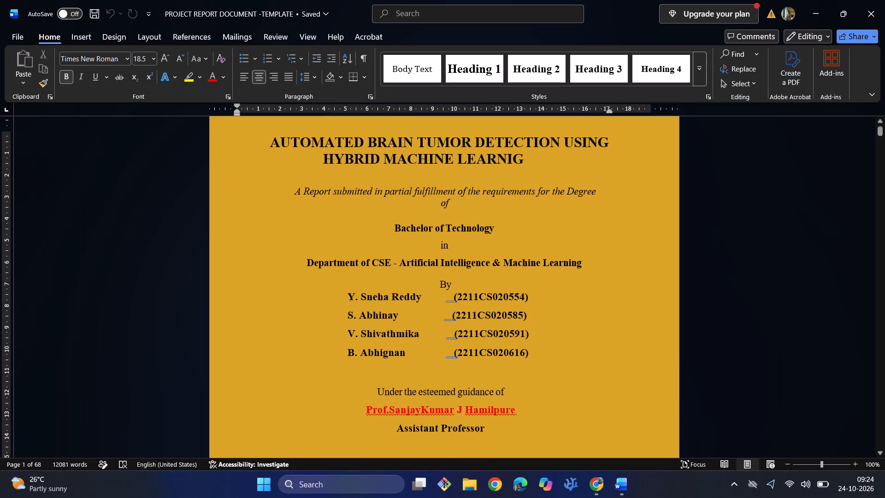
scroll(438, 307, down, 1)
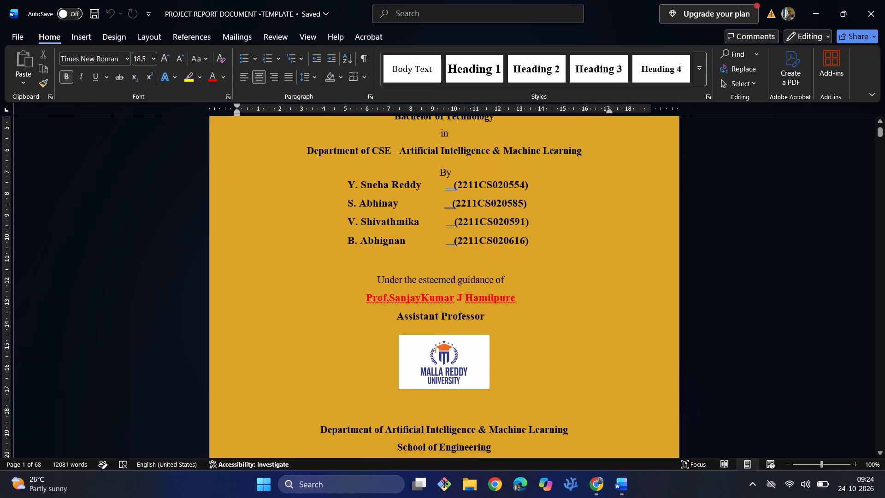
scroll(521, 297, down, 1)
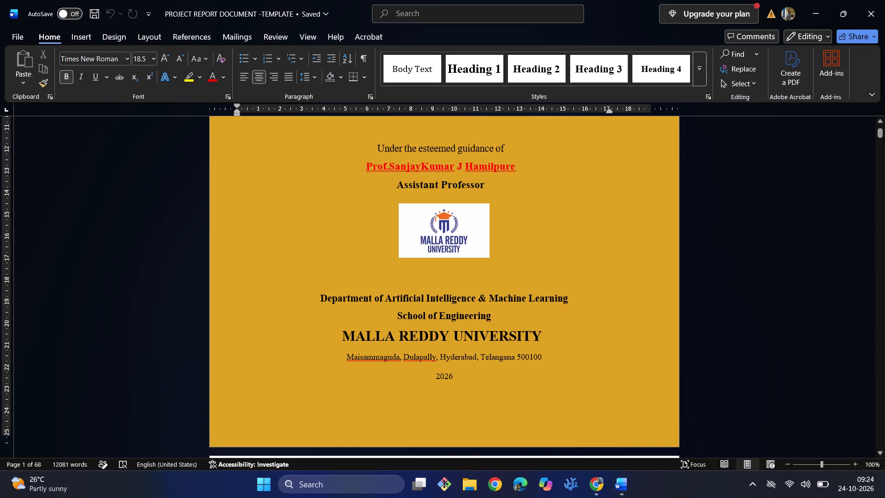
click(453, 241)
scroll(453, 241, down, 3)
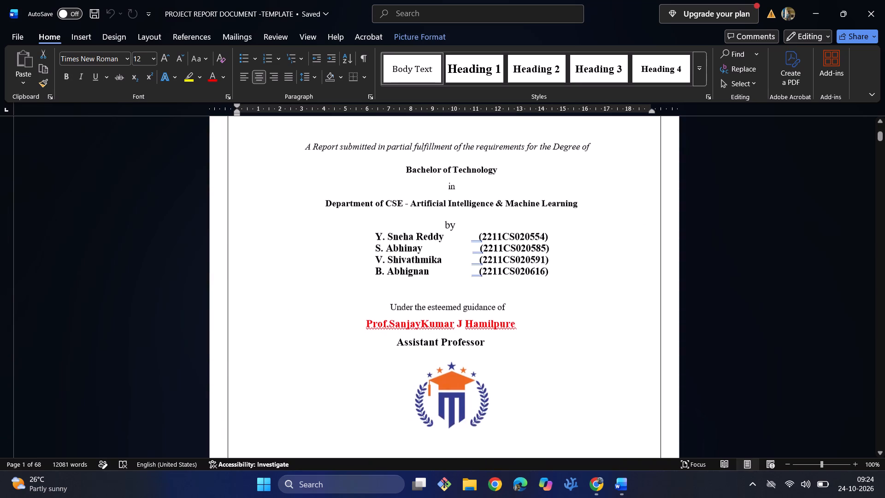
click(457, 373)
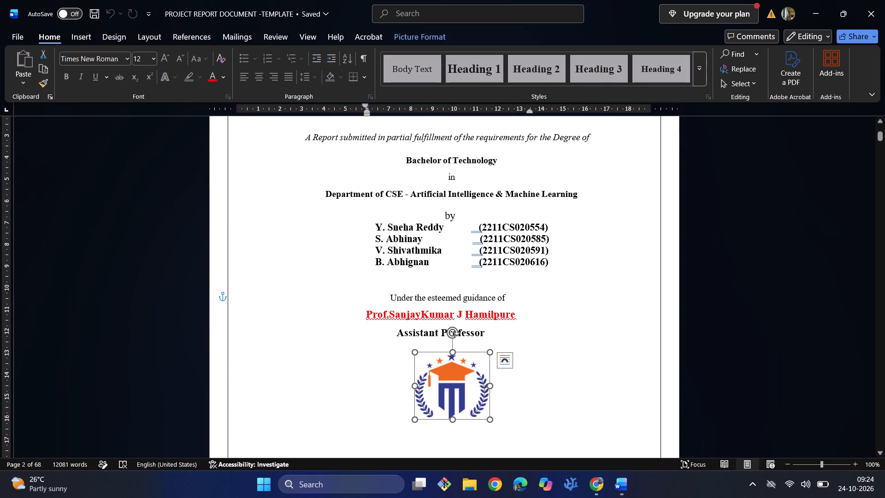
scroll(457, 373, up, 2)
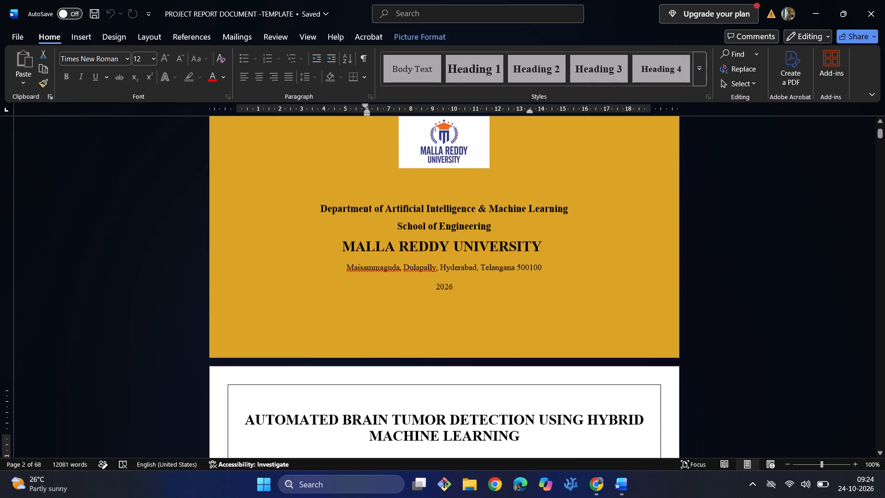
scroll(457, 373, up, 1)
scroll(457, 373, down, 1)
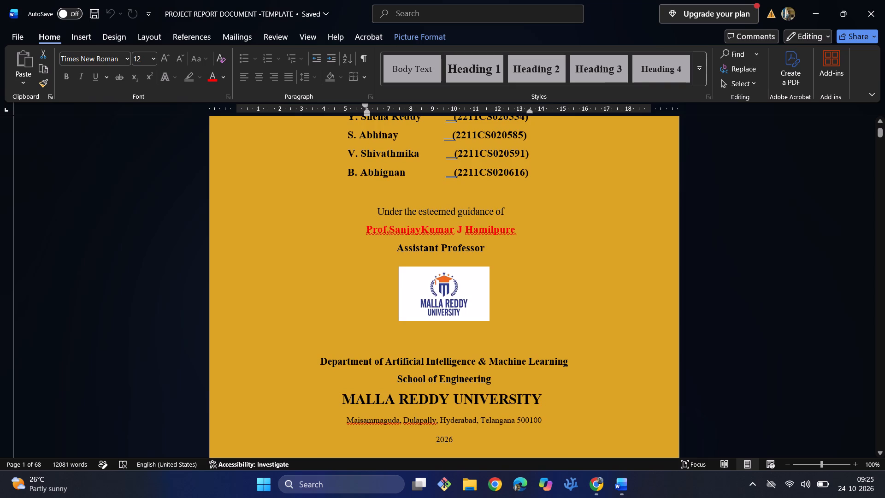
click(445, 299)
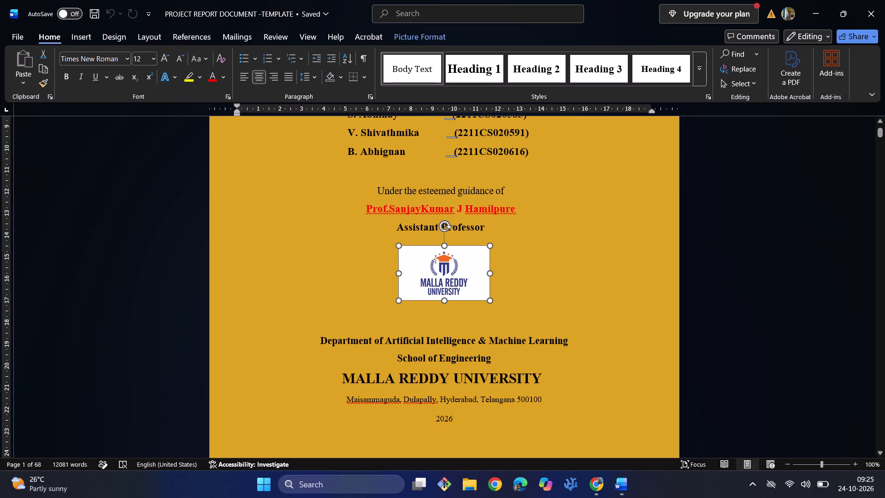
click(454, 272)
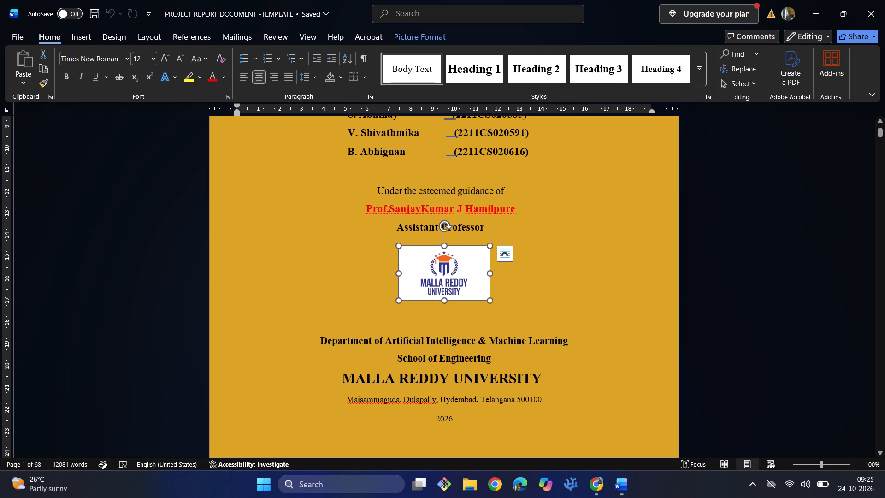
click(318, 301)
scroll(318, 301, up, 1)
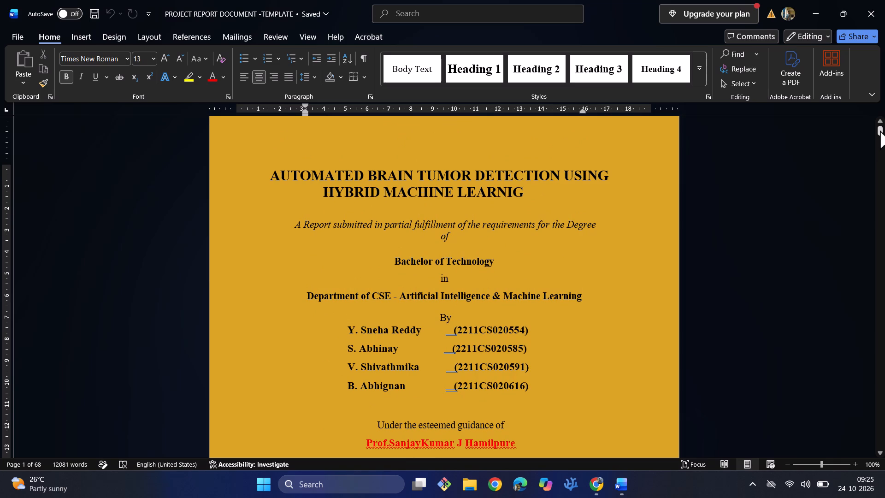
Examine the final references page up to entry [30], including its page border and margin area.
drag(880, 130, 884, 443)
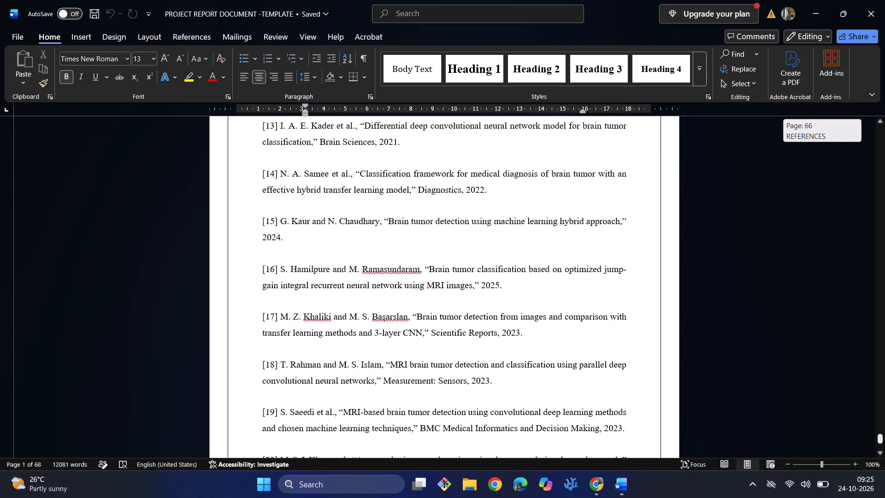
drag(884, 443, 884, 477)
click(586, 379)
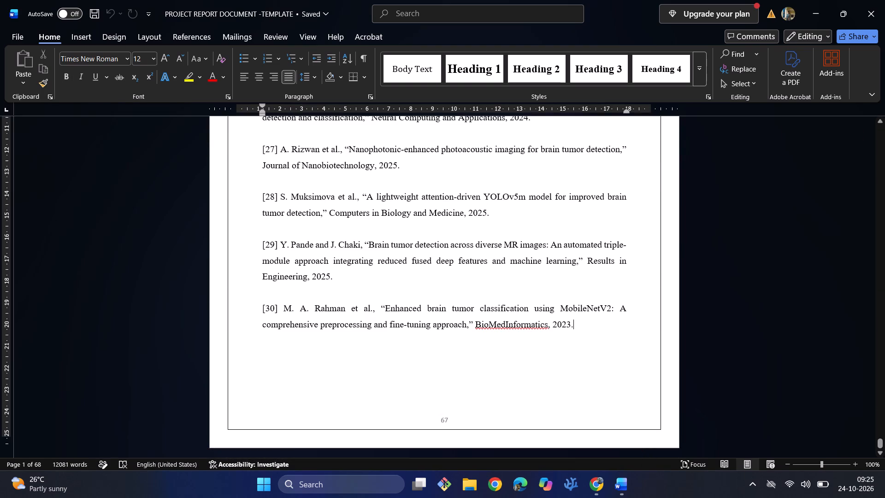
click(674, 363)
right_click(674, 363)
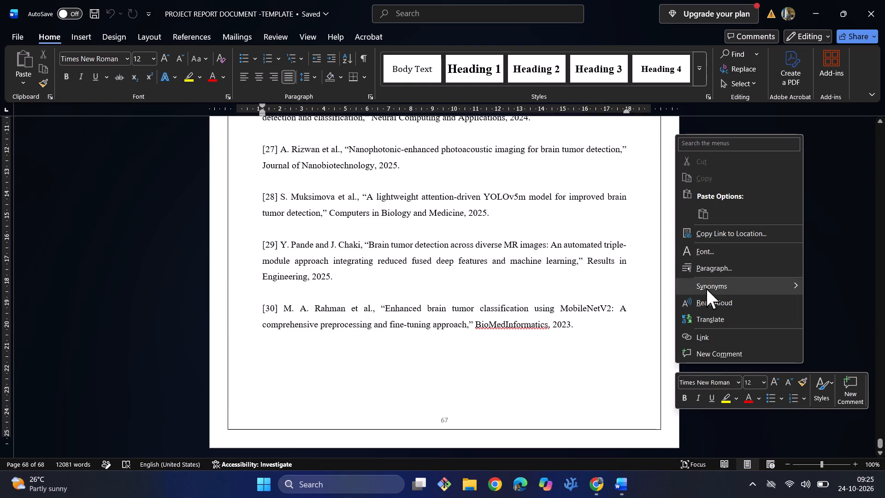
click(668, 366)
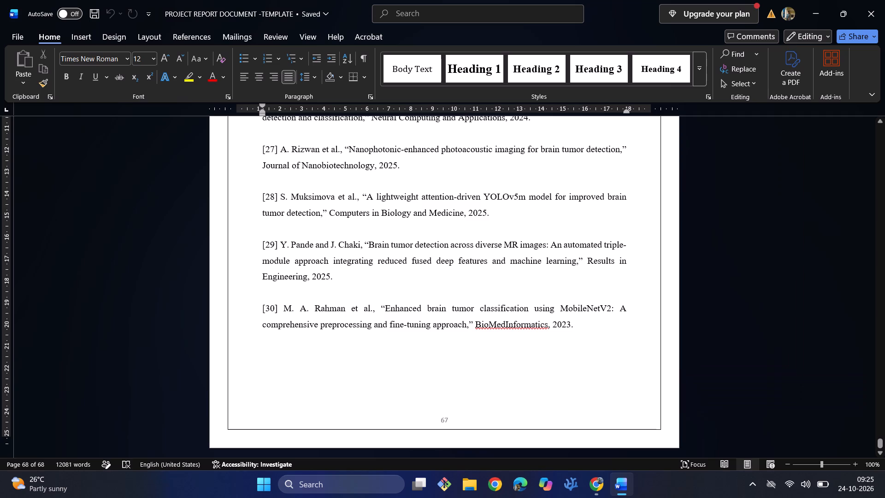
click(668, 366)
right_click(668, 366)
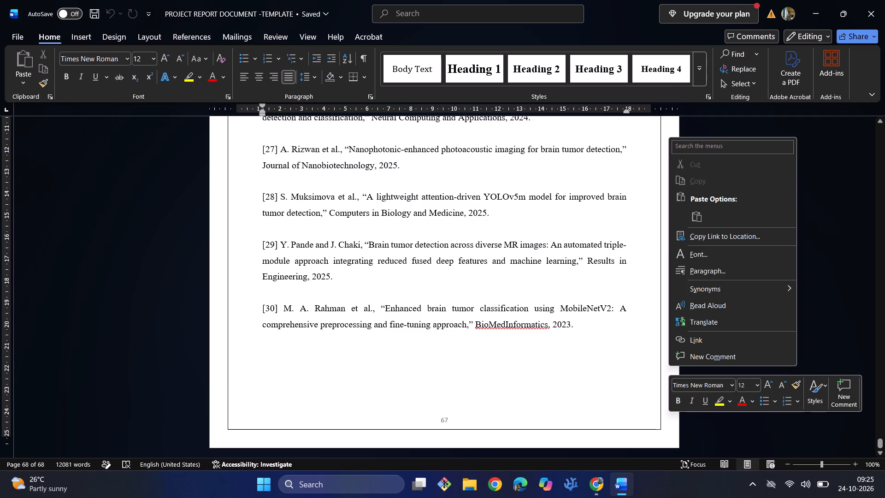
click(115, 160)
Delete the blank line between references [29] and [30].
click(666, 275)
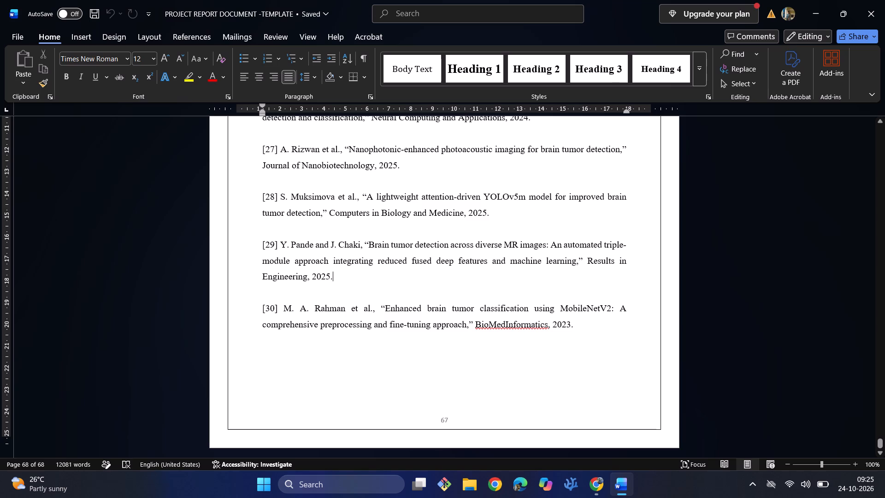
key(Delete)
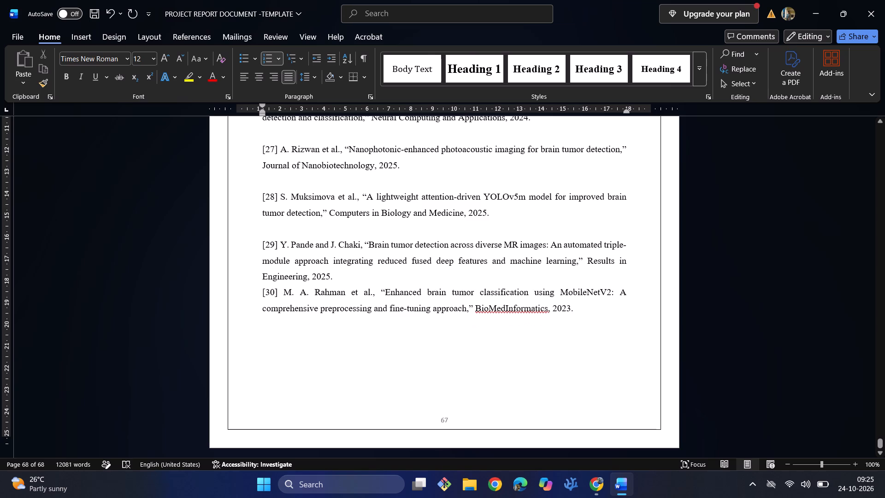
Try to delete the content of the whole document.
scroll(666, 275, up, 1)
click(506, 266)
key(ctrl+a)
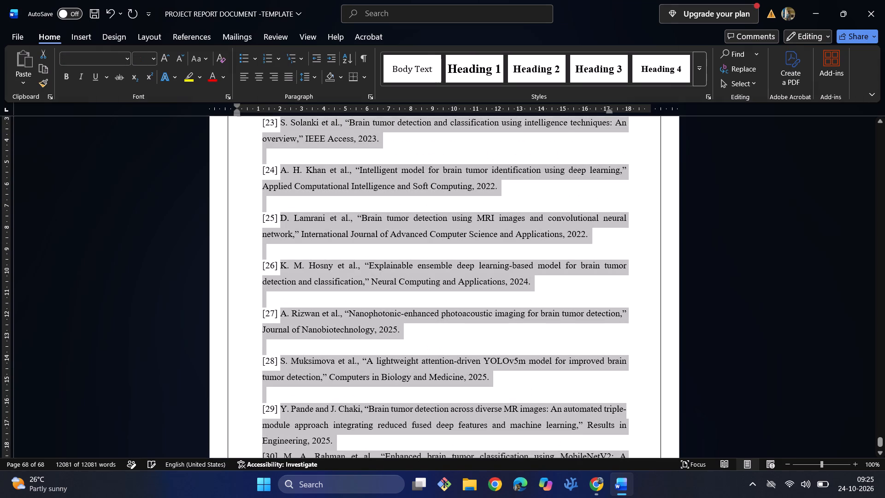
key(ctrl+Delete)
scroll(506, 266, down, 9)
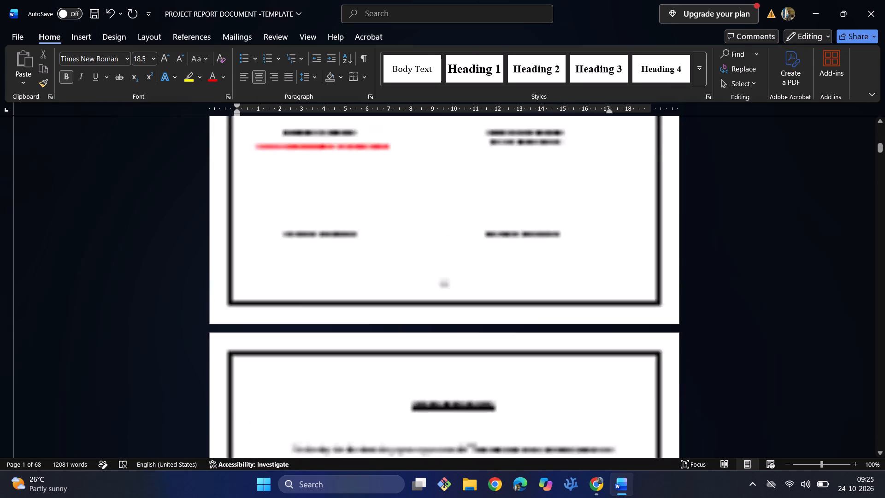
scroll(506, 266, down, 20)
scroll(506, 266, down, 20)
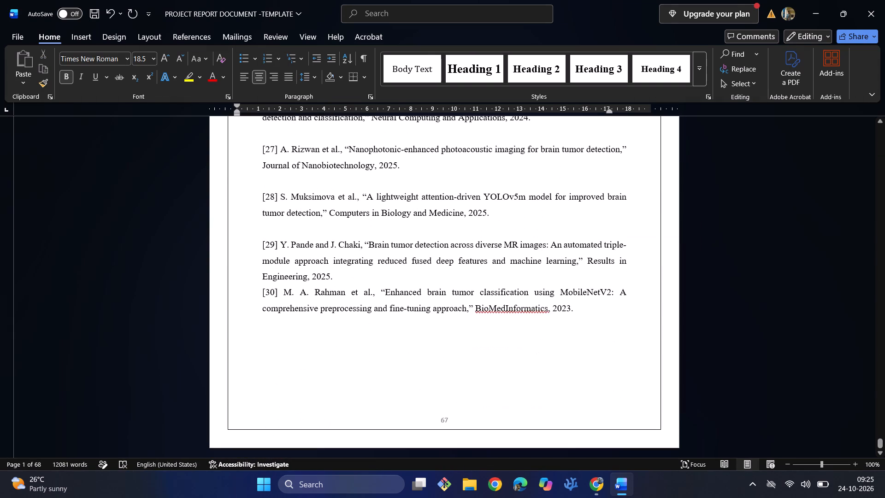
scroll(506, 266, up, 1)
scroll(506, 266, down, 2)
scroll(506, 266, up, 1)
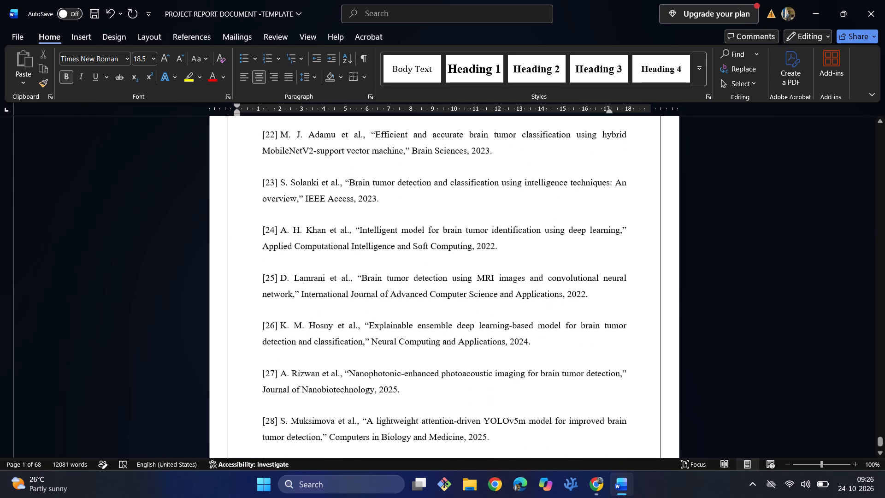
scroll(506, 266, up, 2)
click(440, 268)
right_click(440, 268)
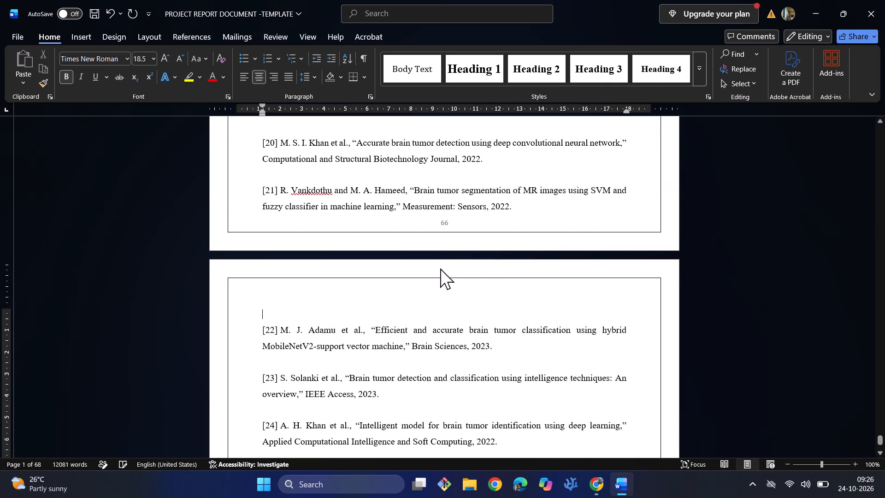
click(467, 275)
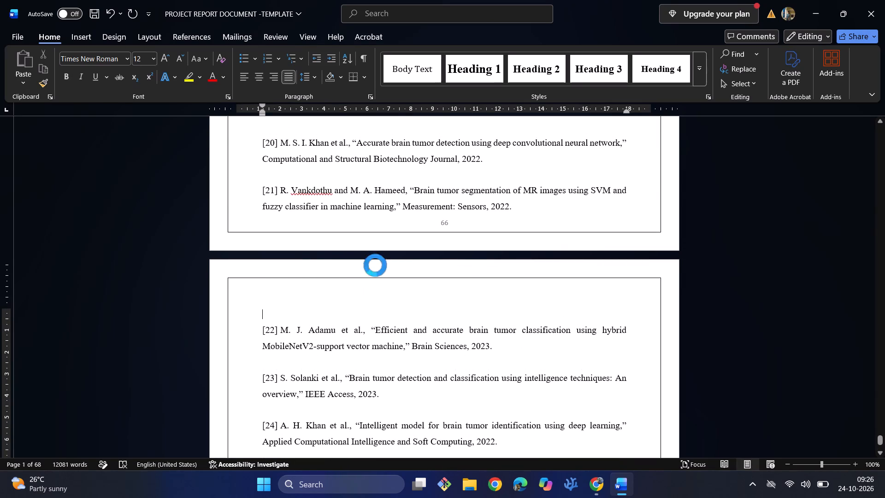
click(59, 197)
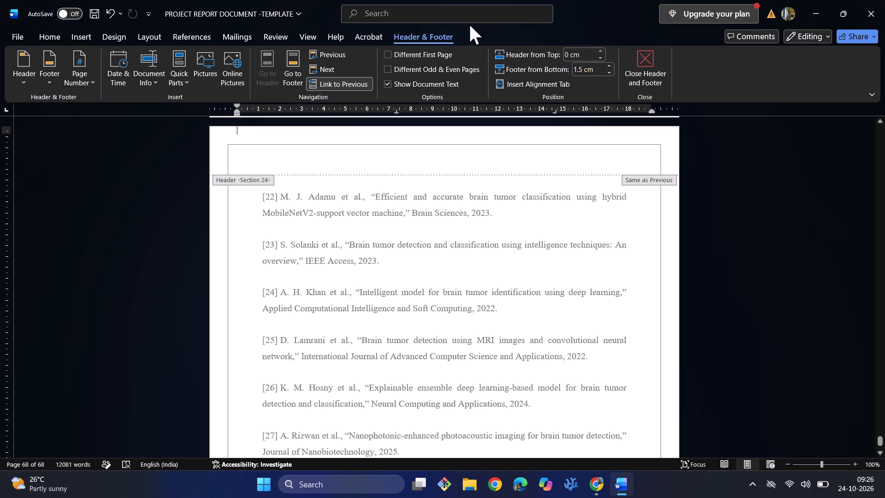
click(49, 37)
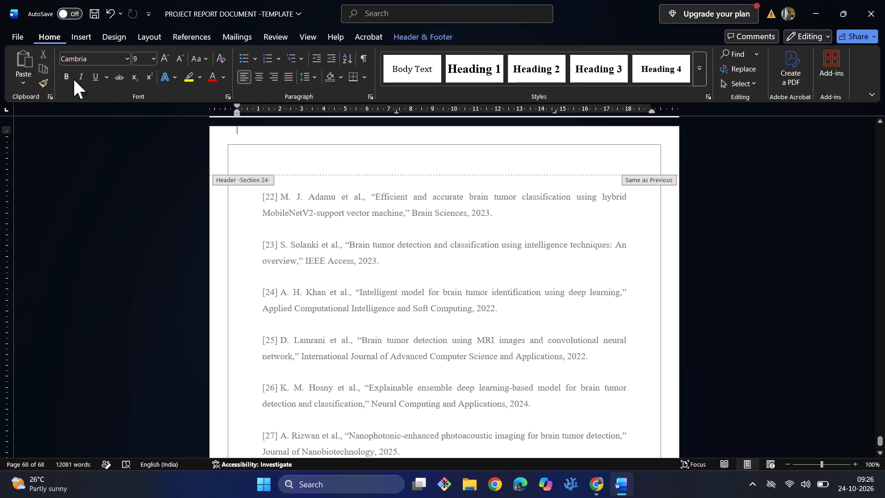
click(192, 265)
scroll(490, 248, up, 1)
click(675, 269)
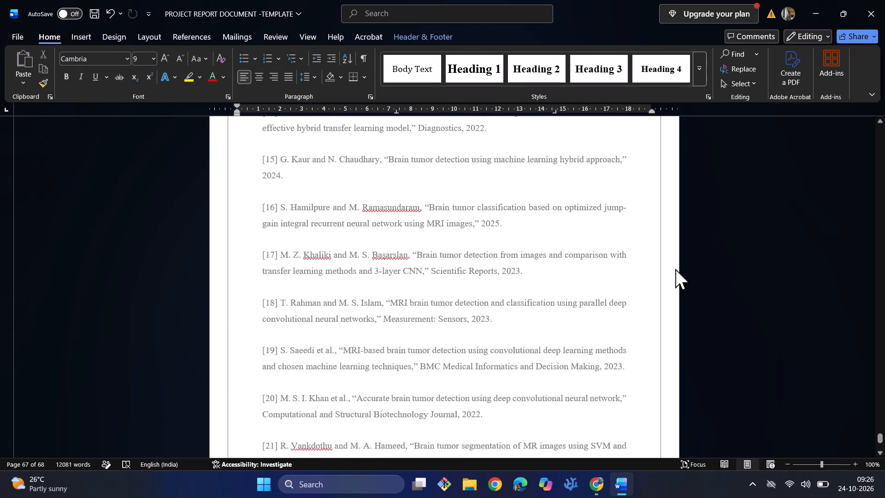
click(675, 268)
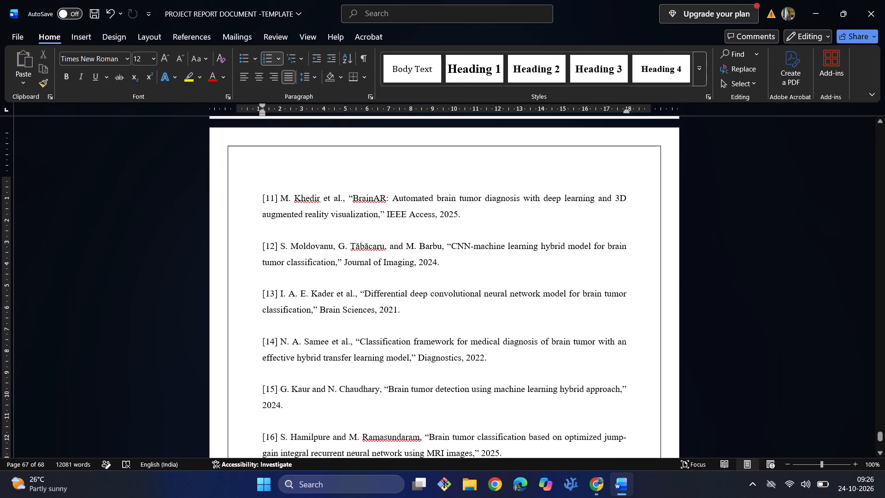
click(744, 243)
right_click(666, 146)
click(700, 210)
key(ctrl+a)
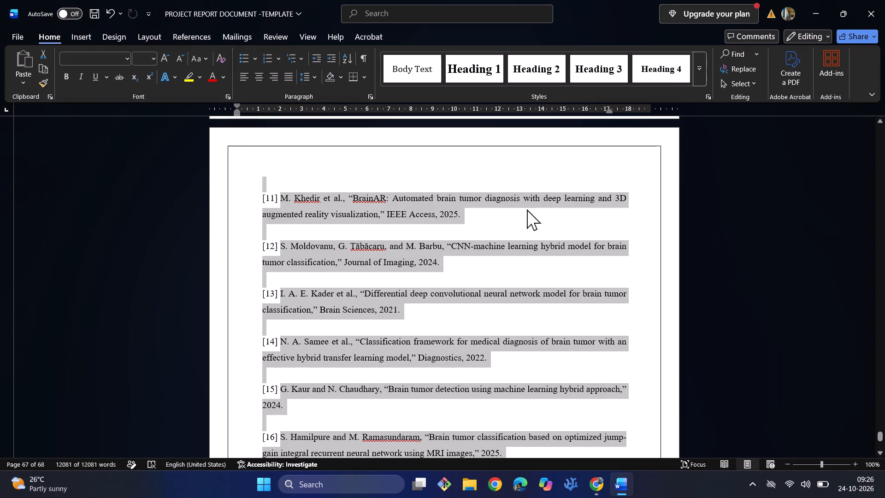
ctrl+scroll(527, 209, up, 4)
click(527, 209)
Review the report from the cover page through the certificate, declaration, abstract, contents and list of figures to the start of Chapter 1.
scroll(527, 209, up, 3)
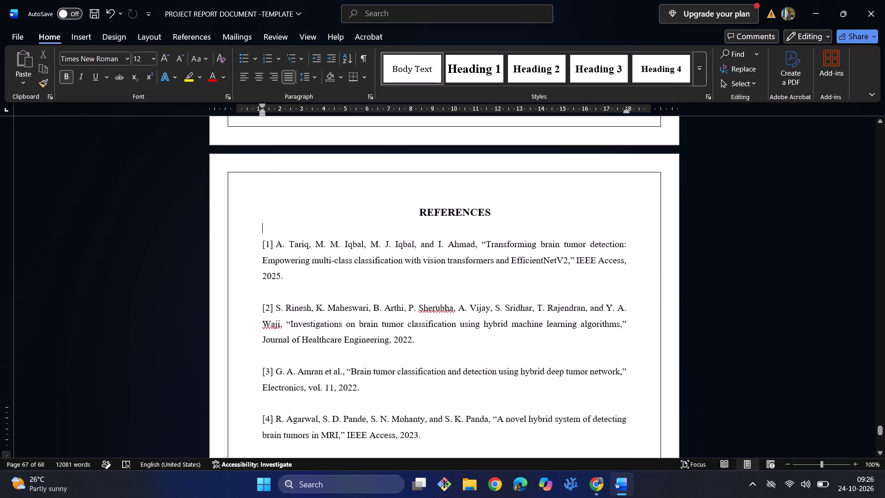
scroll(527, 209, up, 20)
scroll(527, 209, up, 20)
scroll(527, 209, up, 1)
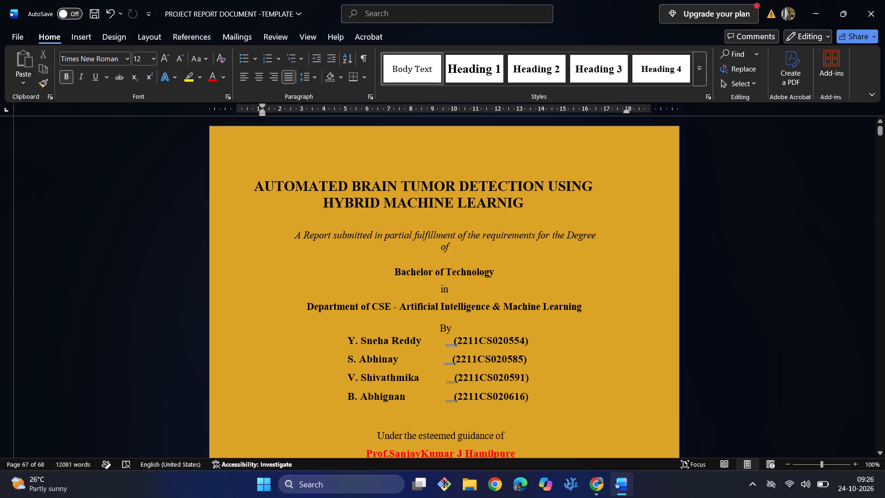
scroll(527, 209, up, 8)
scroll(527, 209, down, 2)
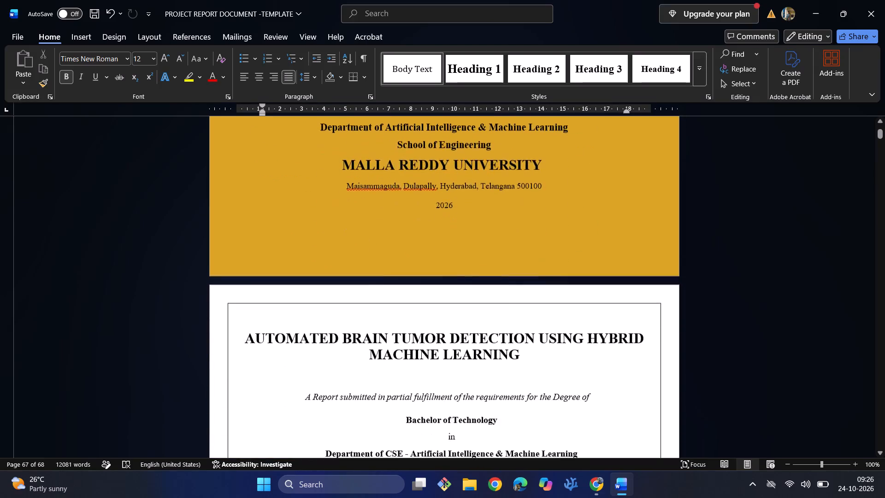
scroll(527, 209, down, 5)
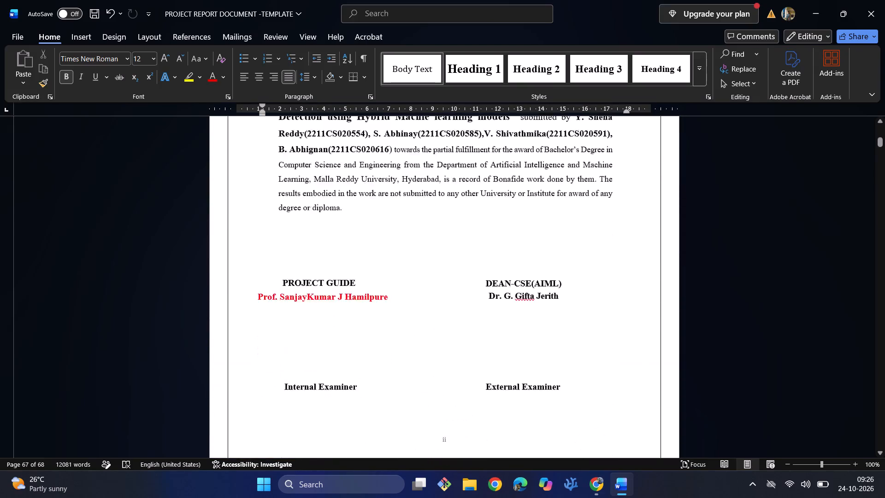
scroll(527, 209, down, 3)
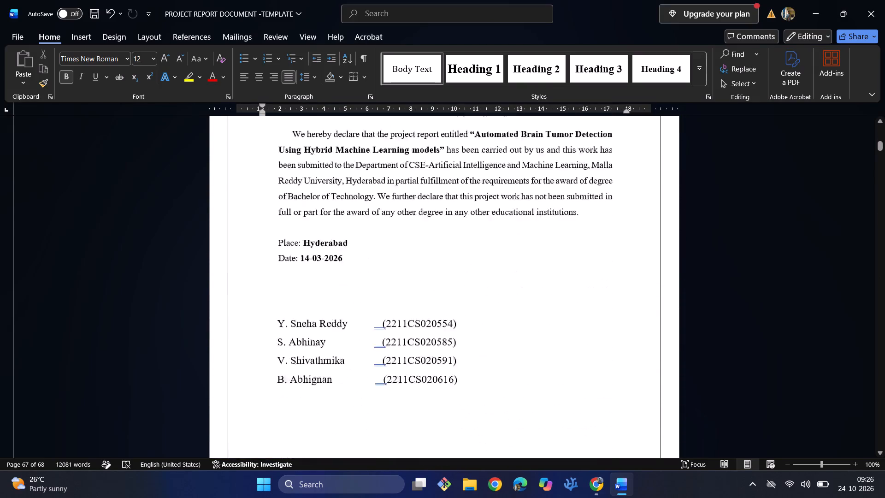
scroll(527, 209, down, 6)
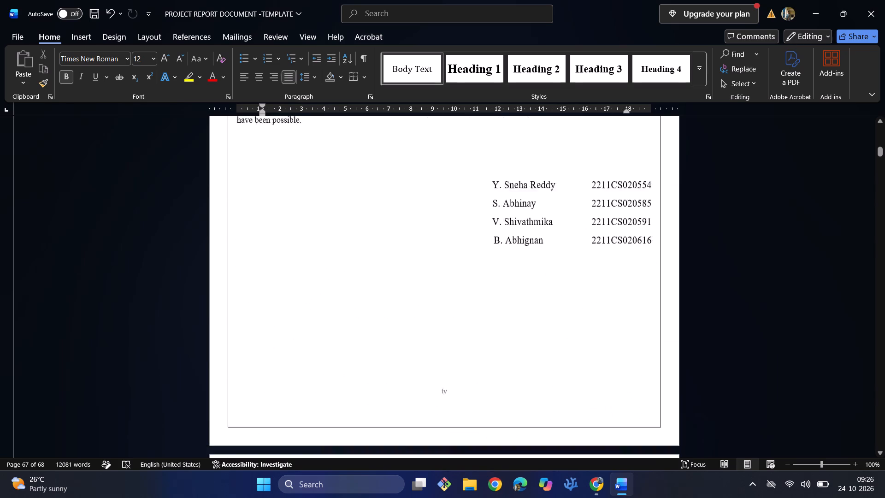
scroll(527, 209, down, 3)
scroll(527, 209, up, 2)
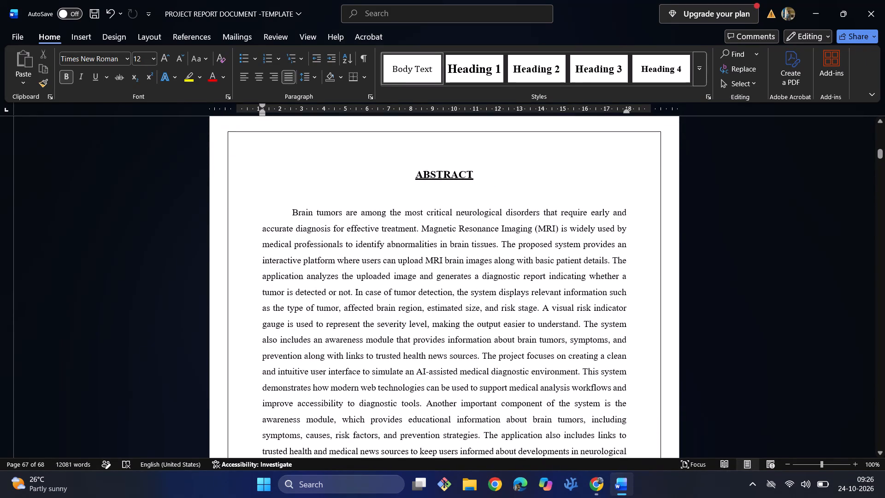
scroll(240, 137, down, 6)
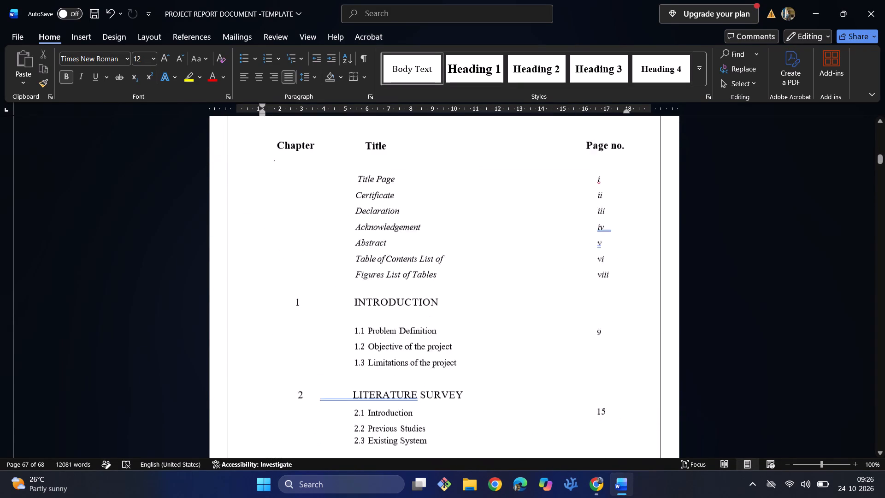
scroll(240, 137, down, 3)
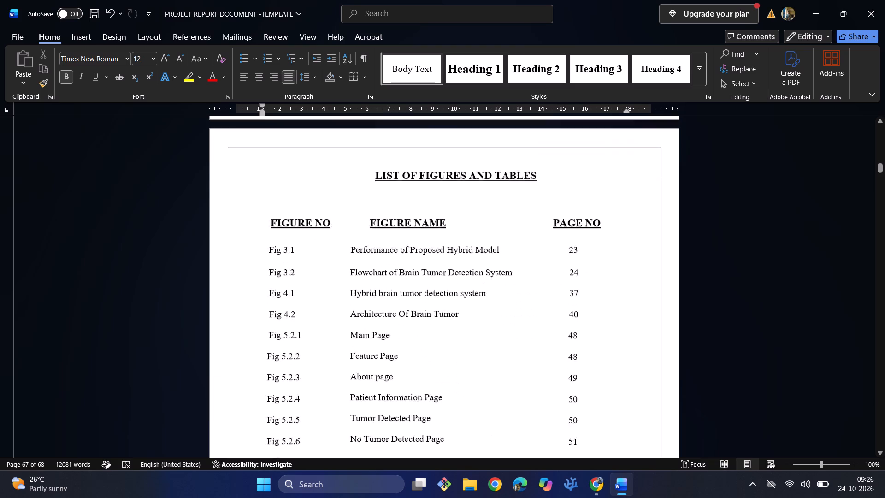
scroll(240, 137, down, 5)
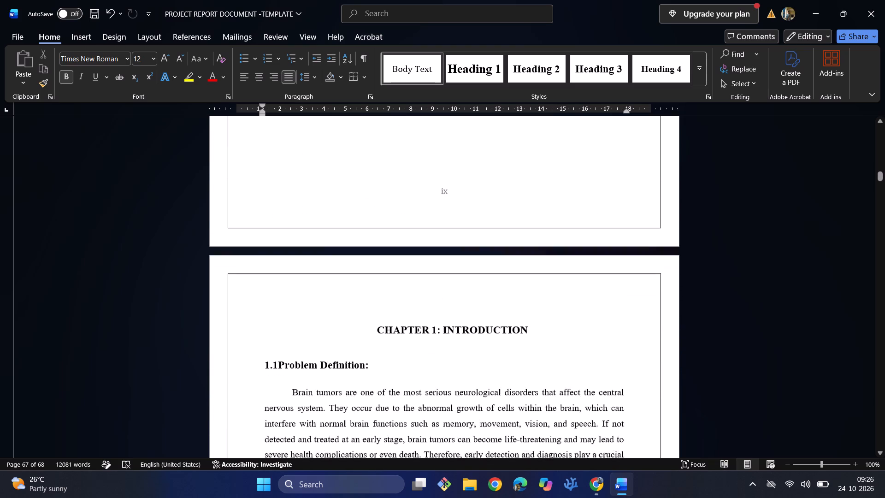
scroll(240, 137, down, 1)
scroll(240, 137, up, 1)
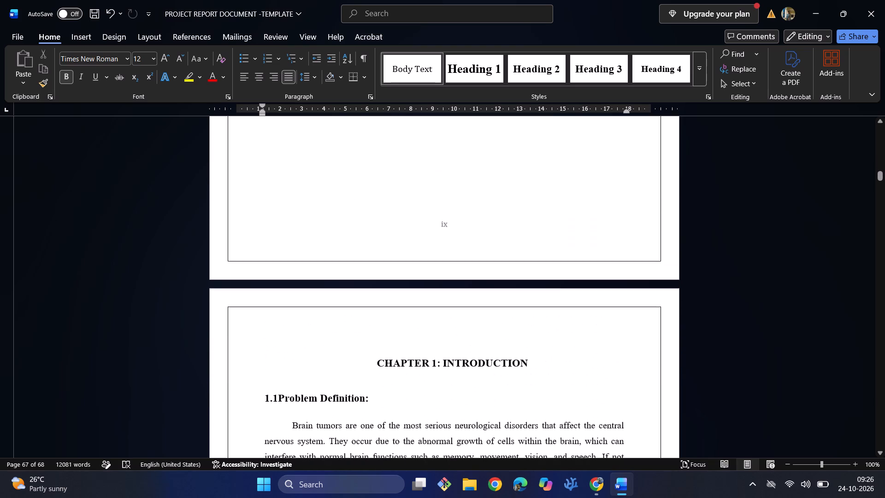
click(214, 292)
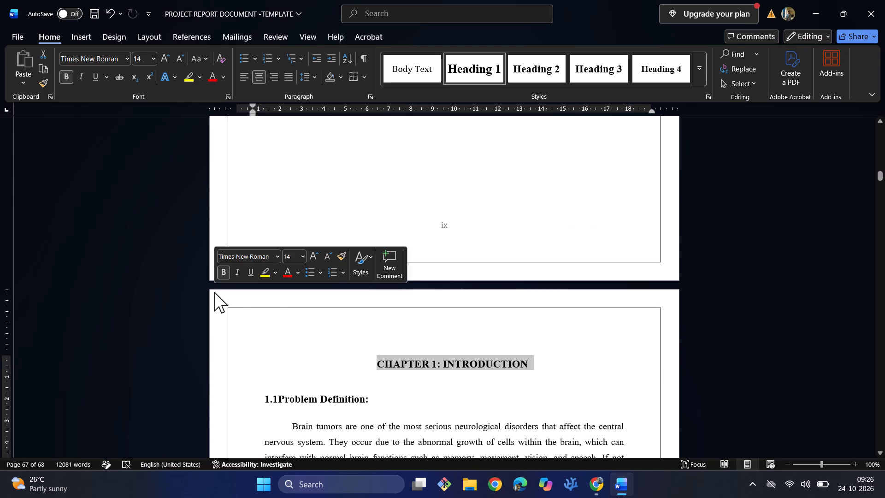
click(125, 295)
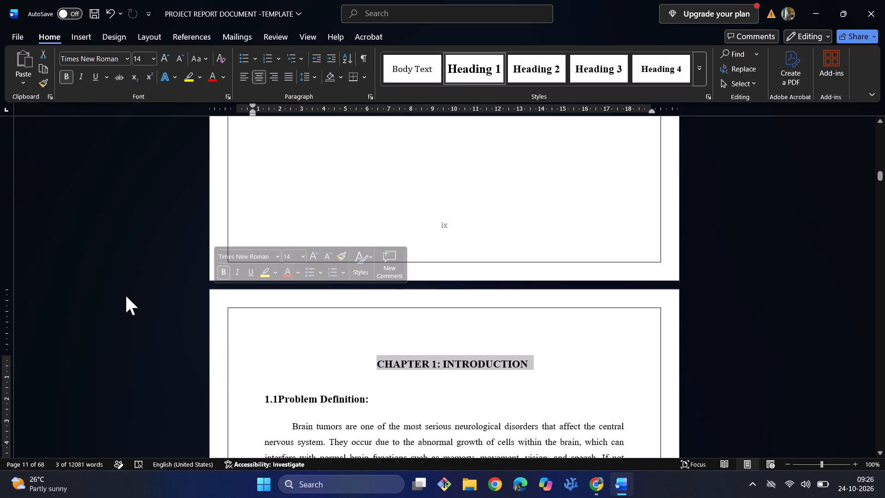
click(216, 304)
Review the report's front matter again, from the cover page through the certificate and abstract to the contents page.
scroll(216, 304, down, 1)
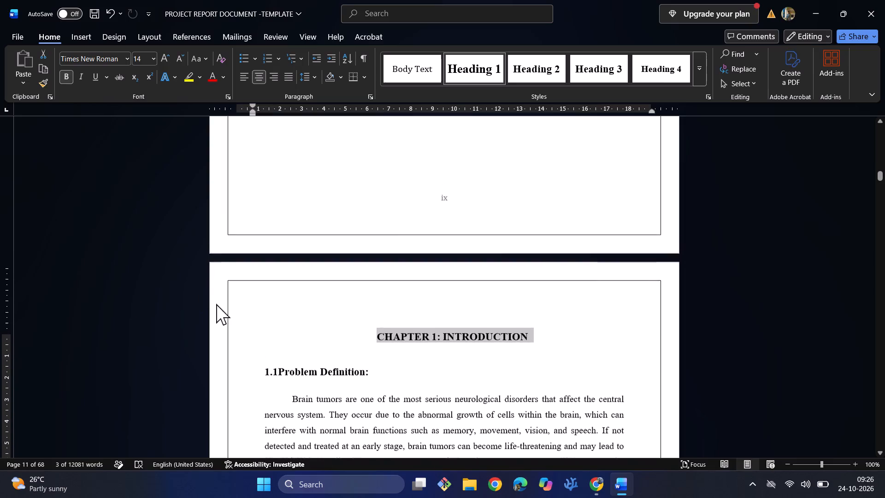
scroll(216, 304, down, 1)
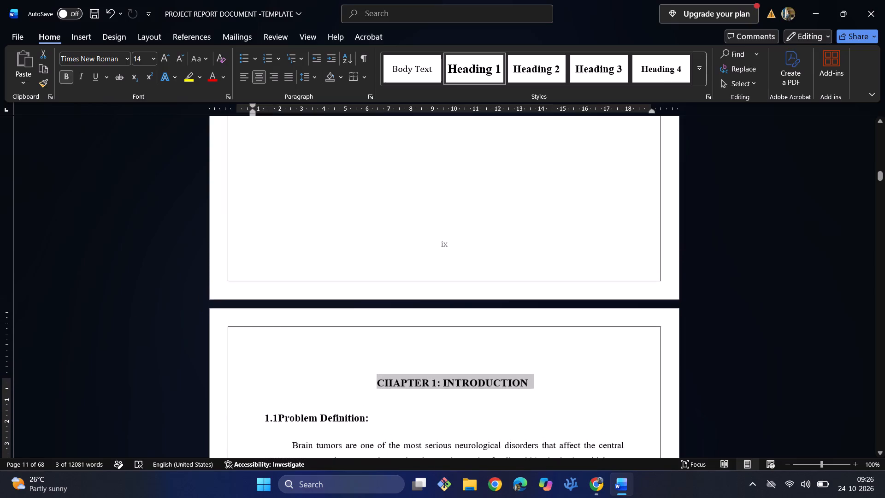
scroll(216, 304, down, 1)
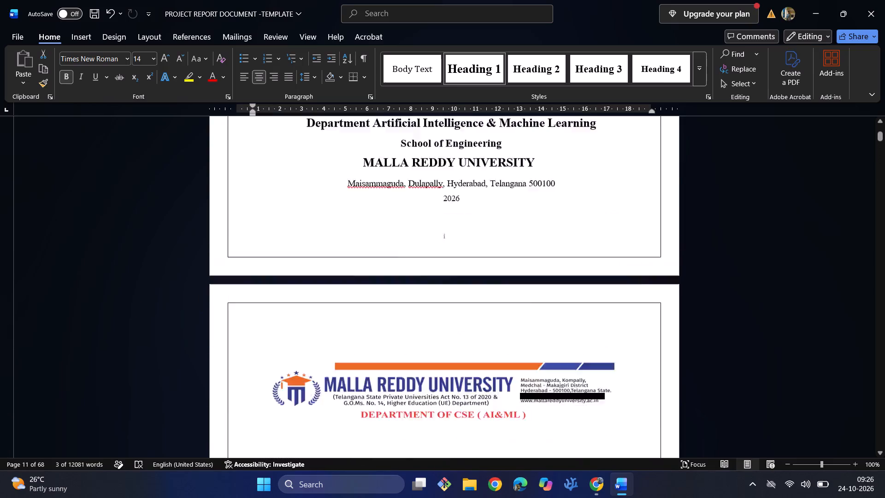
scroll(216, 304, down, 2)
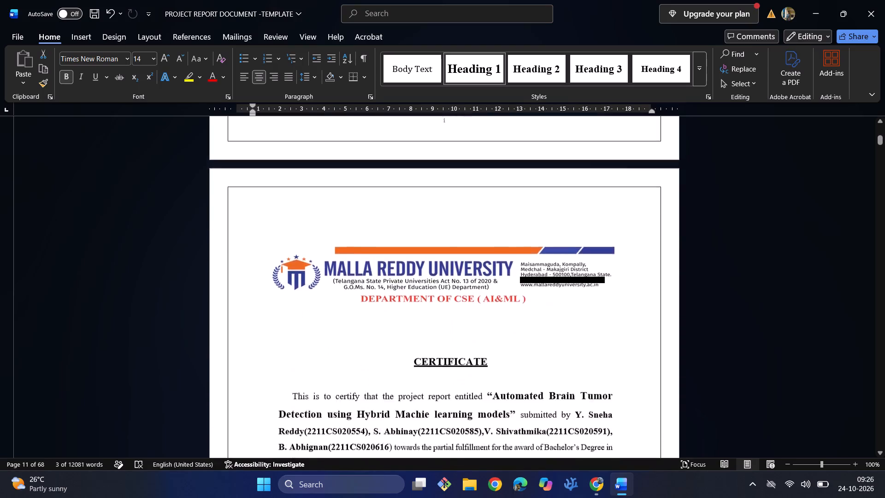
scroll(216, 304, down, 4)
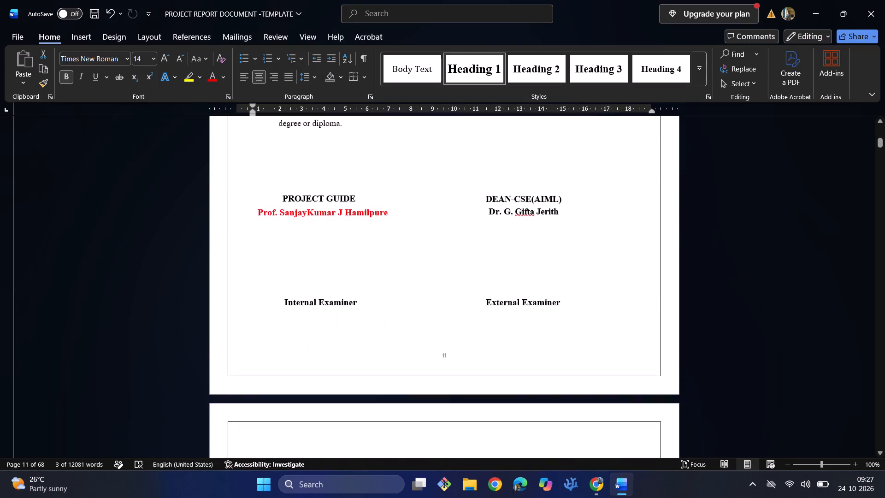
scroll(216, 304, down, 5)
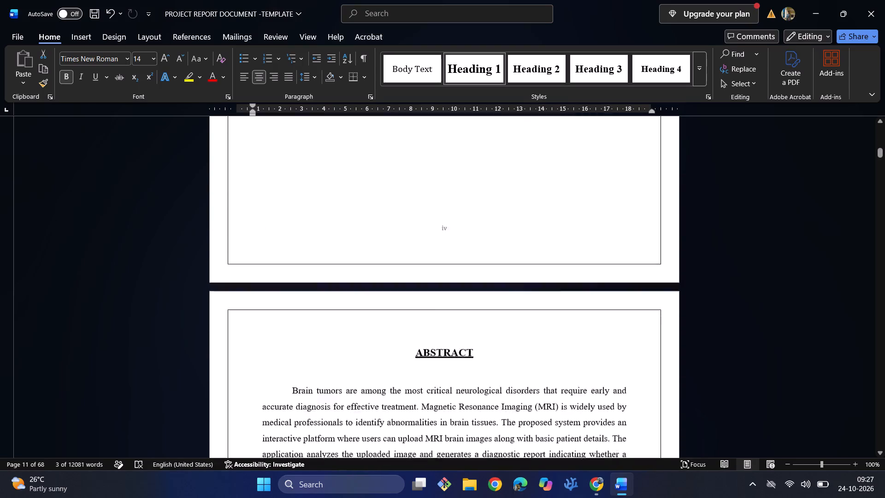
scroll(216, 304, down, 2)
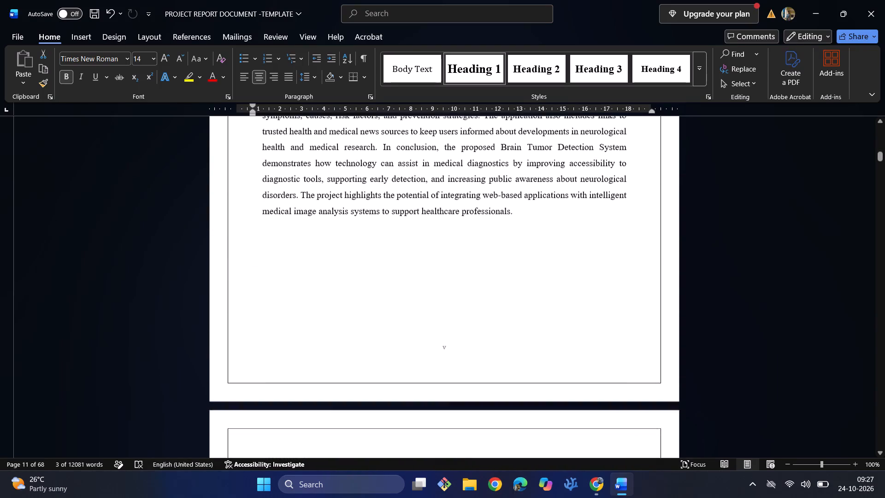
scroll(216, 304, down, 1)
click(216, 304)
click(121, 304)
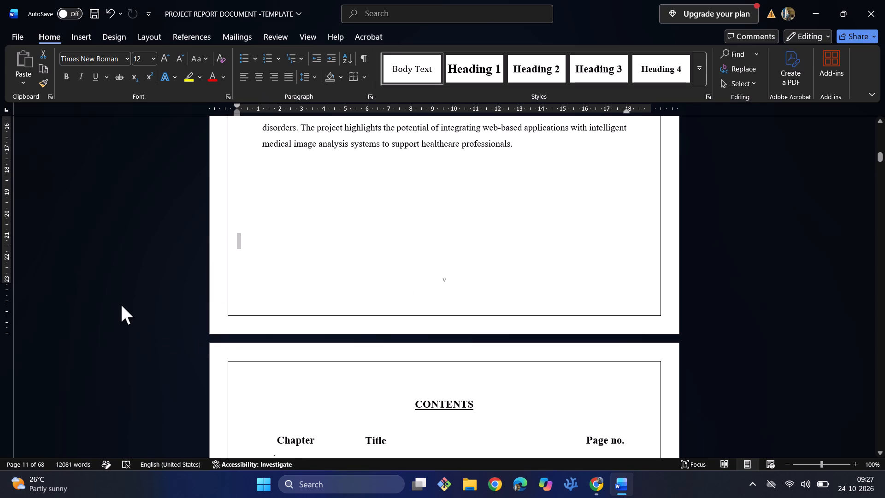
scroll(226, 356, down, 1)
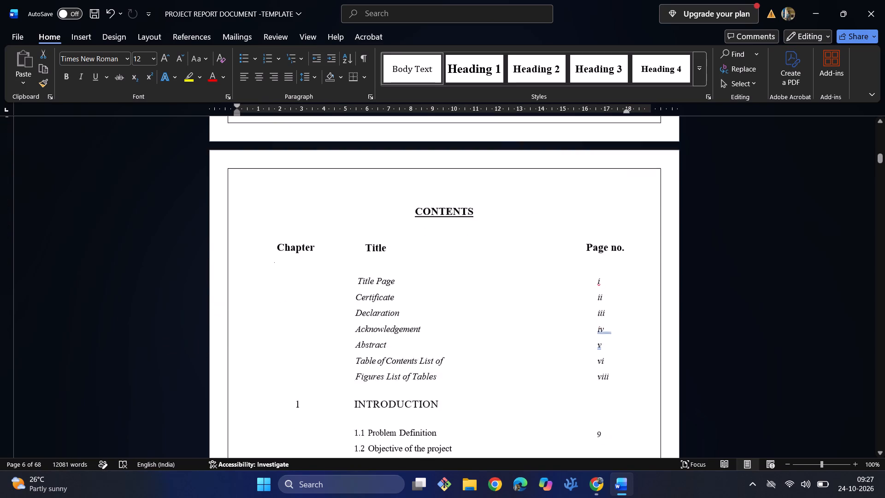
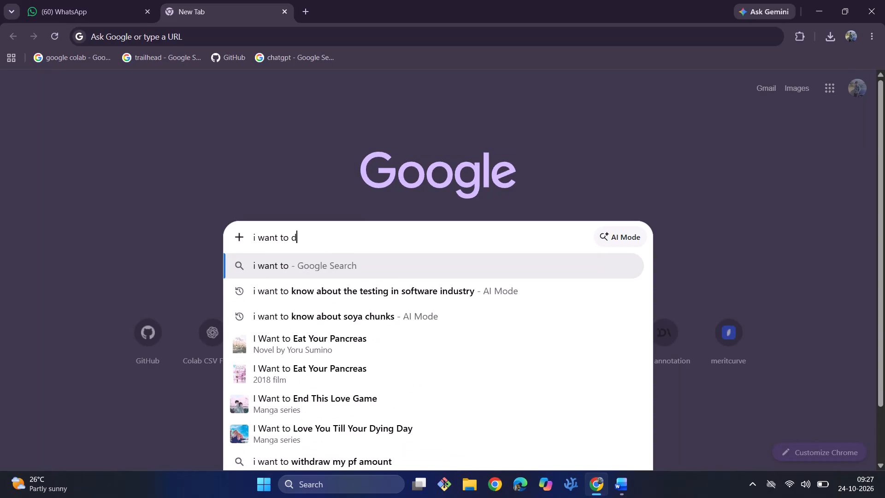
Search Google for "i want to delete the page in word" and read the instructions for deleting a page.
text(eletye)
key(space)
key(BackSpace)
key(BackSpace)
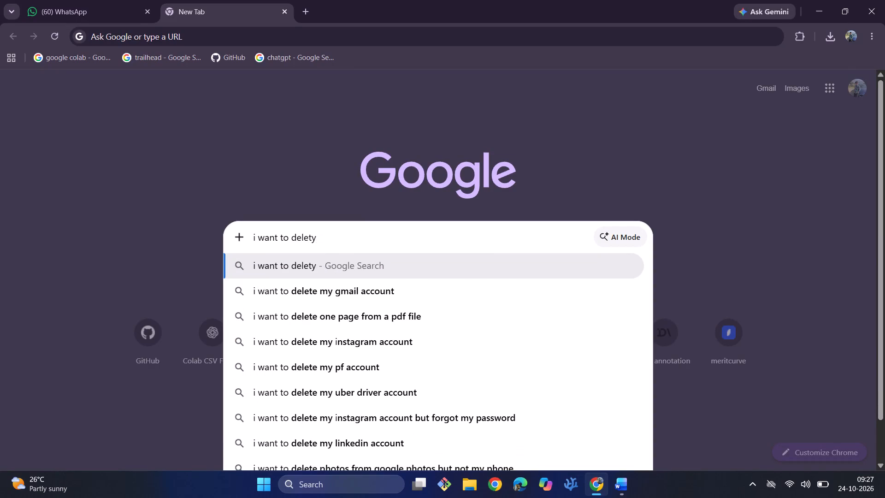
key(BackSpace)
text(e the oage)
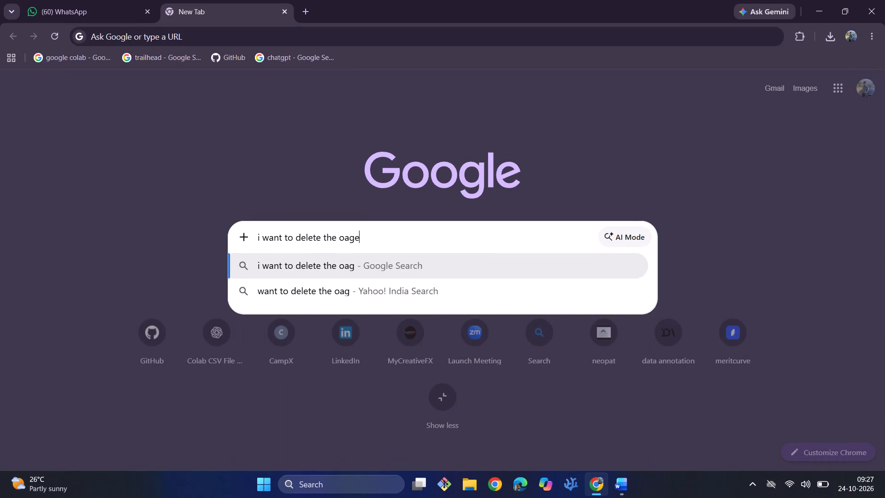
key(space)
key(BackSpace)
key(BackSpace)
key(BackSpace)
key(BackSpace)
key(BackSpace)
text(page)
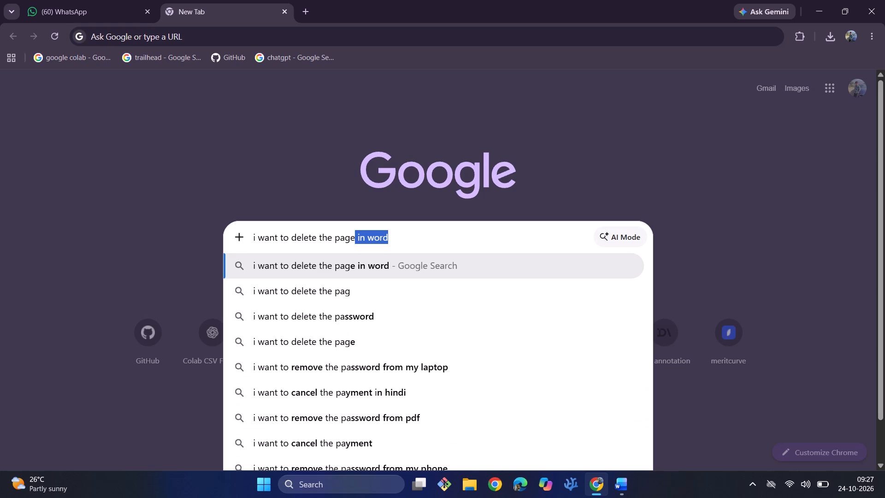
key(space)
key(Return)
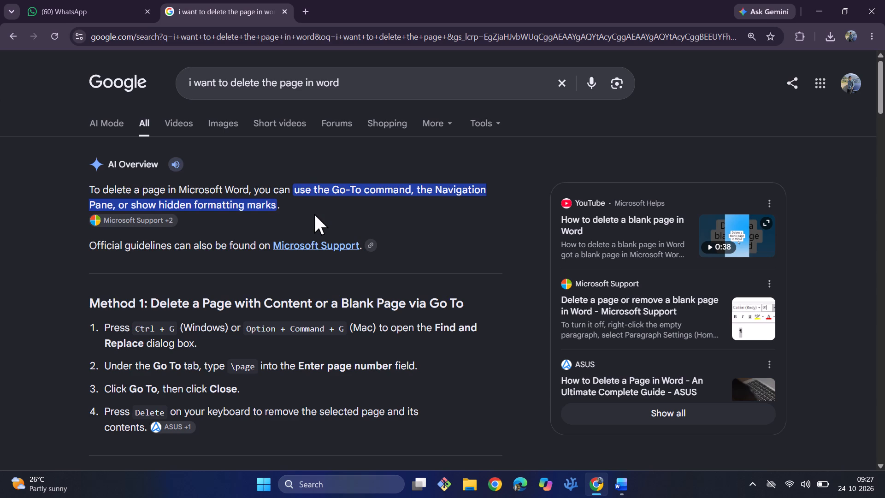
scroll(314, 214, down, 1)
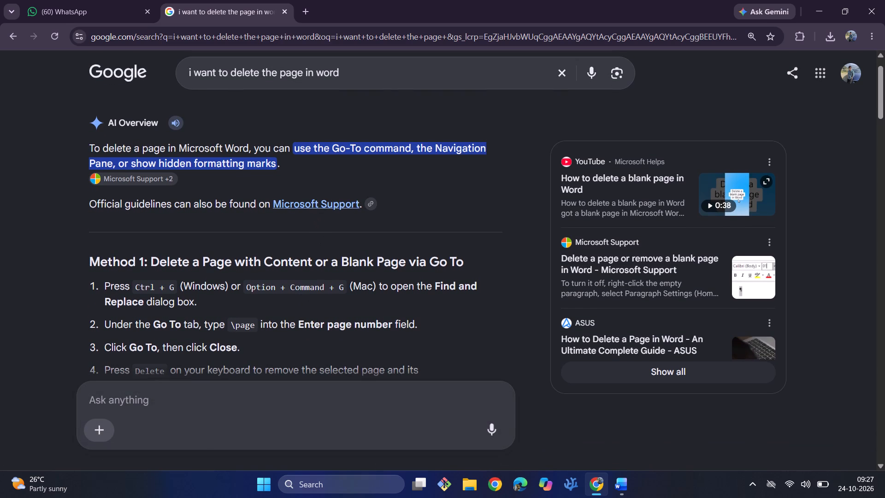
scroll(339, 326, down, 1)
Switch to the Word report and place the cursor at the start of the heading "CHAPTER 1: INTRODUCTION".
key(alt+Tab)
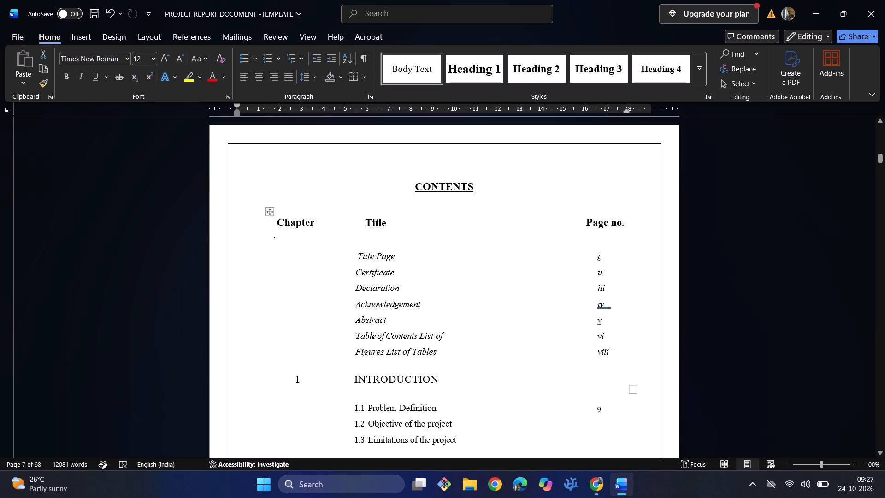
scroll(281, 192, down, 7)
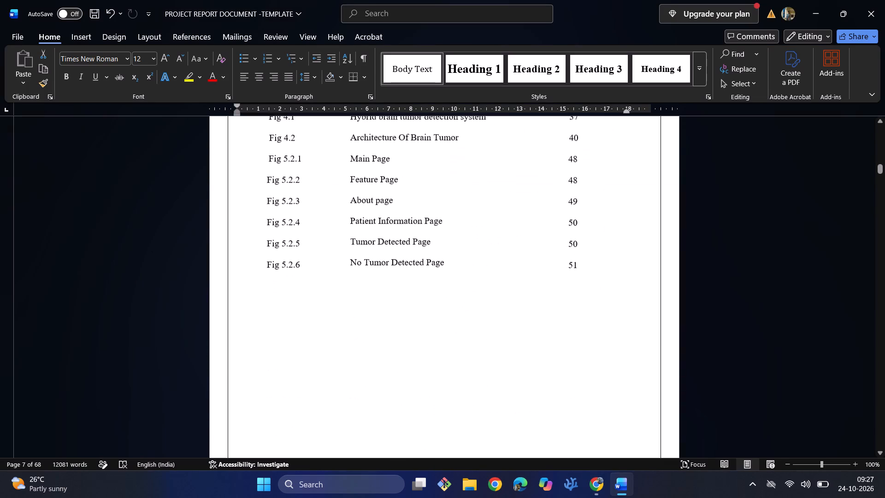
scroll(281, 192, down, 2)
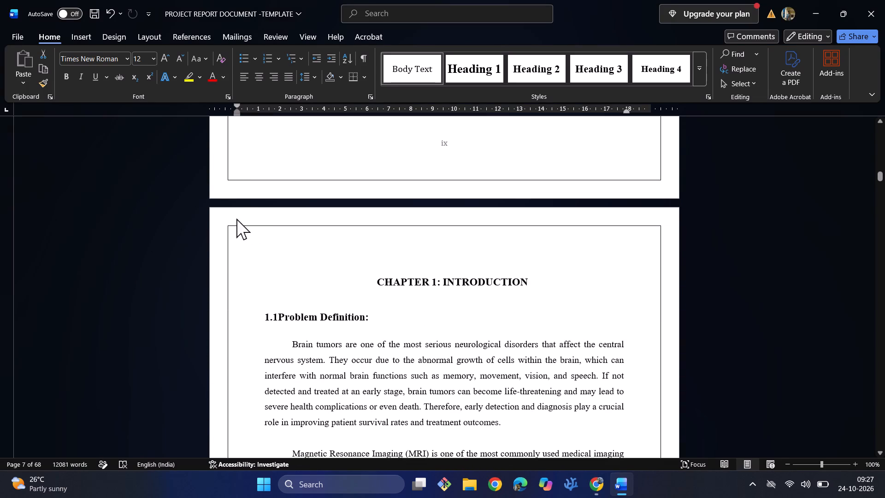
click(234, 219)
right_click(234, 219)
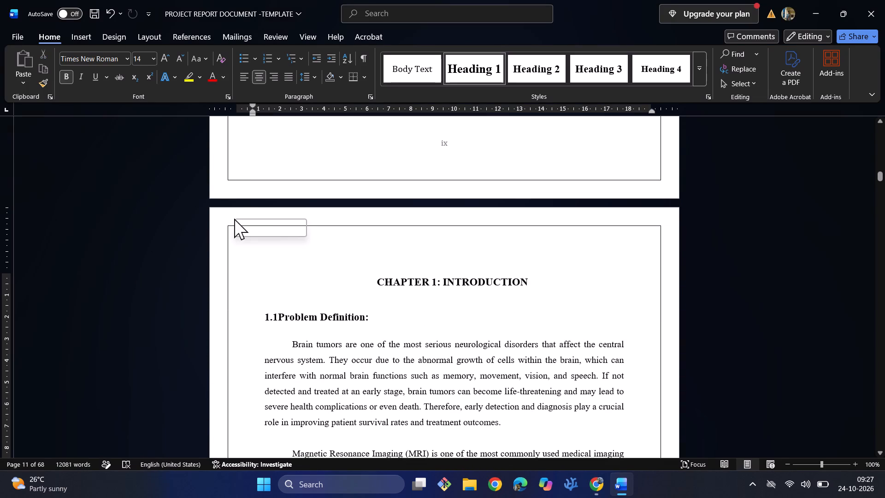
click(209, 221)
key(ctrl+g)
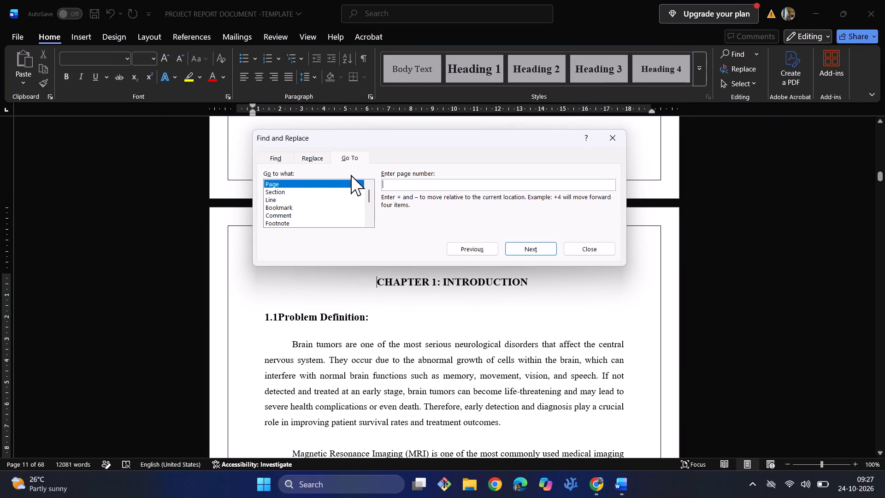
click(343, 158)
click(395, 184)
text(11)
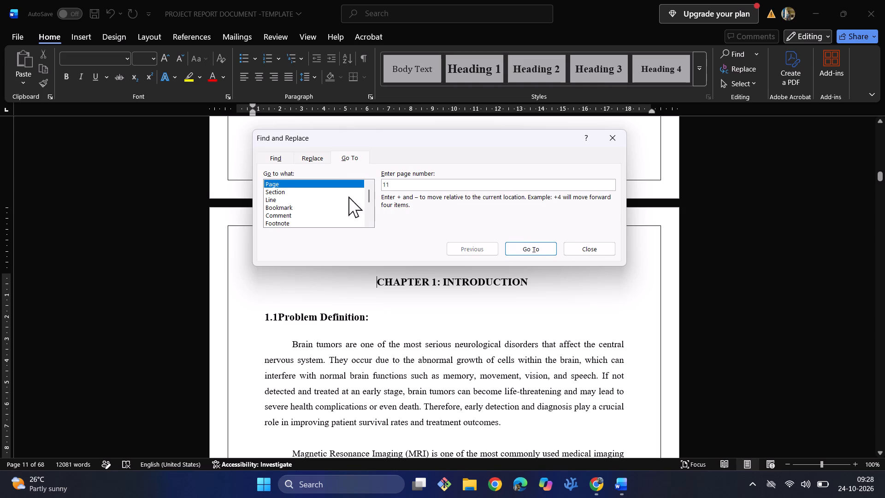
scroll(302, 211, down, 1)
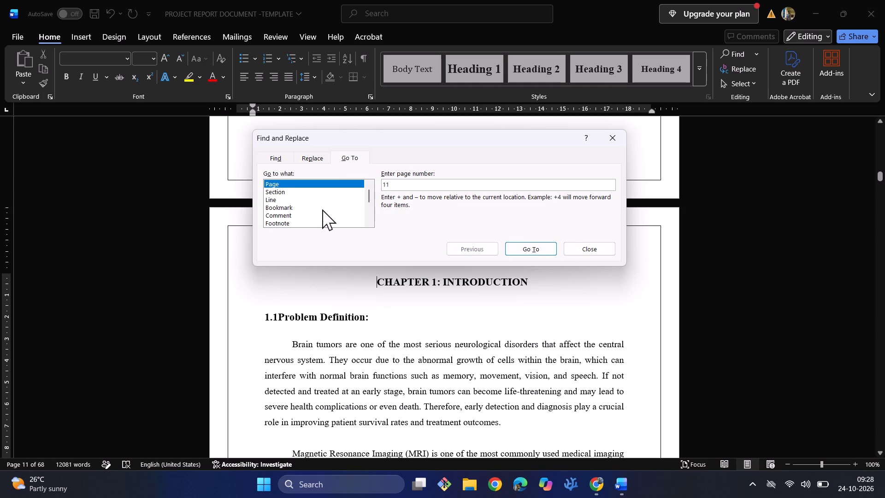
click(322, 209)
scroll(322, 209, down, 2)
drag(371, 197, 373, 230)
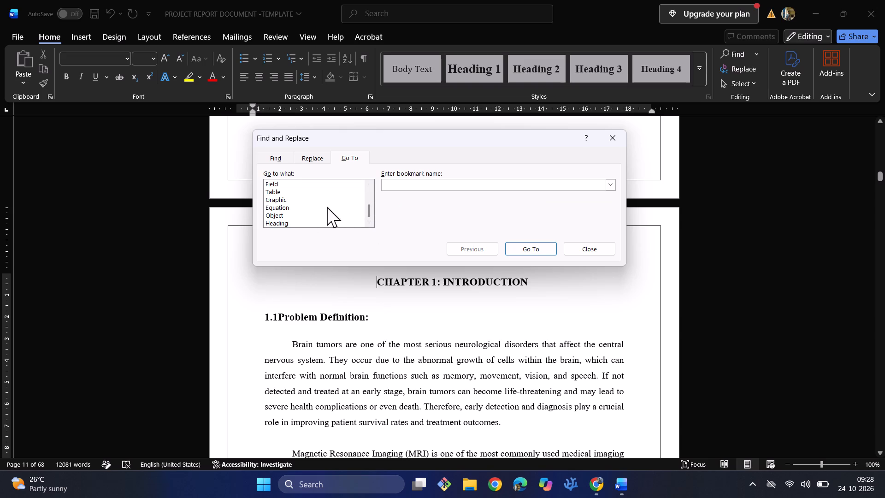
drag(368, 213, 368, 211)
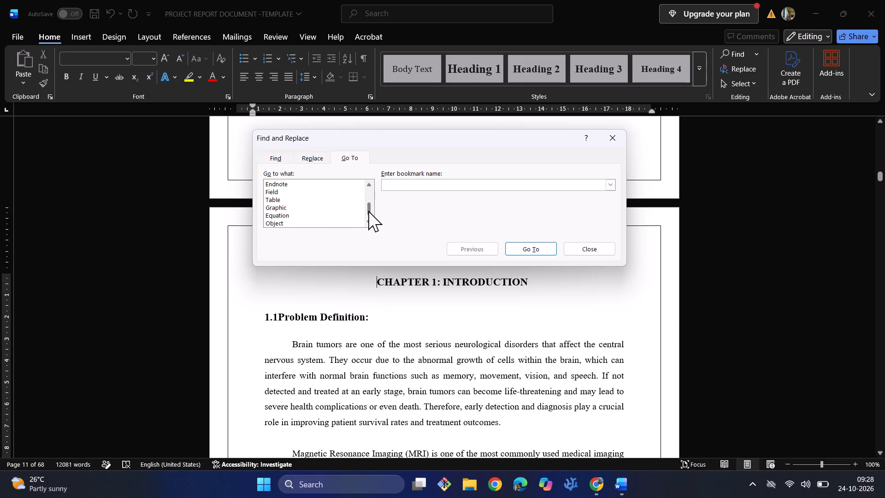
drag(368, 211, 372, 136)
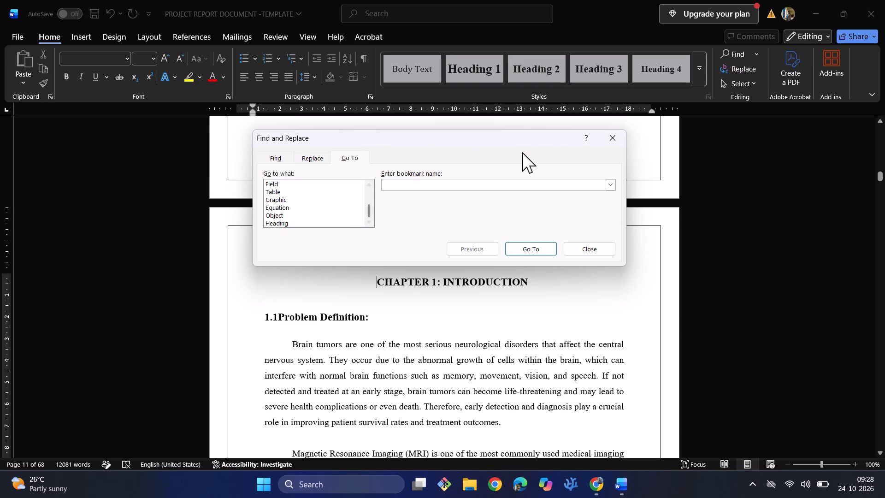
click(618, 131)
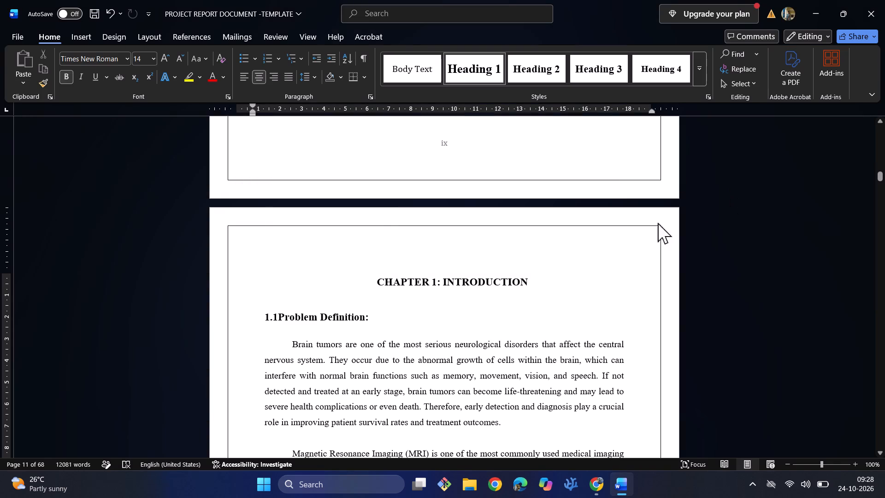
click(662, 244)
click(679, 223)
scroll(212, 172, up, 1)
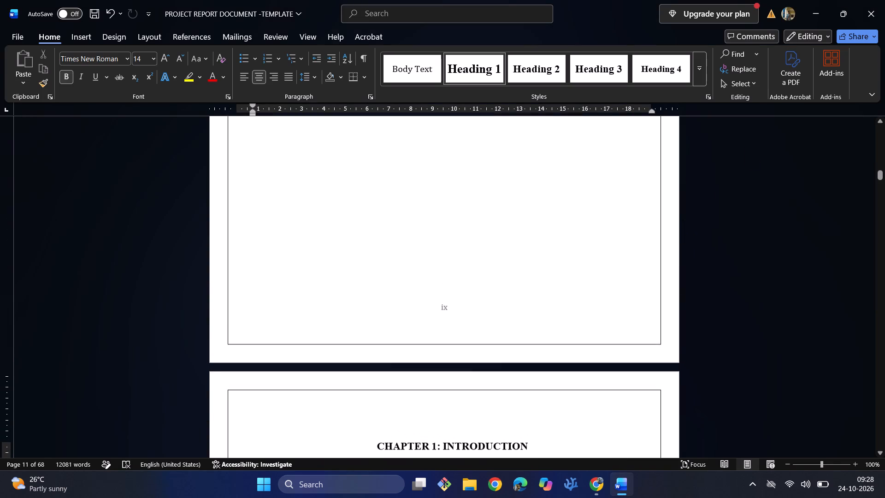
Check the print preview of the report at the Chapter 1 pages and return to the document.
click(21, 39)
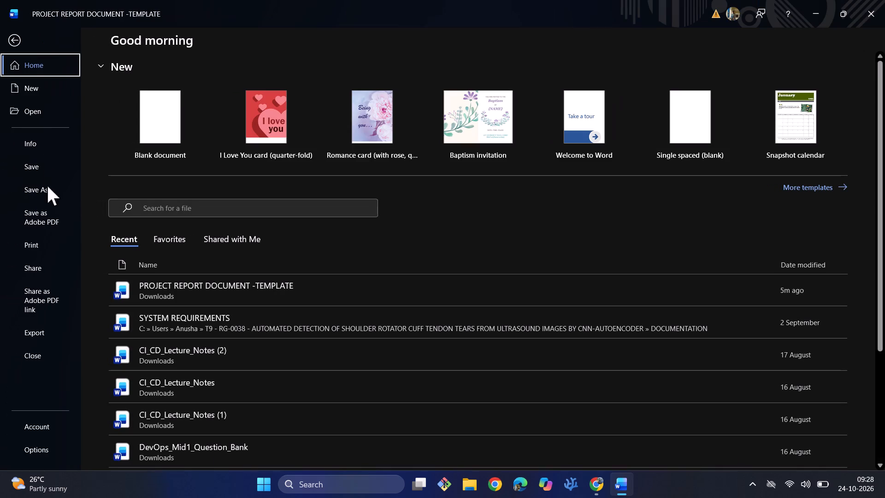
click(47, 247)
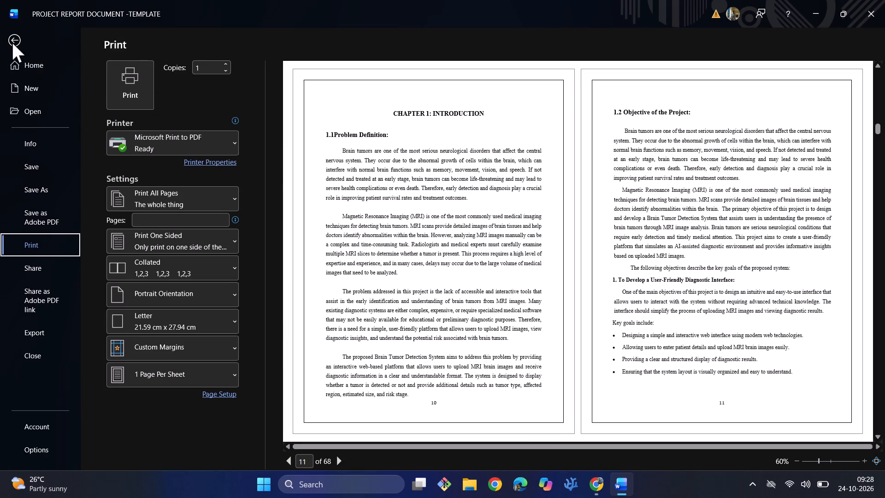
click(12, 42)
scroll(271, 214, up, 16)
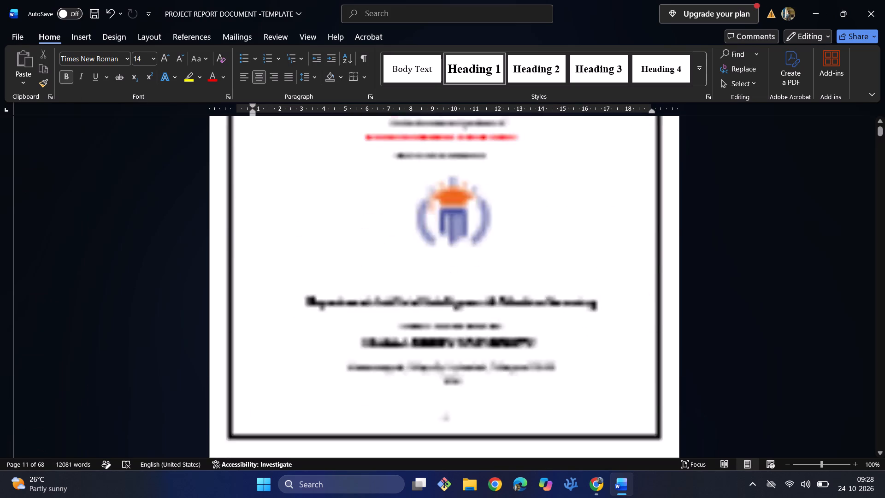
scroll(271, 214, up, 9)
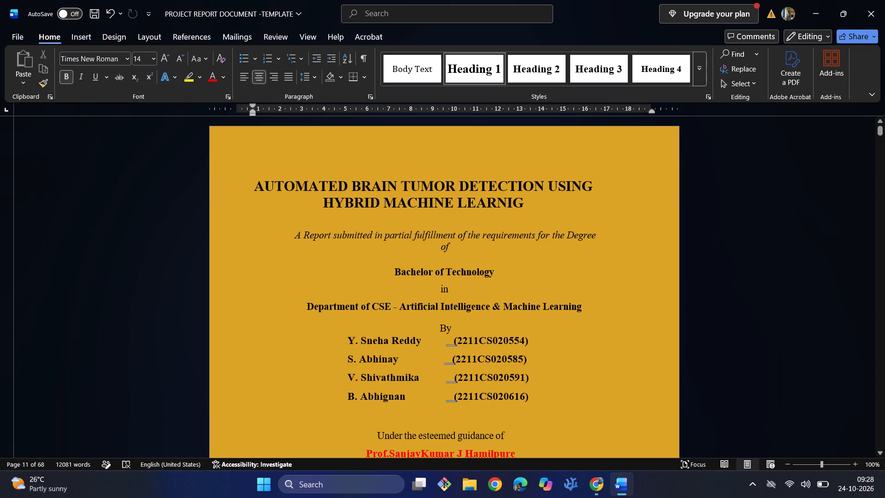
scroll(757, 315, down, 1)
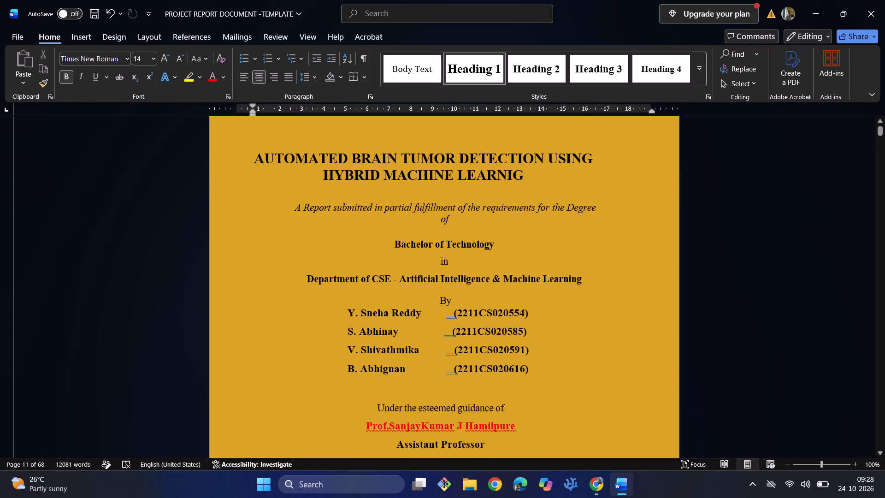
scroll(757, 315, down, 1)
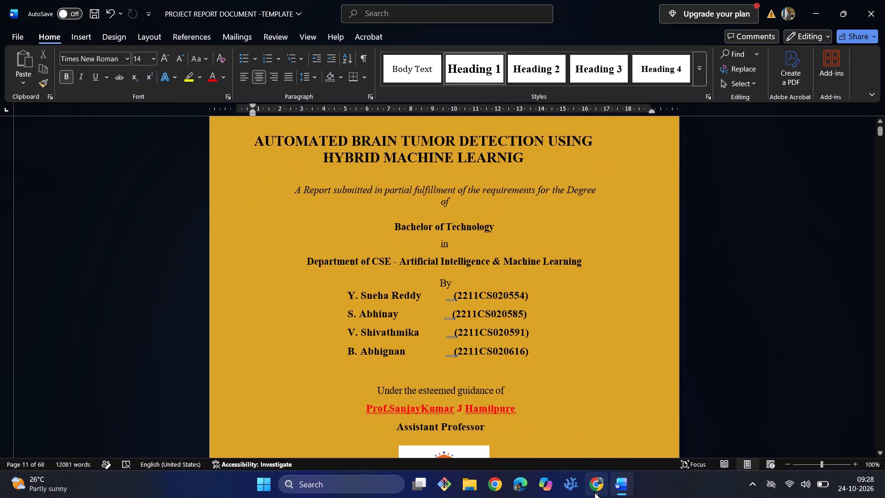
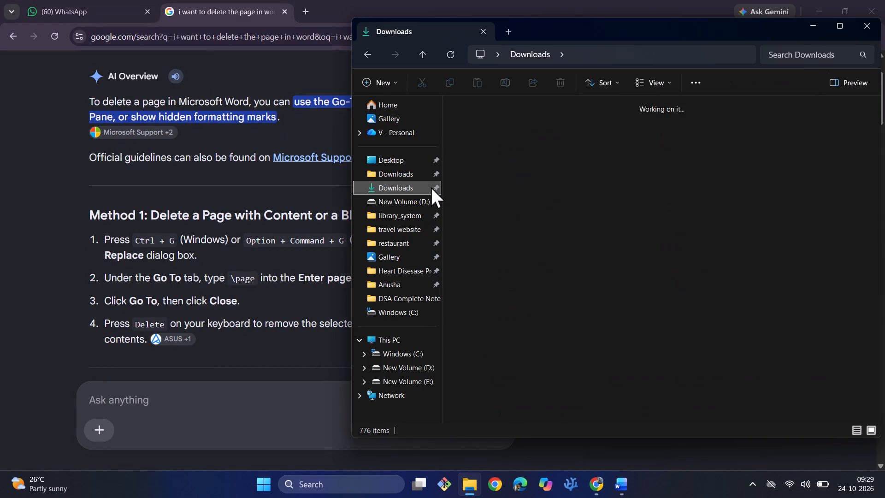
Open the AIDEN_Project_Report PDF from the Downloads folder with Word, for this one time only.
right_click(559, 129)
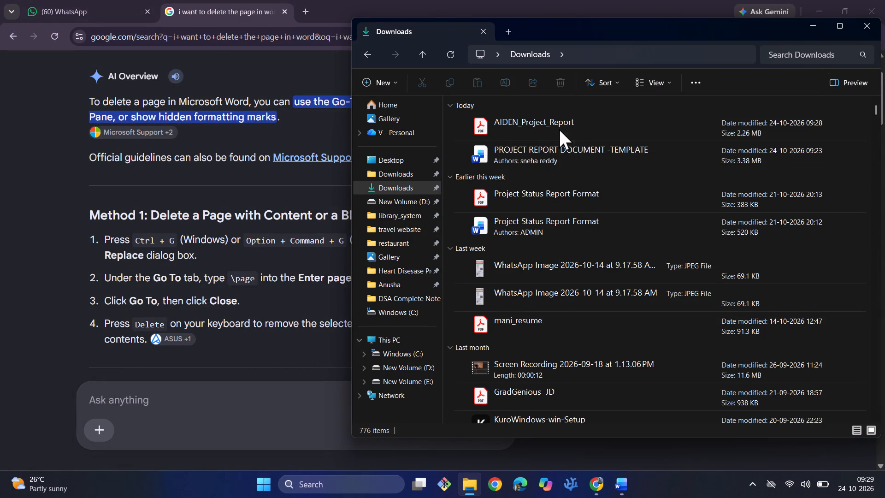
click(500, 120)
right_click(500, 120)
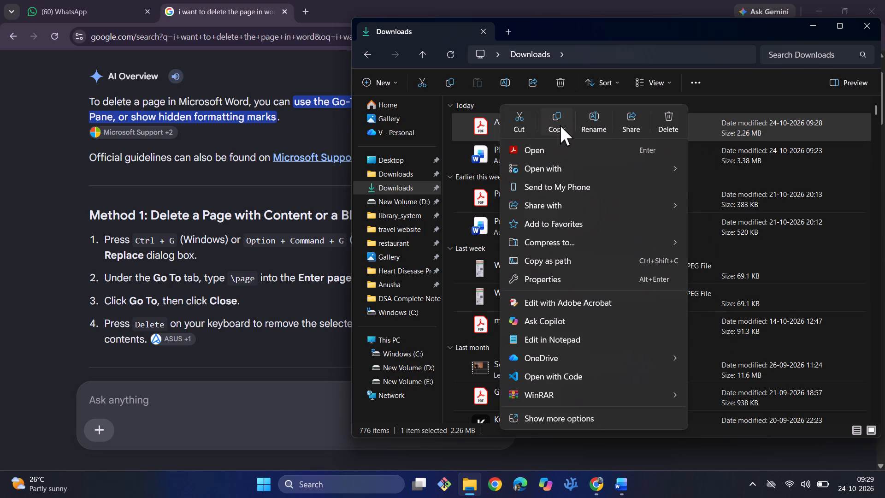
click(572, 170)
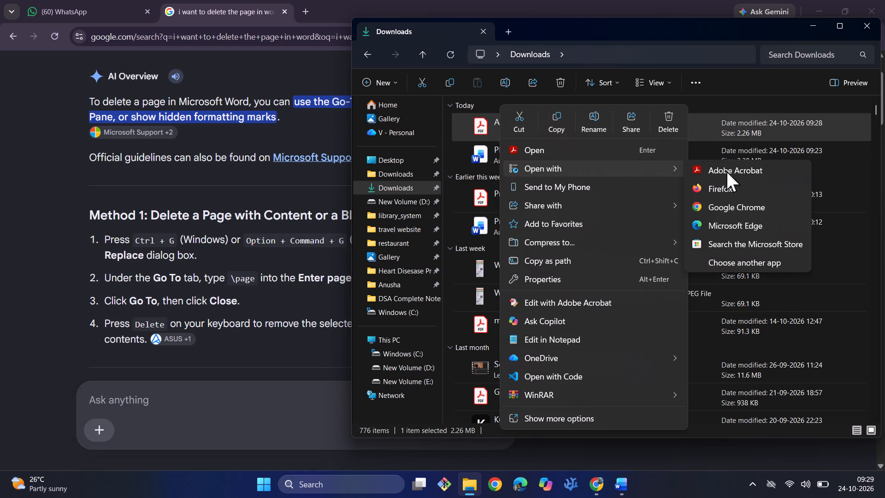
click(731, 258)
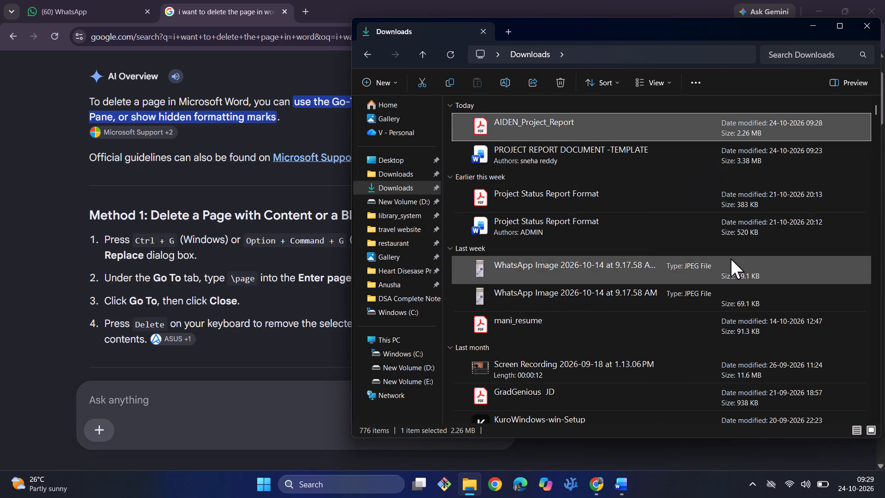
scroll(393, 235, down, 1)
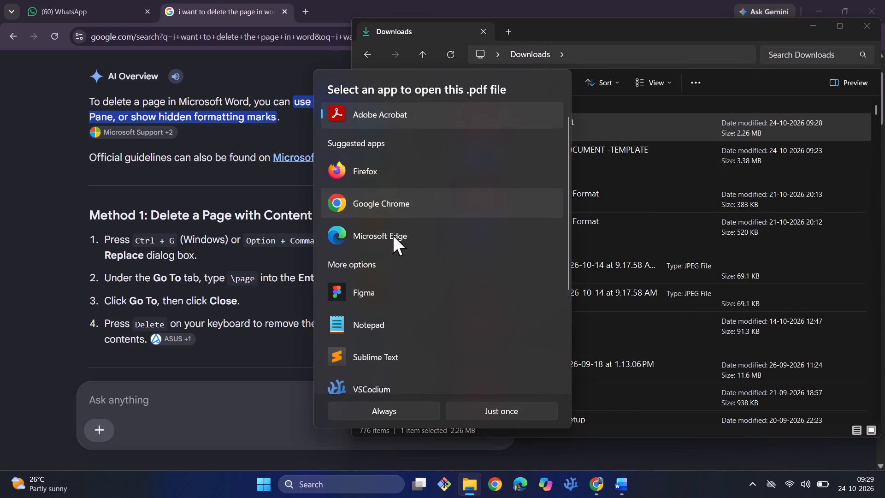
scroll(393, 235, down, 5)
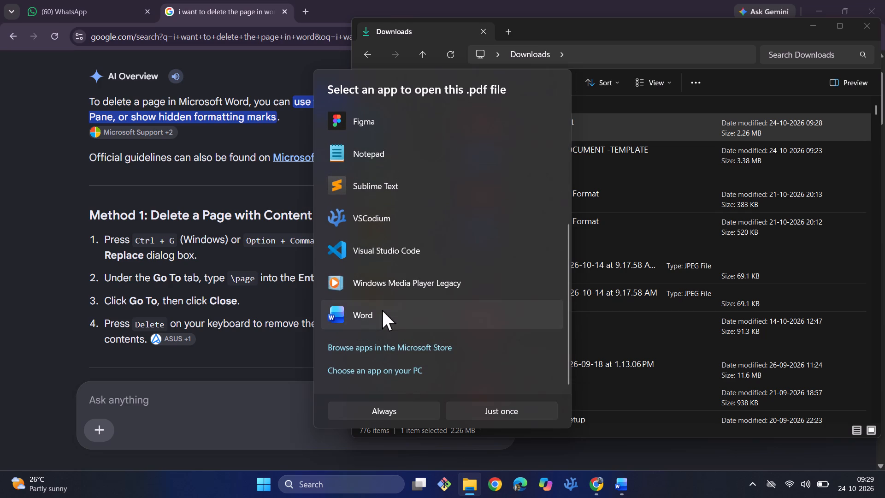
click(382, 310)
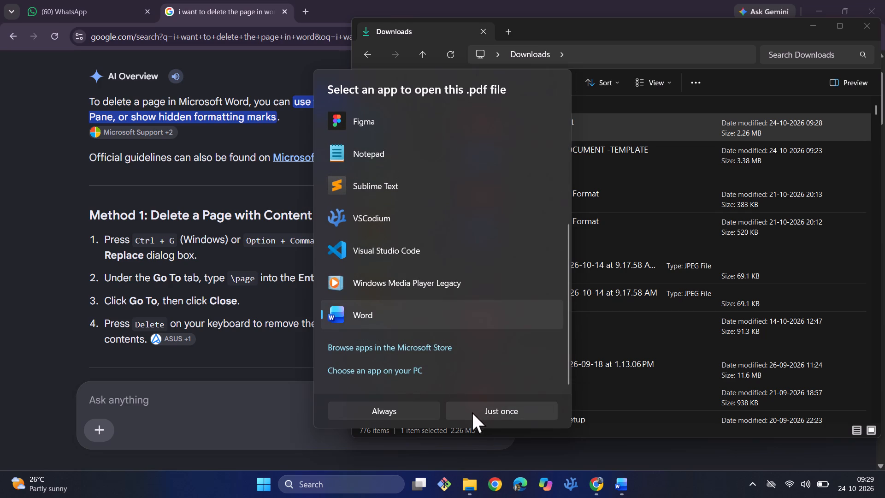
click(466, 417)
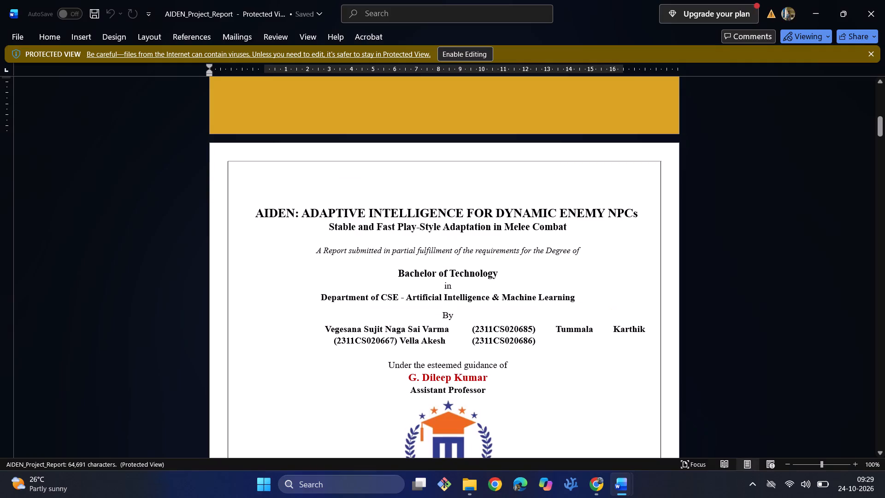
Examine the cover, title and certificate pages of the AIDEN project report.
scroll(415, 281, up, 8)
scroll(415, 281, down, 2)
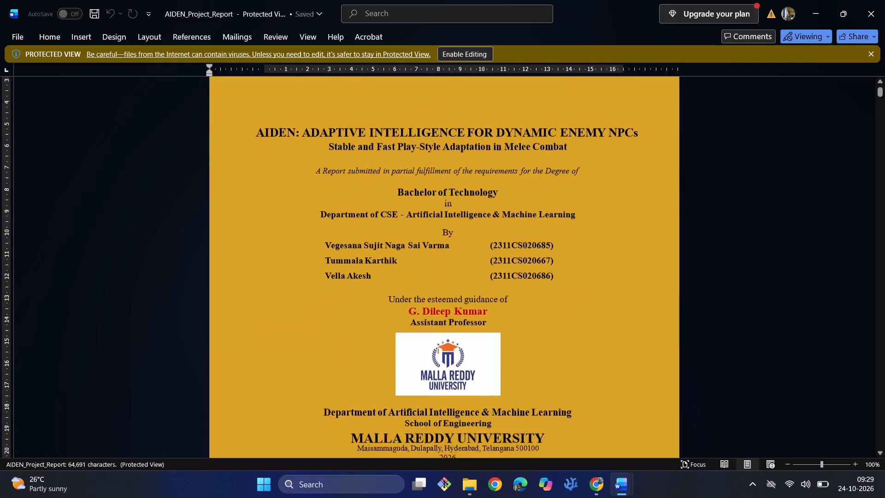
scroll(415, 281, down, 3)
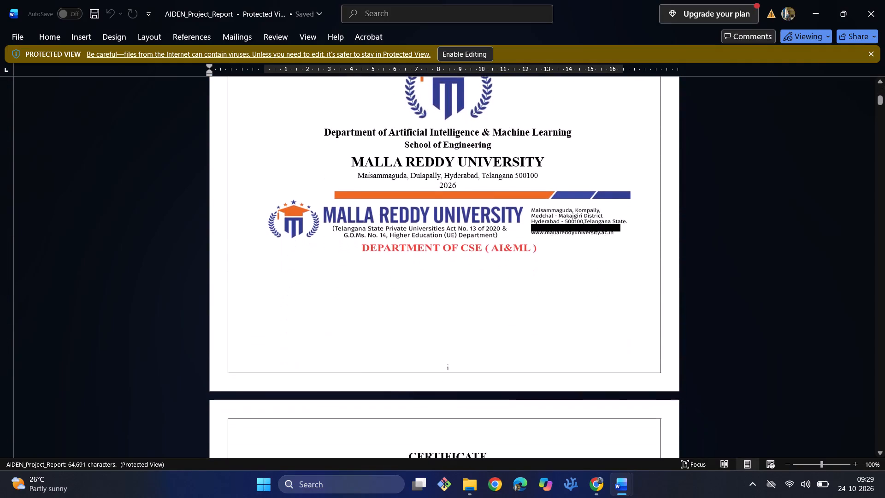
scroll(415, 281, down, 2)
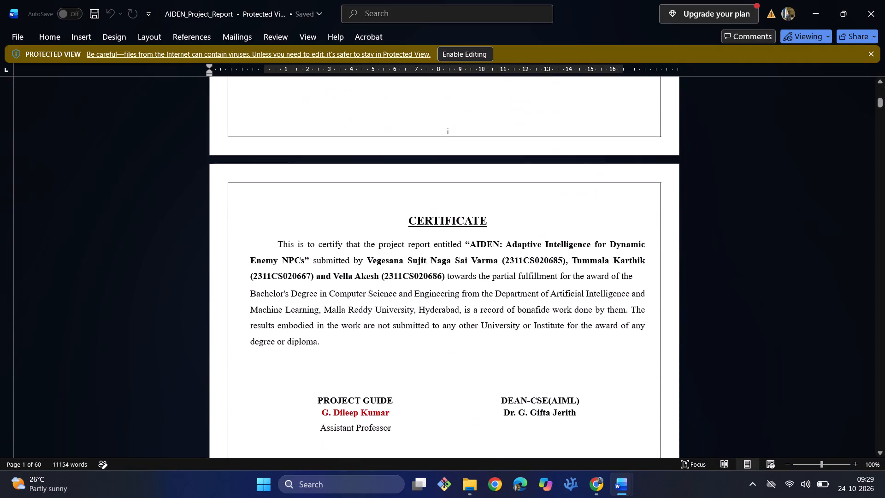
scroll(415, 281, up, 1)
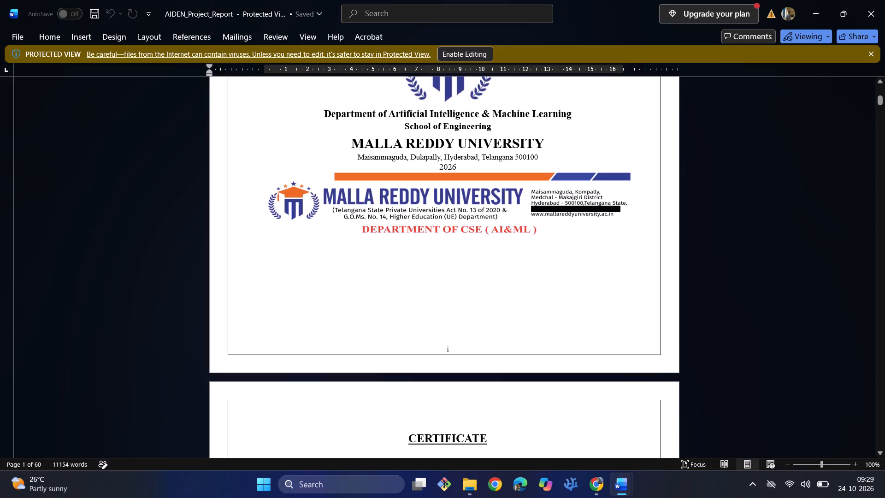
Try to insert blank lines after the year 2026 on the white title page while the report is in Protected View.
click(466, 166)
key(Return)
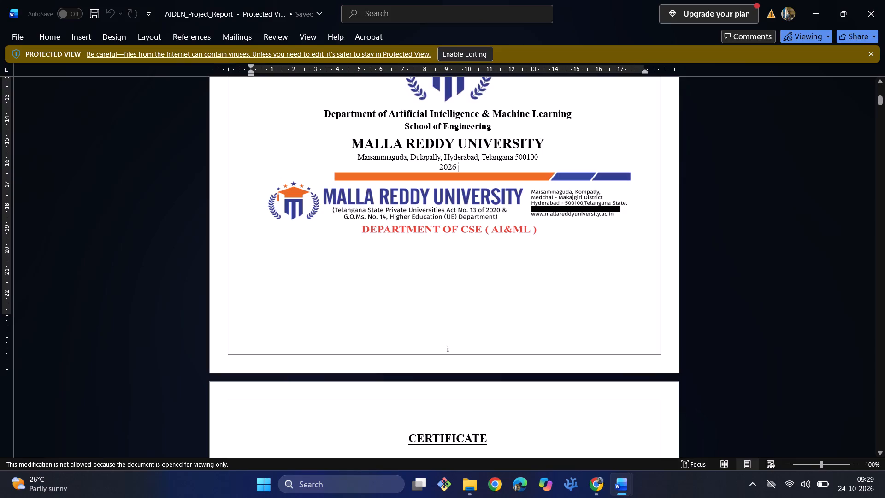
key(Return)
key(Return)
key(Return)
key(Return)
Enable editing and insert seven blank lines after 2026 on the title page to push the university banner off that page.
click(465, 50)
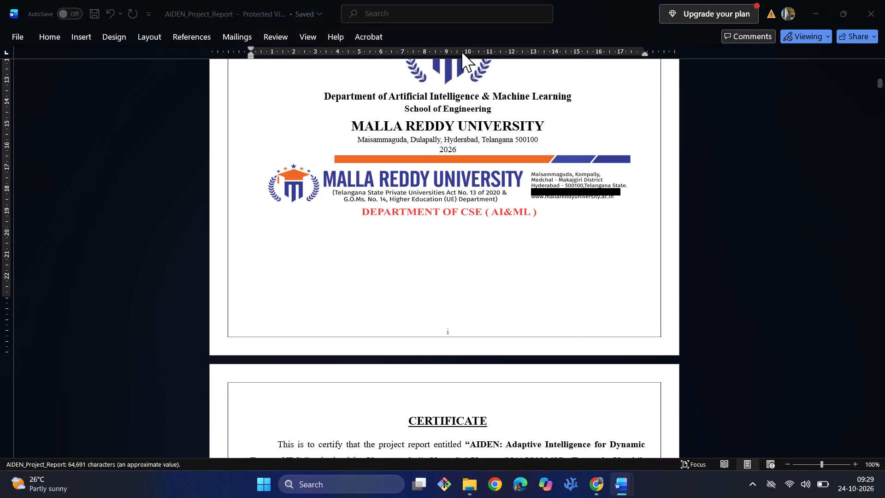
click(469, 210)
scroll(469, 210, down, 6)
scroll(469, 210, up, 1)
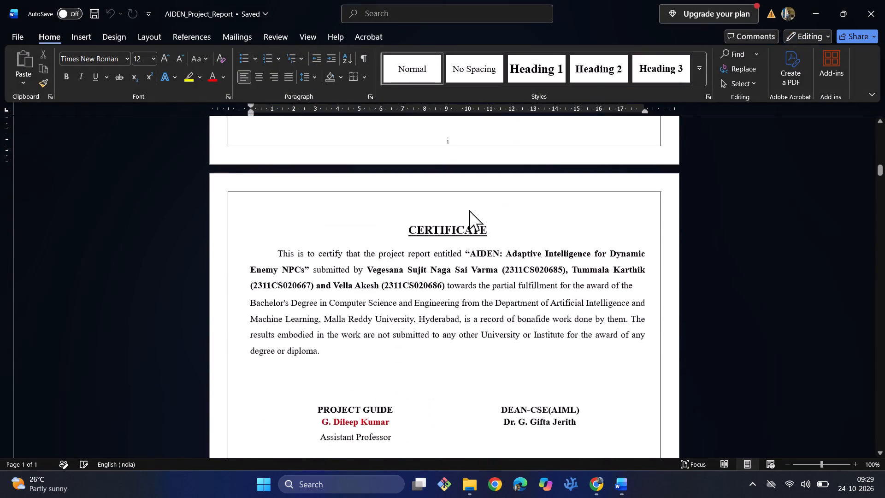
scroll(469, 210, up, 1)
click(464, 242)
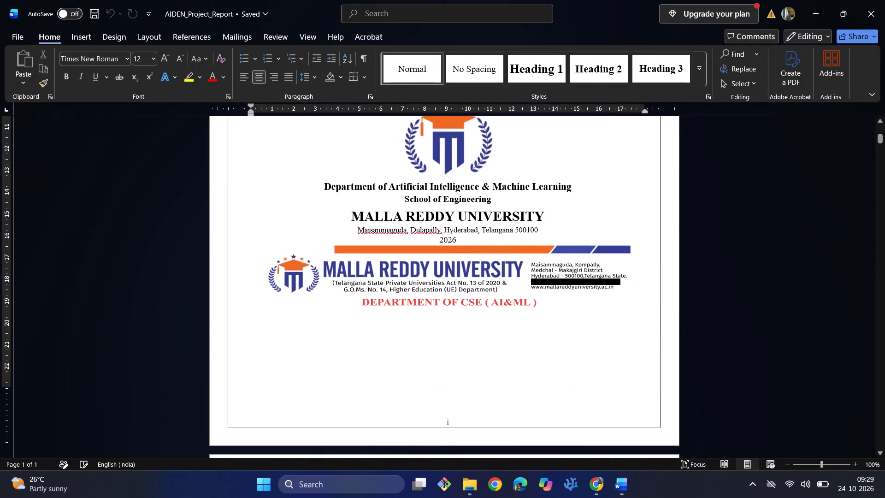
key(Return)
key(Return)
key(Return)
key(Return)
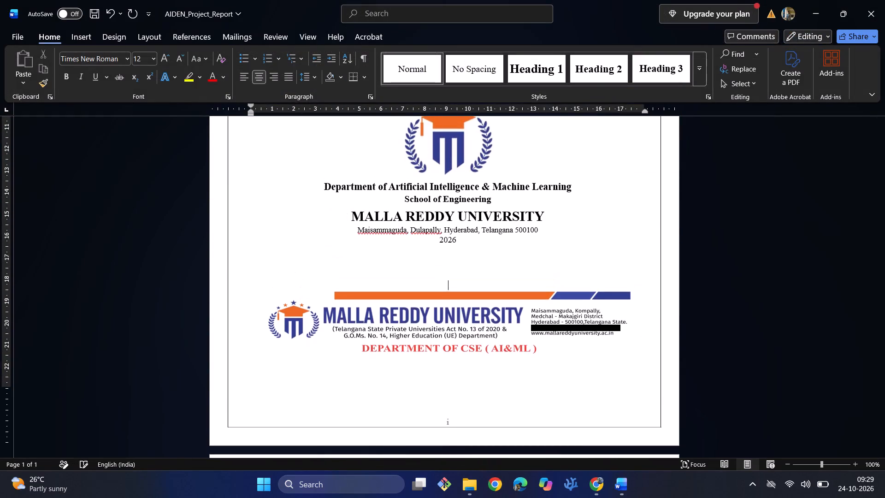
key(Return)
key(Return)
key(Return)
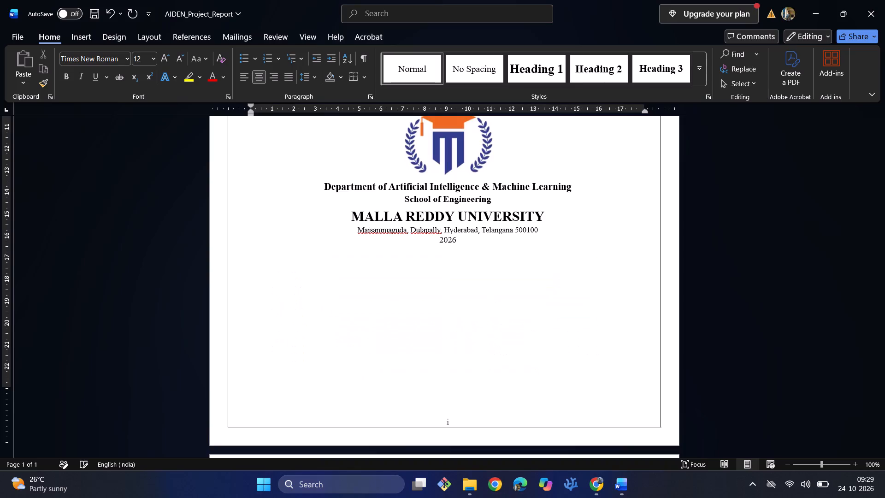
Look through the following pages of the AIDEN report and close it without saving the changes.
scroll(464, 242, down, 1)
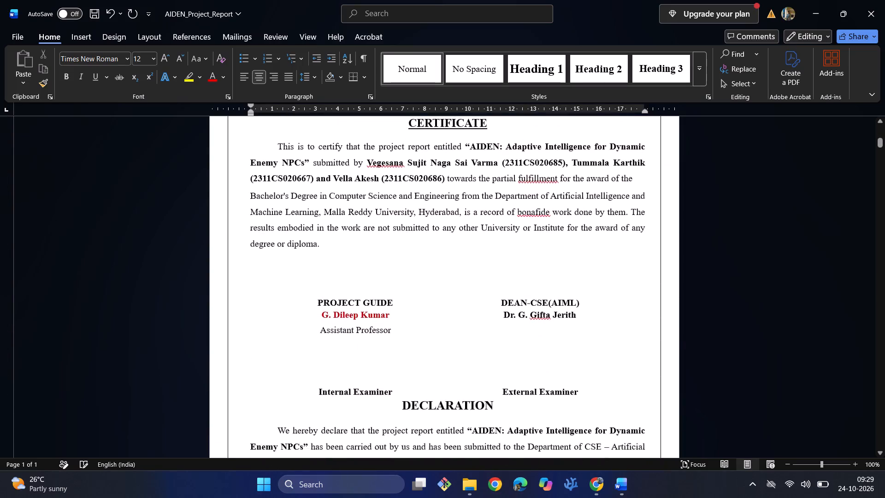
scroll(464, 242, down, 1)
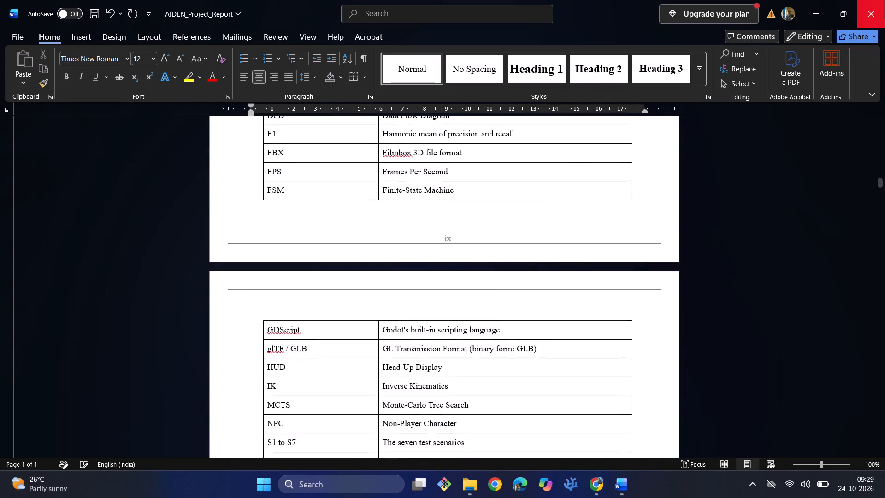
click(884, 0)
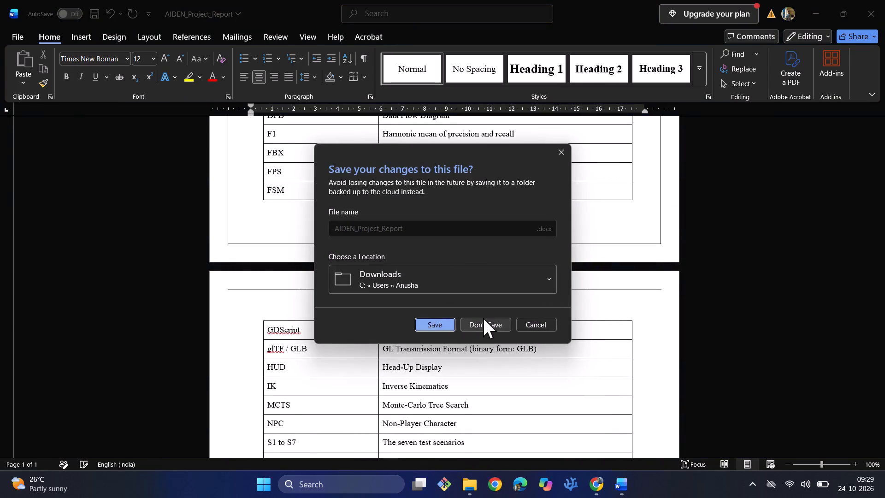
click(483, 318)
Check the cover and title pages of the brain tumor detection report template.
scroll(513, 261, up, 2)
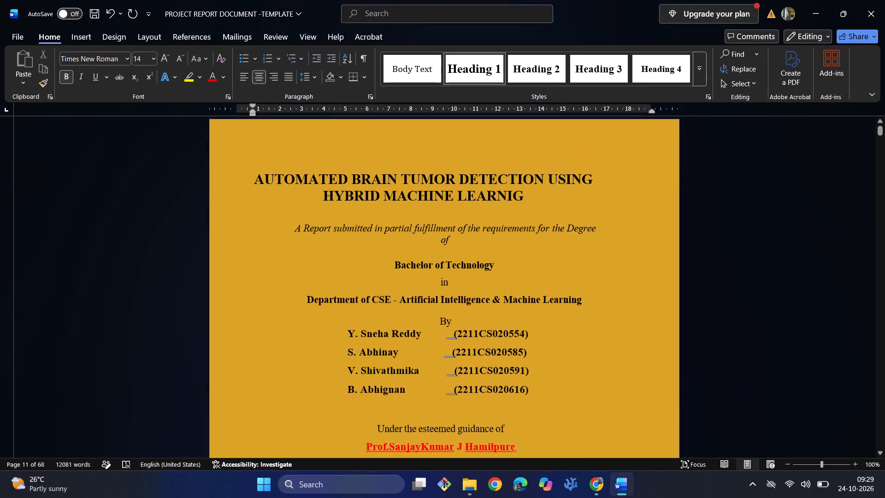
scroll(513, 261, down, 3)
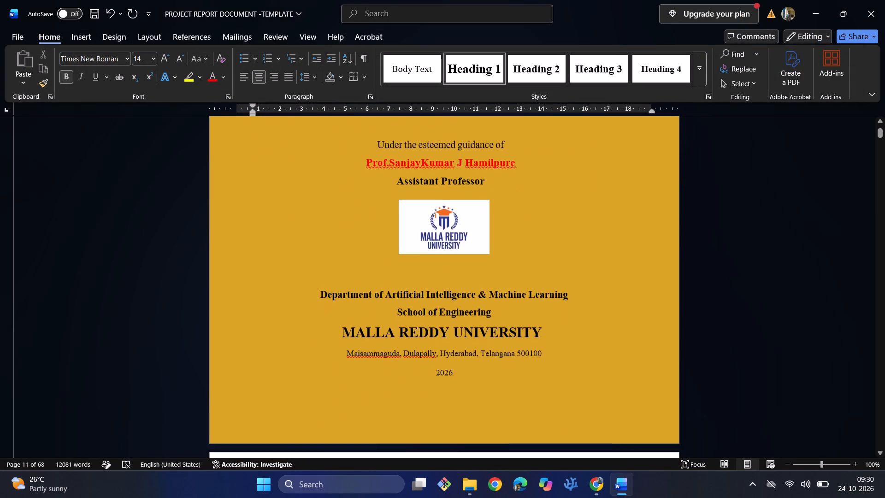
scroll(513, 261, down, 3)
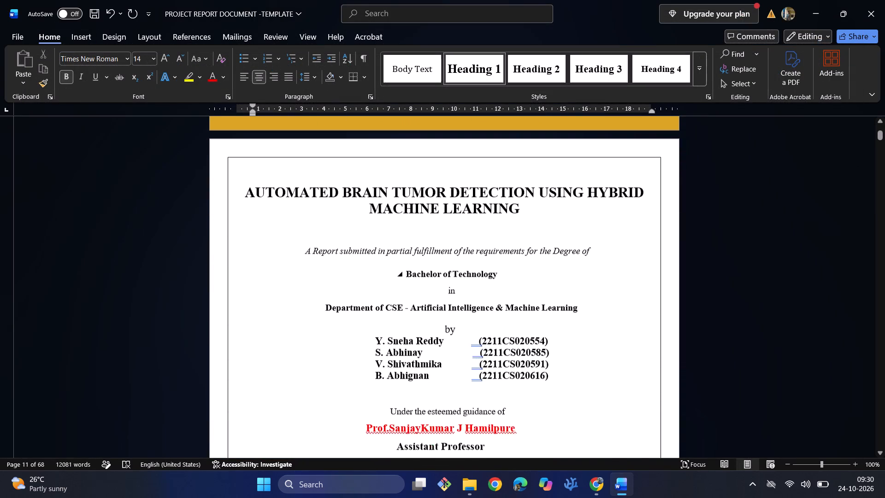
scroll(513, 261, up, 8)
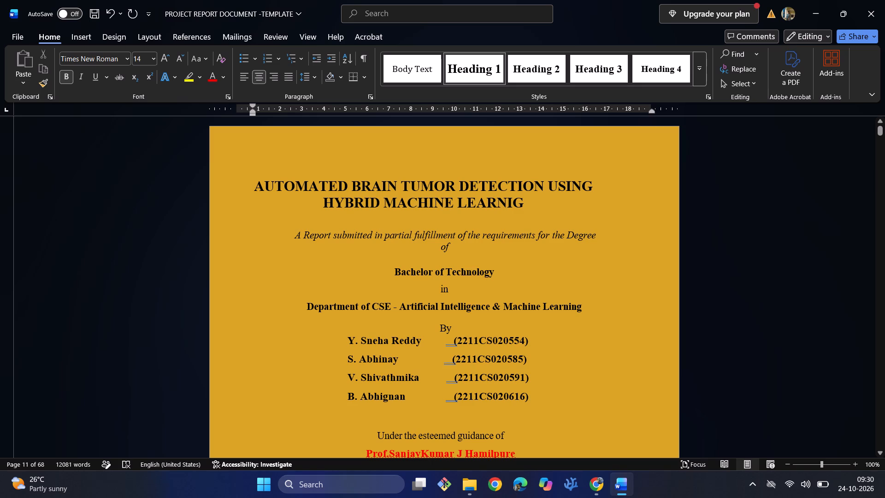
Search Windows for "ku" and open the Kuro app.
click(307, 477)
text(ku)
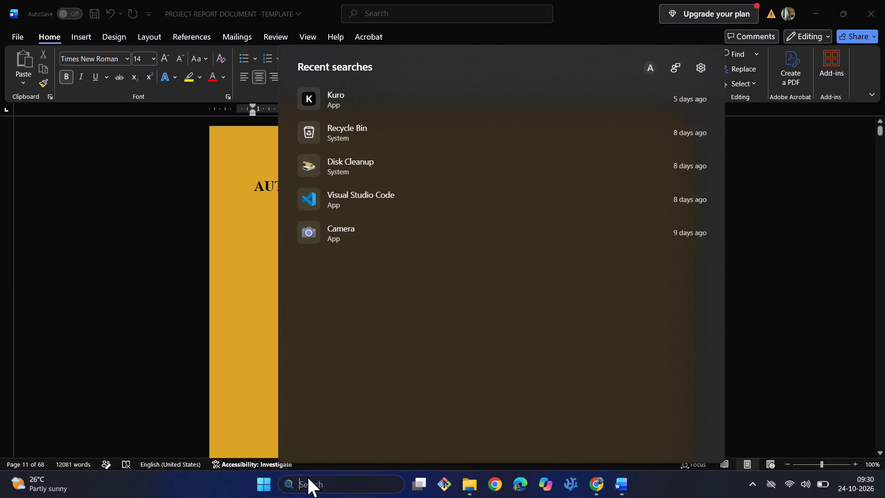
double_click(368, 106)
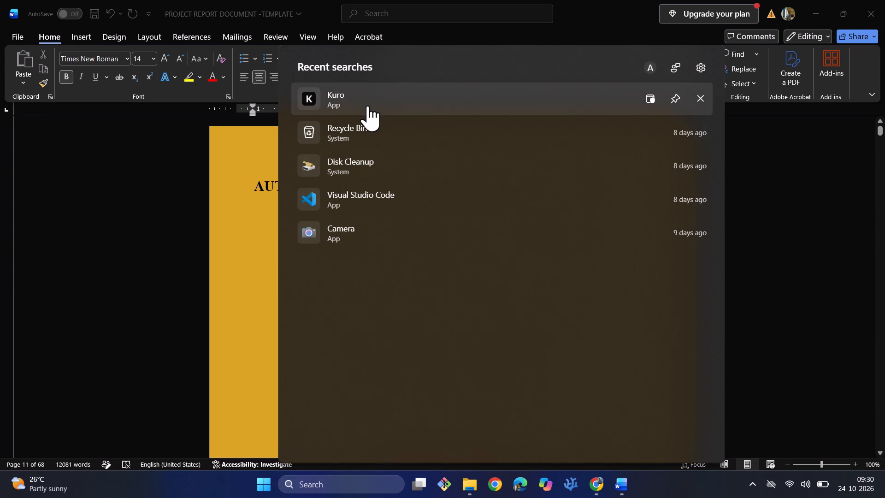
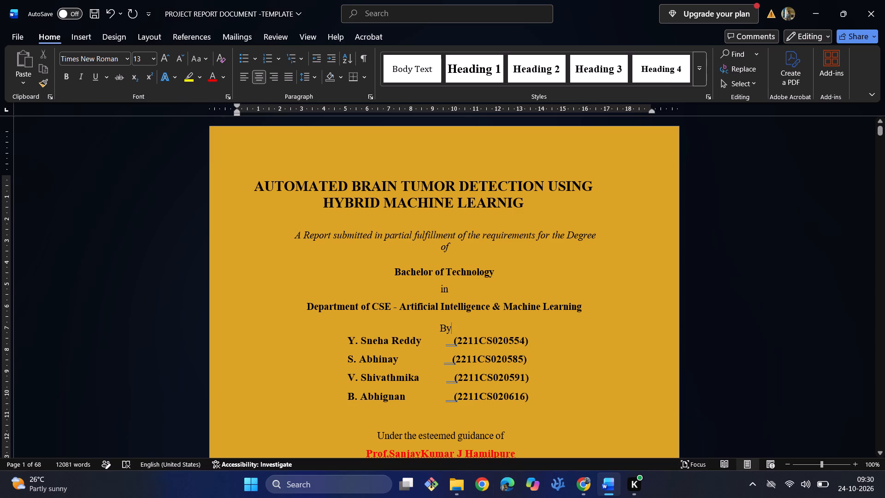
Delete the whole brain tumor detection title from the cover page.
click(522, 200)
key(BackSpace)
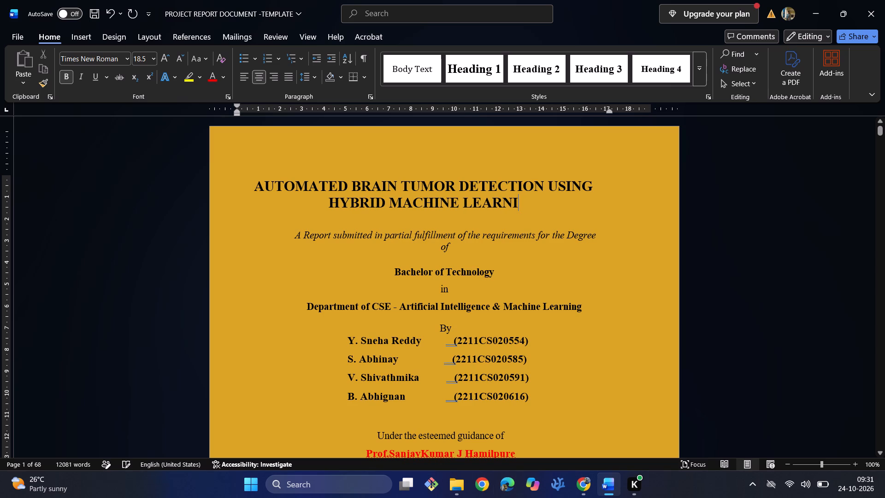
key(BackSpace)
key(BackSpace)
key(BackSpace)
key(BackSpace)
key(ctrl+BackSpace)
key(ctrl+BackSpace)
key(ctrl+BackSpace)
key(ctrl+BackSpace)
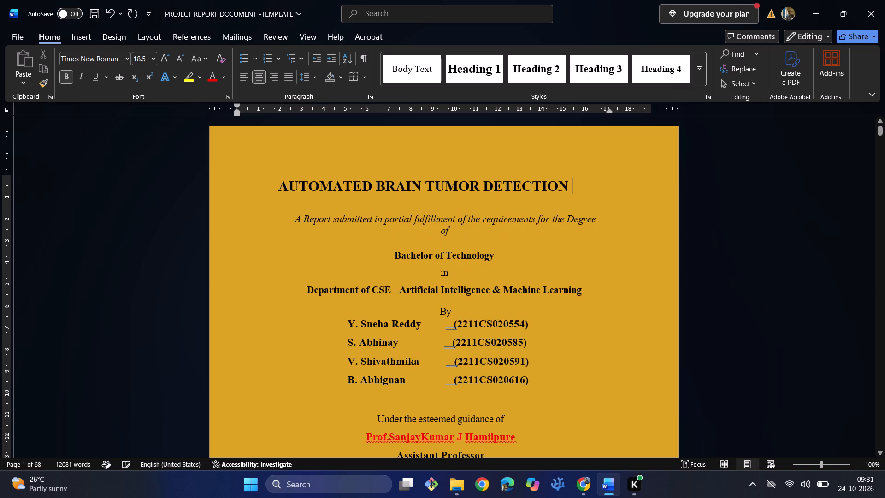
key(BackSpace)
key(BackSpace)
key(BackSpace)
key(BackSpace)
key(ctrl+BackSpace)
key(ctrl+BackSpace)
key(ctrl+BackSpace)
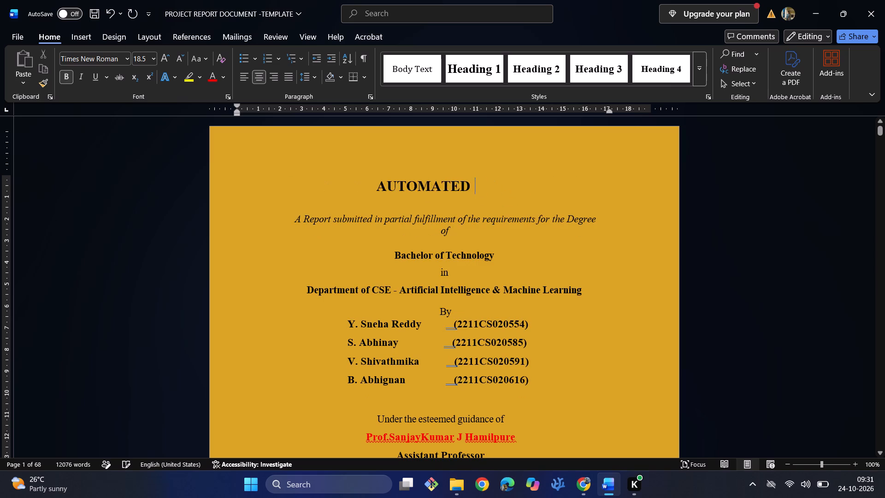
key(ctrl+BackSpace)
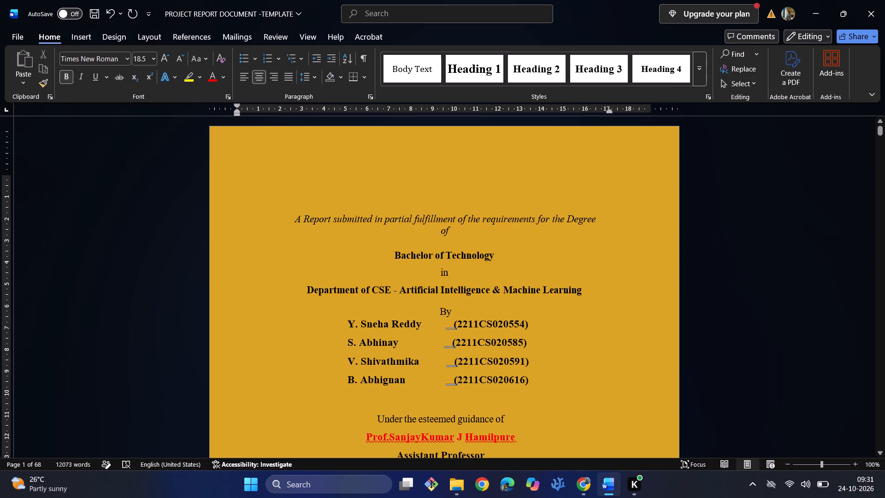
Start the new cover title with "ADAPTIVE EMOTION AWARE MICRO INTERVENTION SYSTEN" in the emptied title line.
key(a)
key(equal)
key(BackSpace)
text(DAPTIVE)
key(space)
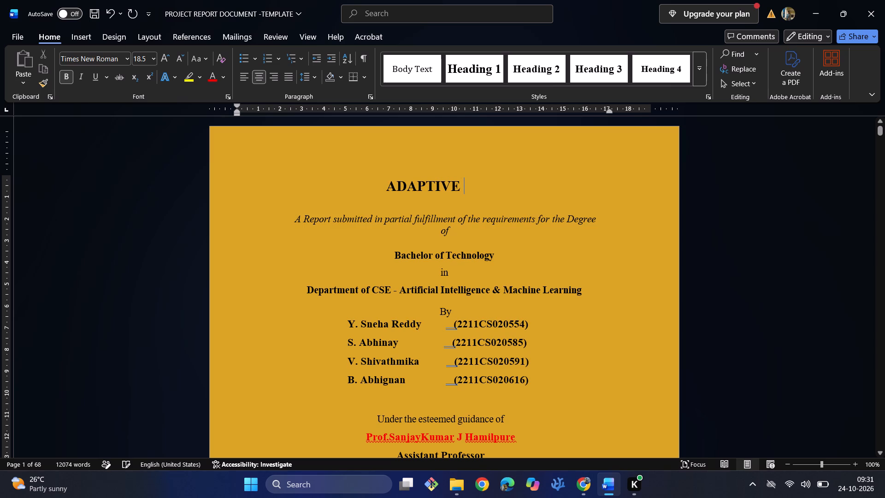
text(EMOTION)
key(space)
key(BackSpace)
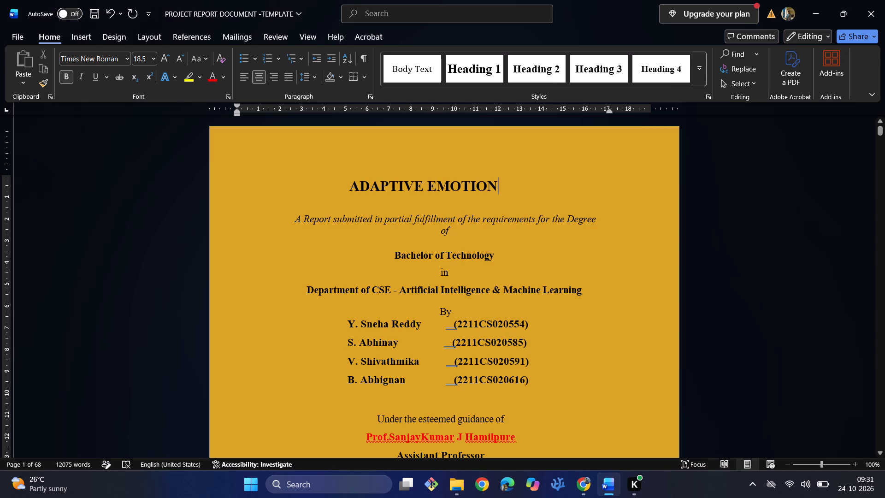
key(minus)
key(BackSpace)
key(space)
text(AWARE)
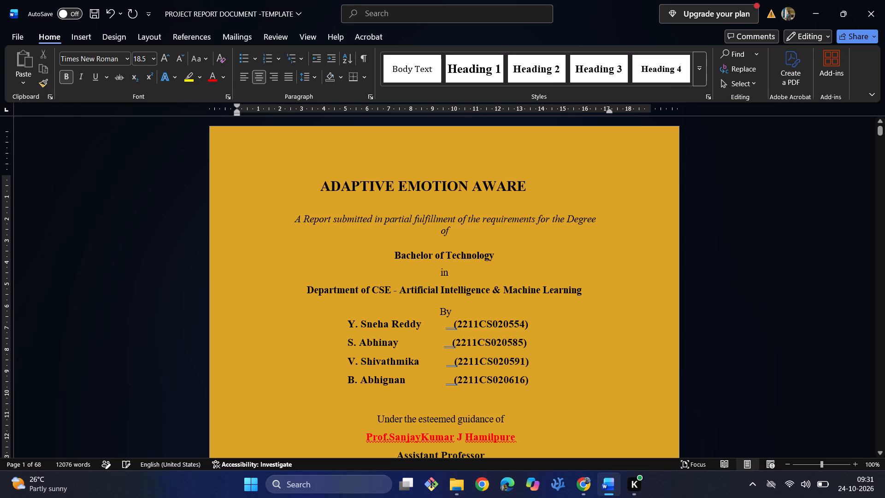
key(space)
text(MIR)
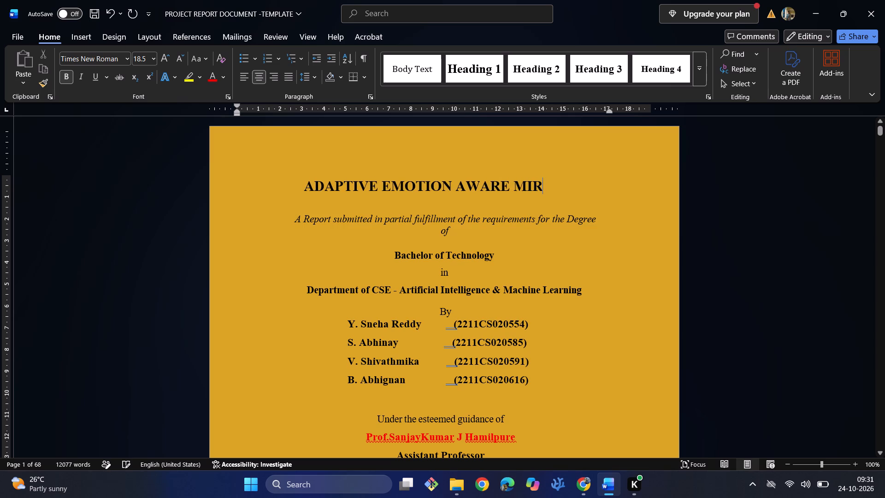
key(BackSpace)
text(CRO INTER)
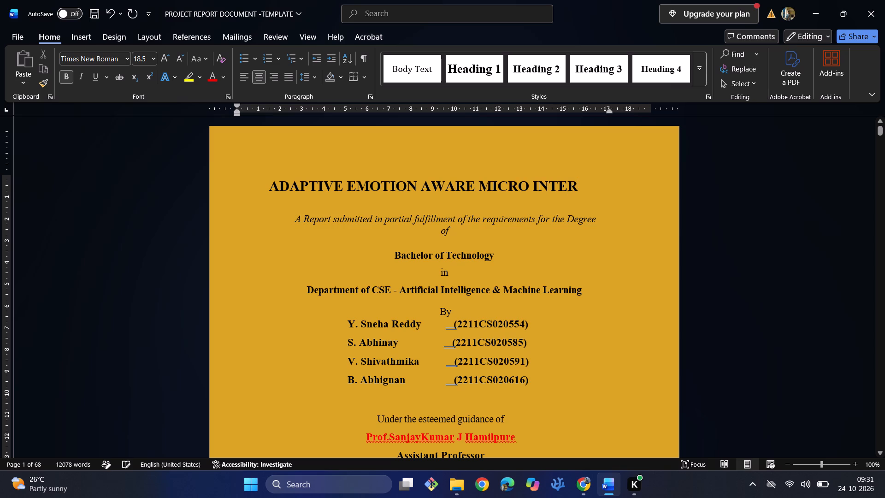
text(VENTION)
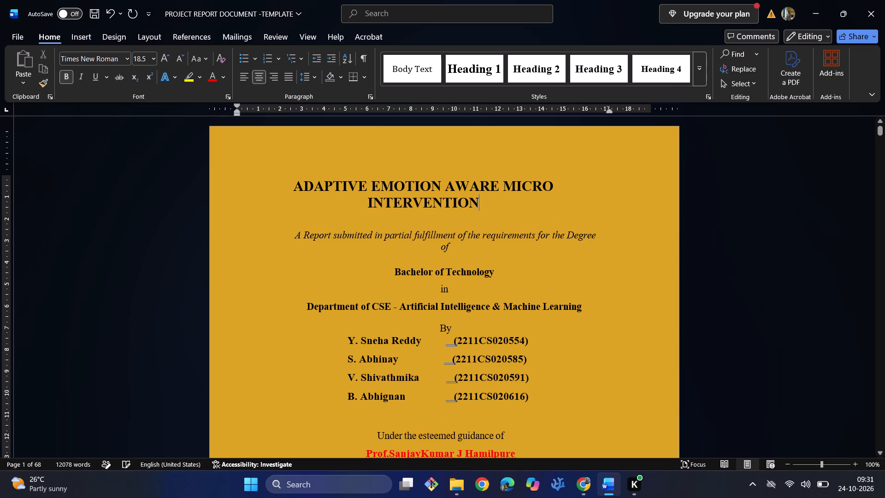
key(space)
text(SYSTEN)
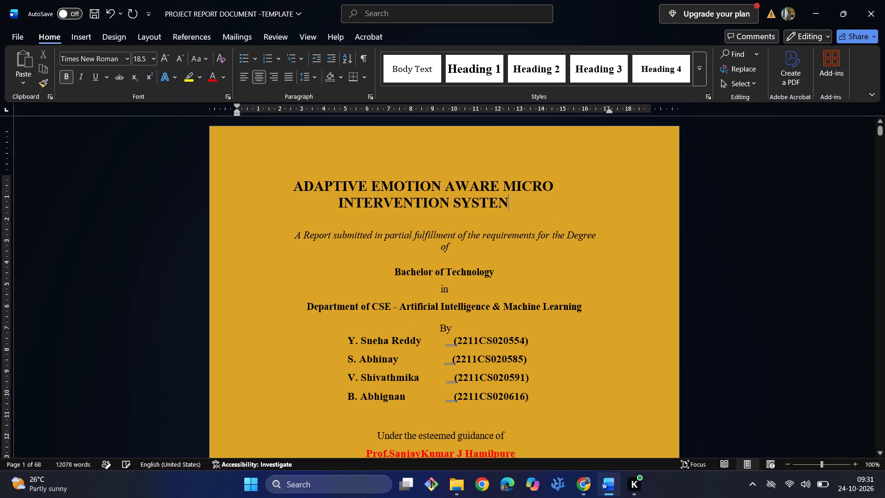
Continue the cover title with "FOR REMOTE WORKERS".
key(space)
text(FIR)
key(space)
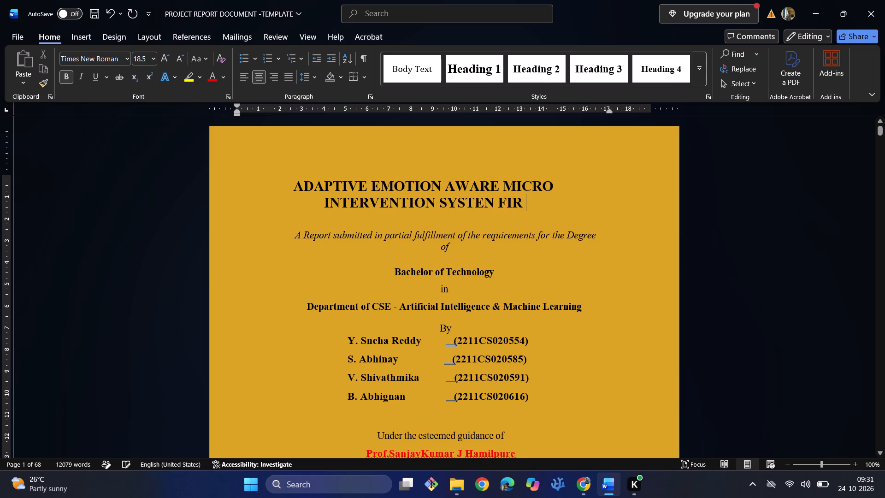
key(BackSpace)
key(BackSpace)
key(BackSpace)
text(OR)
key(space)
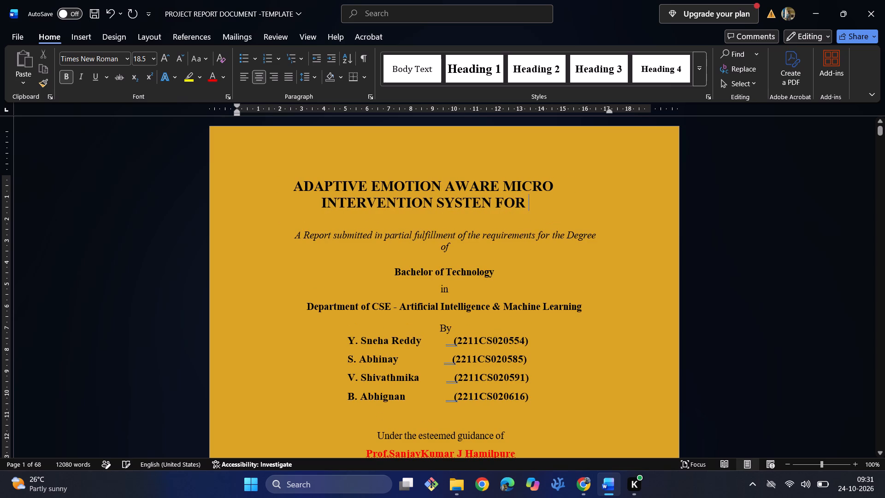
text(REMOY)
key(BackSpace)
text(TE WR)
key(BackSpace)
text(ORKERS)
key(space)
Complete the cover title with "USING SPATIO TEMPORAL GRAPH NEURAL NETWORK".
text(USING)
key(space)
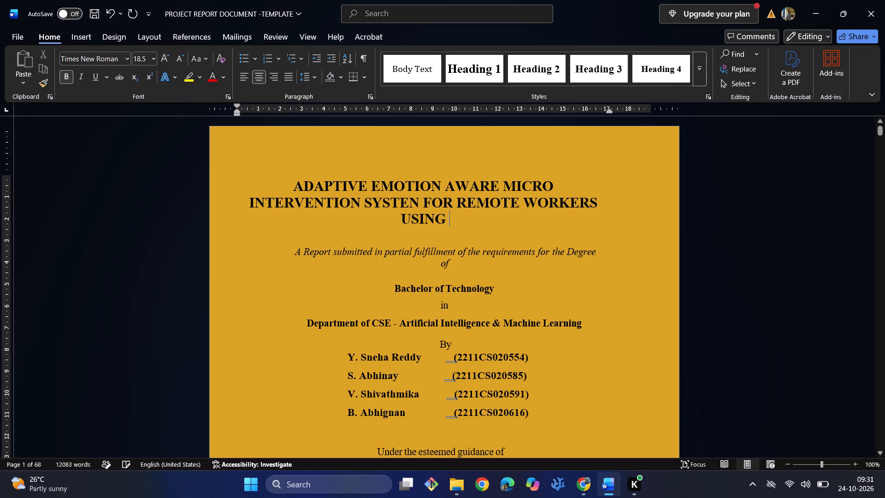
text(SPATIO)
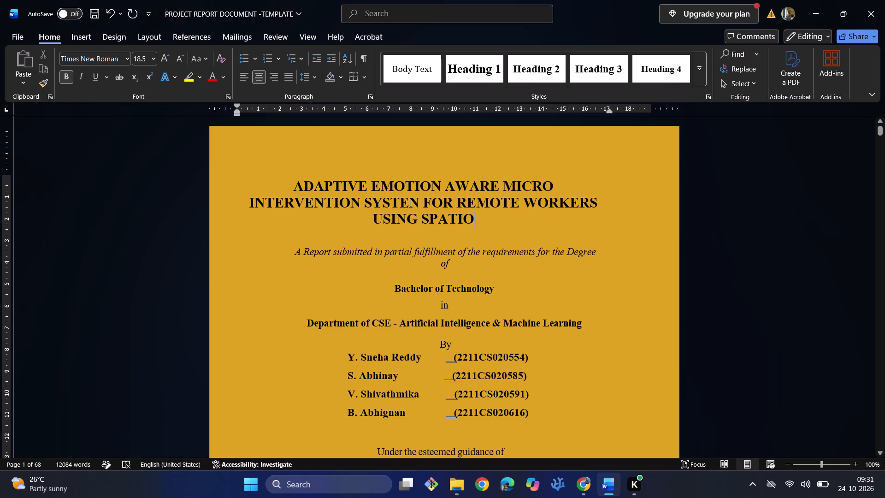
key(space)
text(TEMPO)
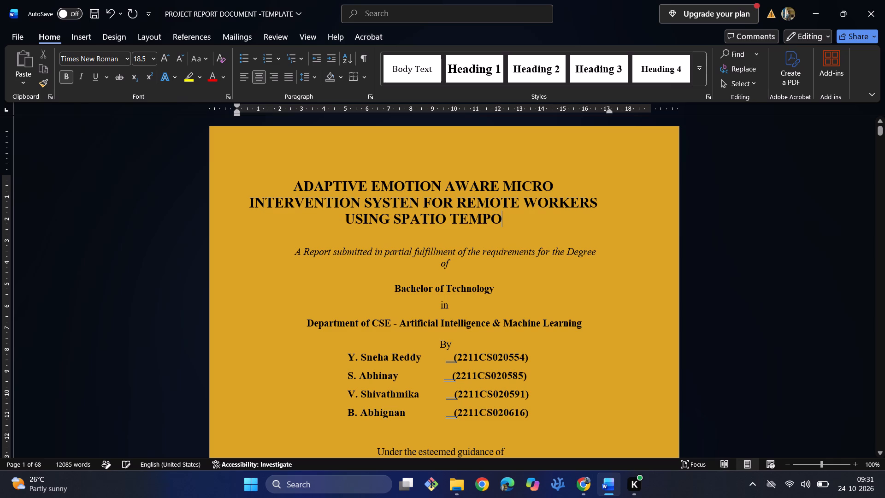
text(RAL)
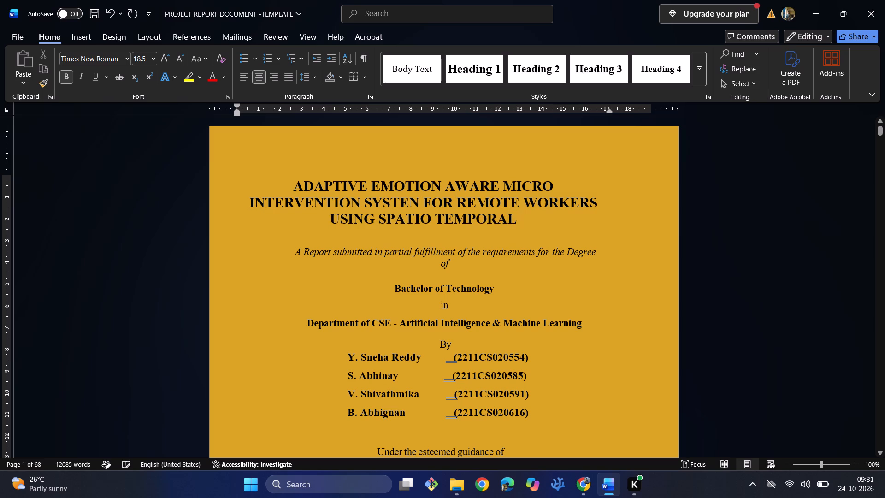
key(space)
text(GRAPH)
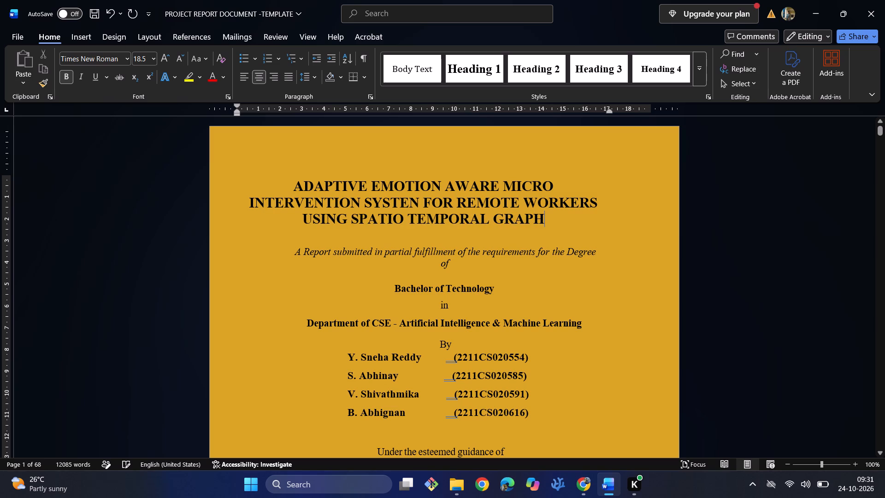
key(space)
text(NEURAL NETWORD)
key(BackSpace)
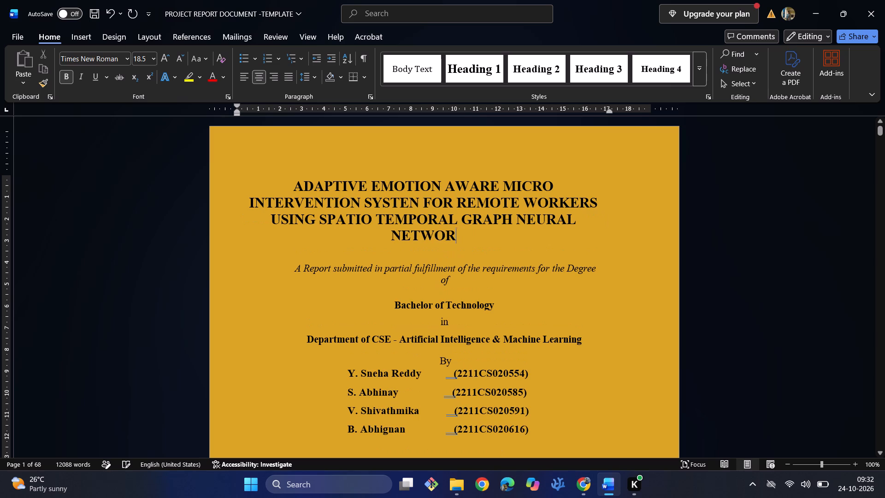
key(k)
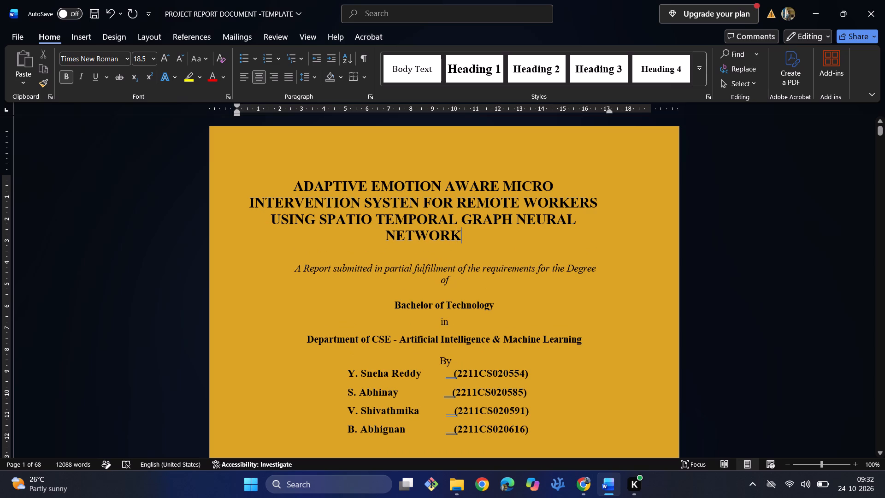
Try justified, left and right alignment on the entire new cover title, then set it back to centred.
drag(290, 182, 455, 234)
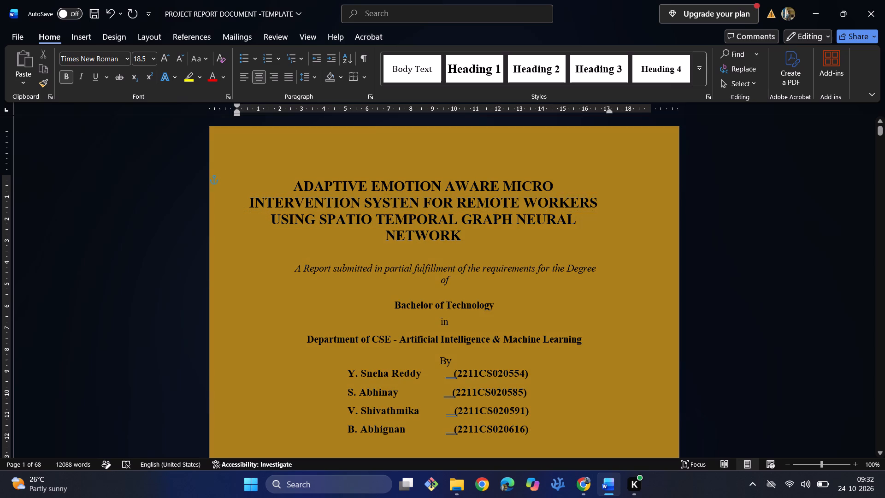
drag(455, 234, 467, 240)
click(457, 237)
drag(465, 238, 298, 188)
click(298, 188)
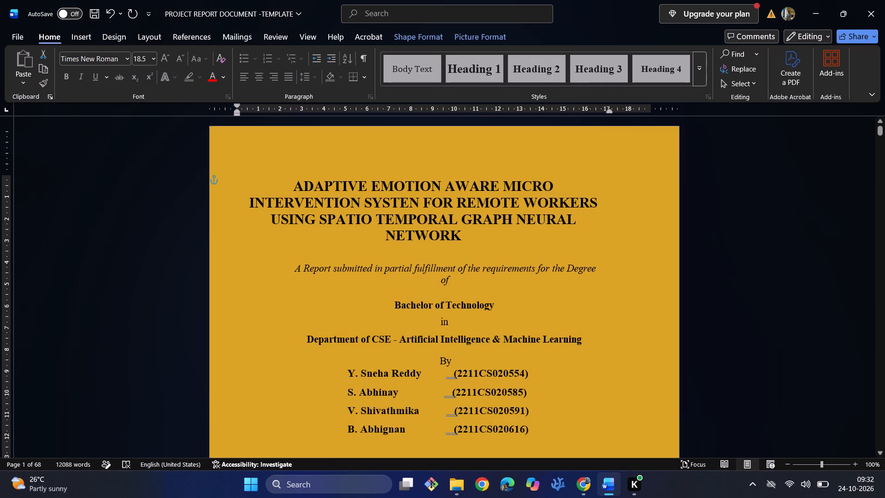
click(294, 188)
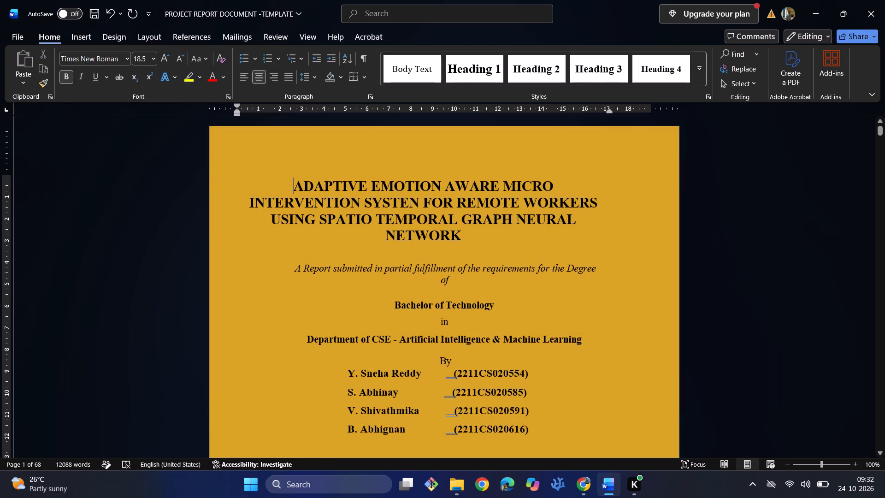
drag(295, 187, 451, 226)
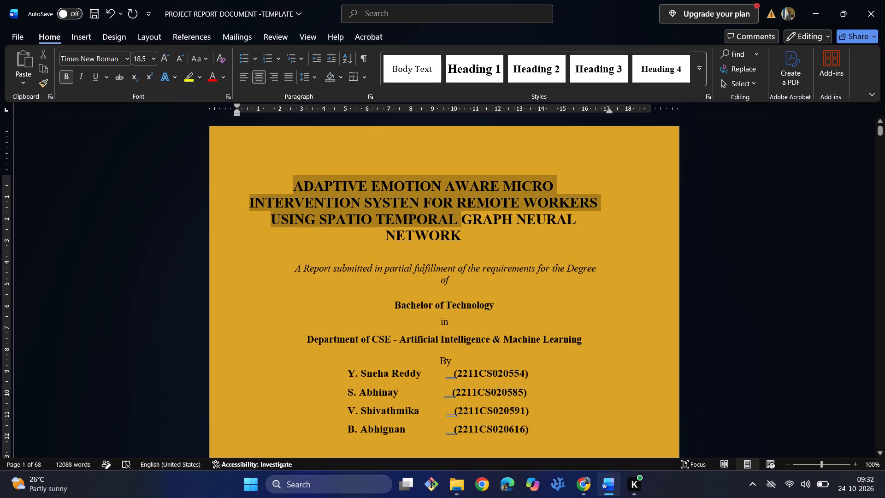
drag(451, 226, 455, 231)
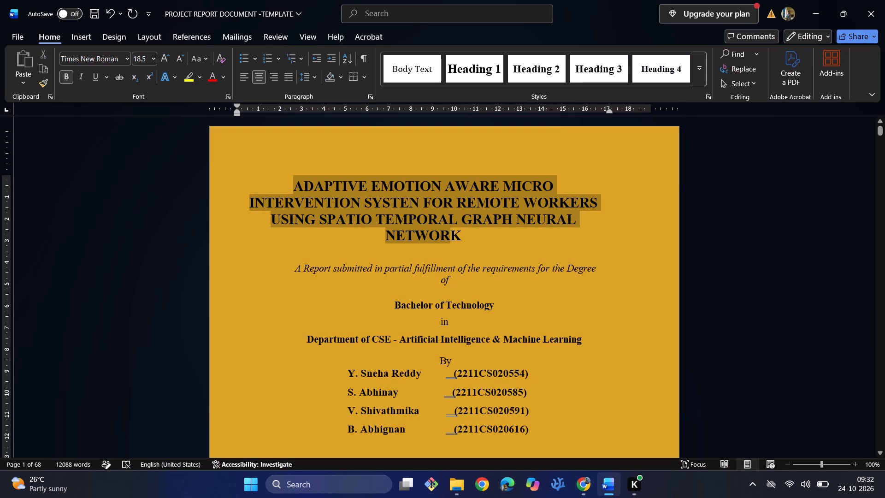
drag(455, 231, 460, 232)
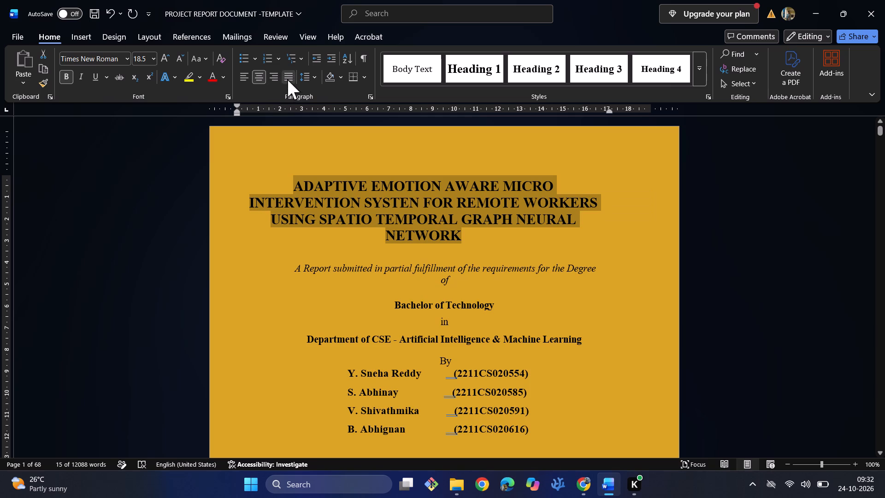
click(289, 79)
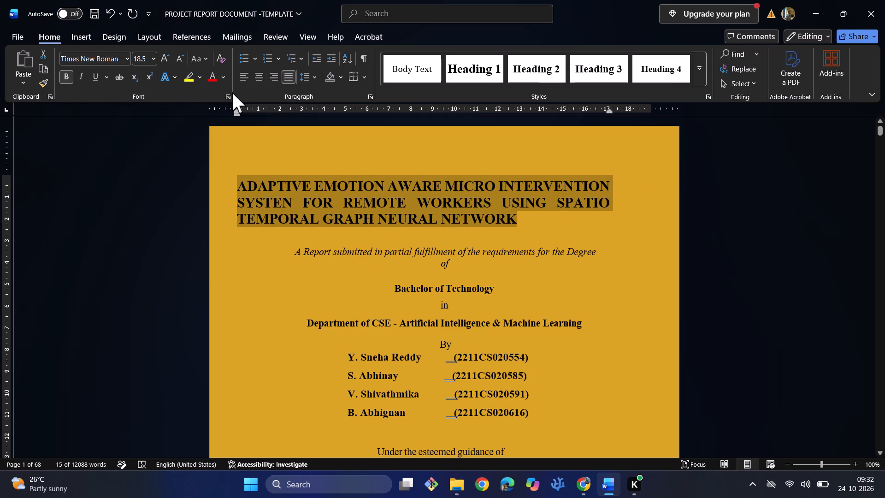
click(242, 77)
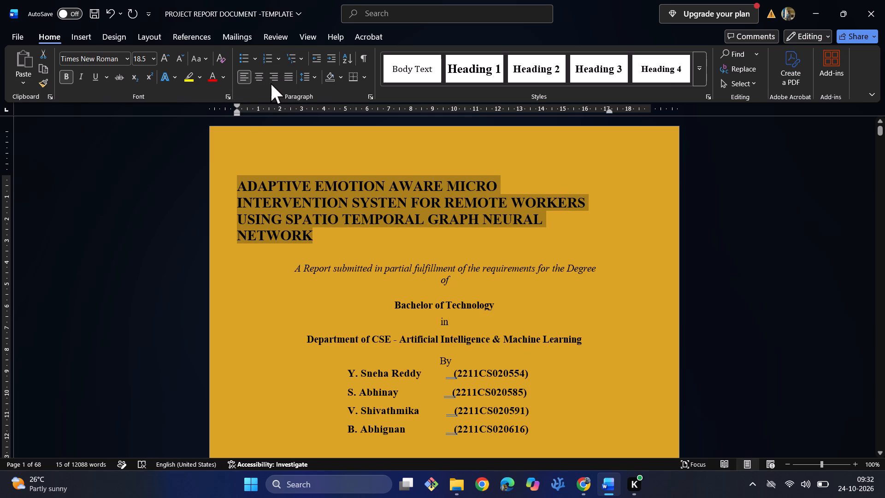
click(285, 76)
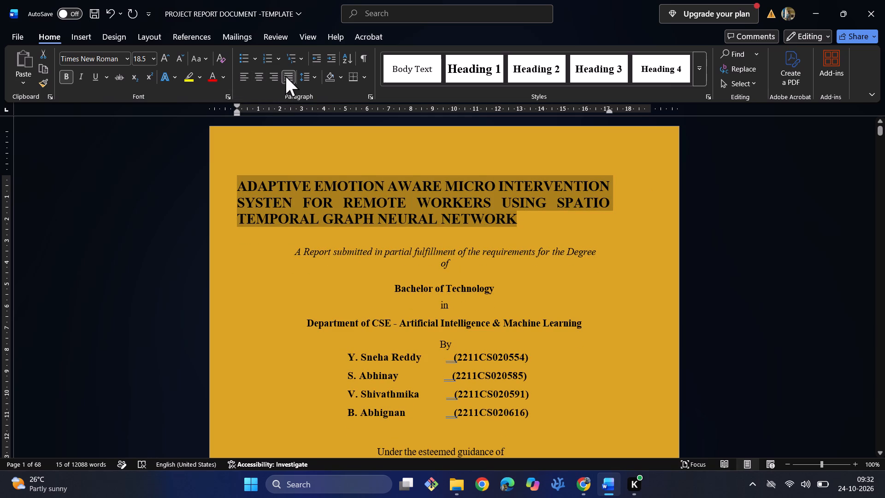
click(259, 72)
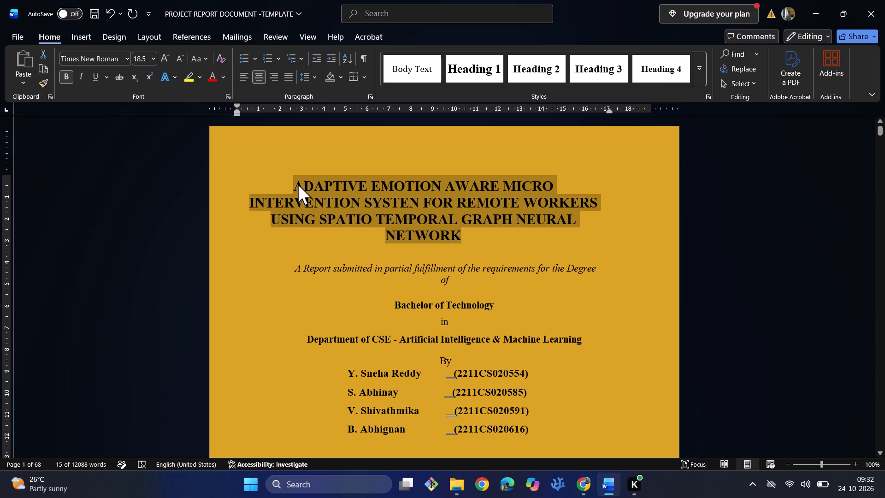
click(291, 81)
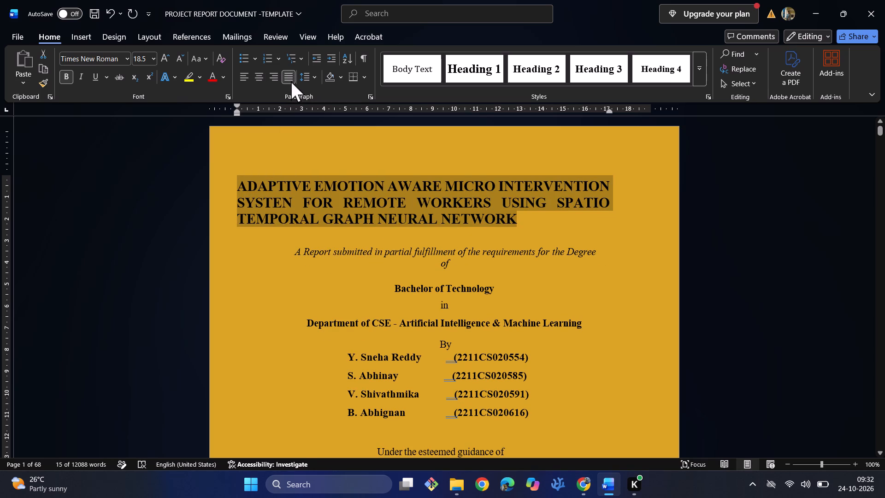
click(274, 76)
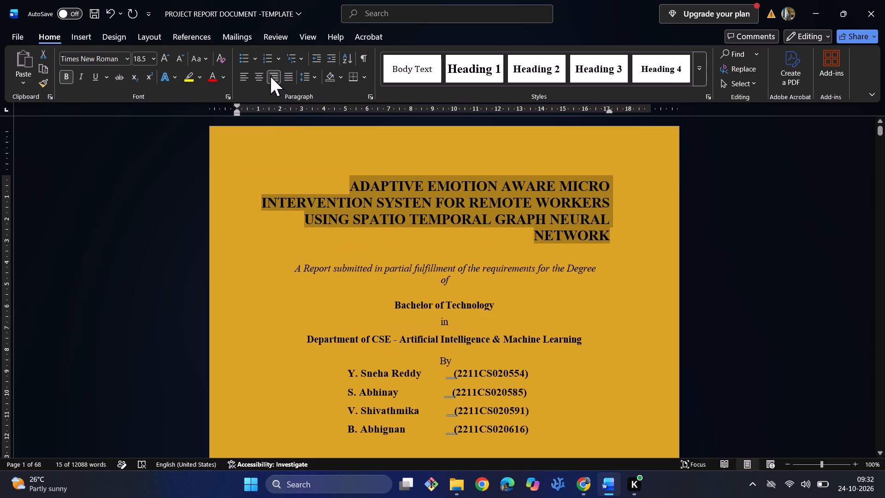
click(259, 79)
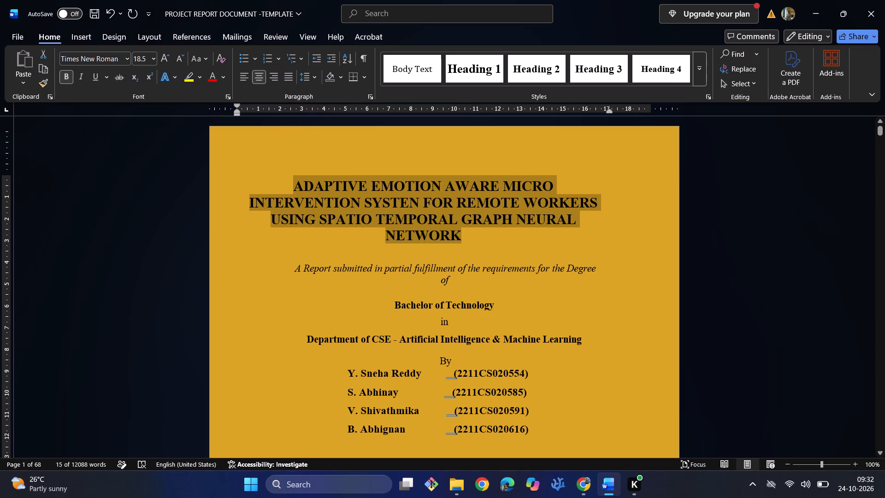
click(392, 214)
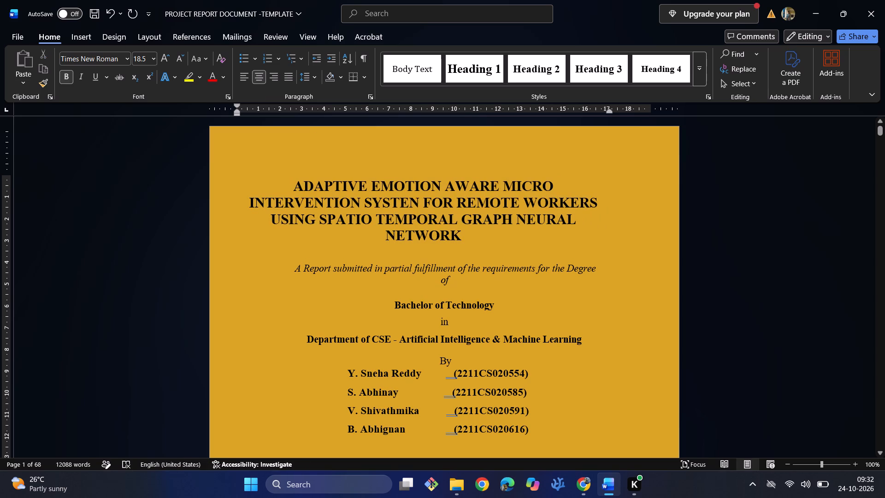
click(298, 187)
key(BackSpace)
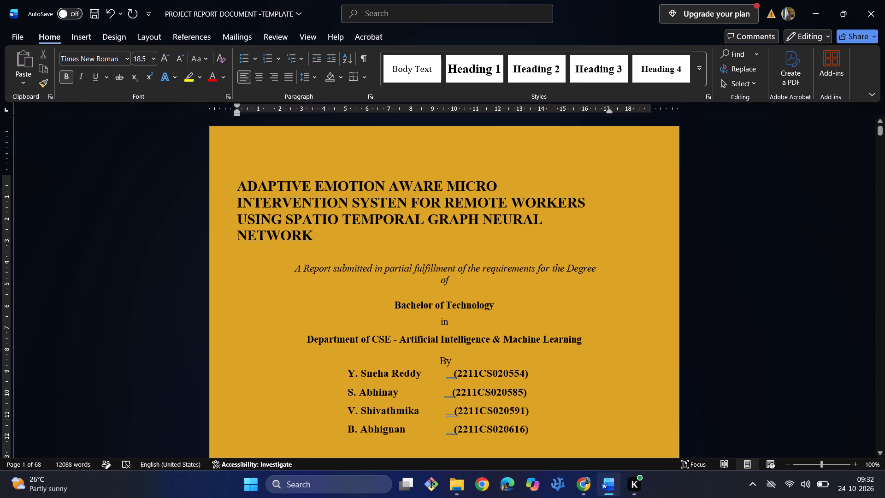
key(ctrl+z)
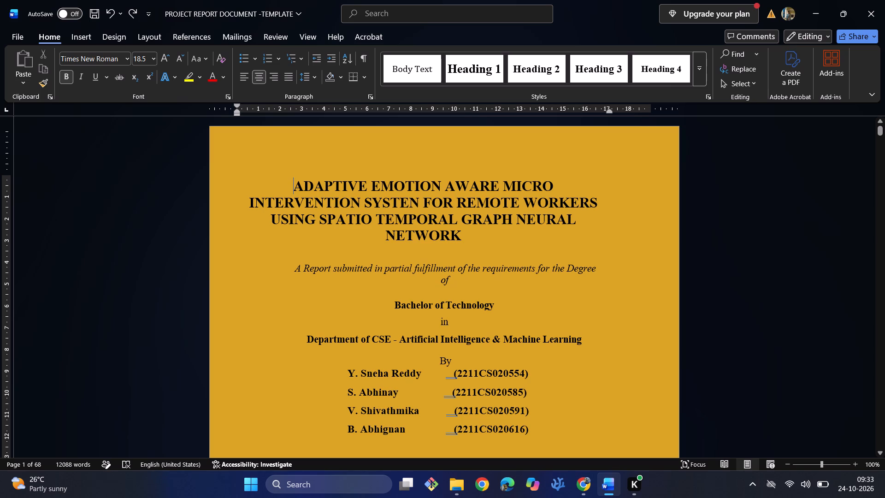
Delete the fourth student's entire line, name and roll number, from the cover page's author list.
scroll(364, 244, down, 1)
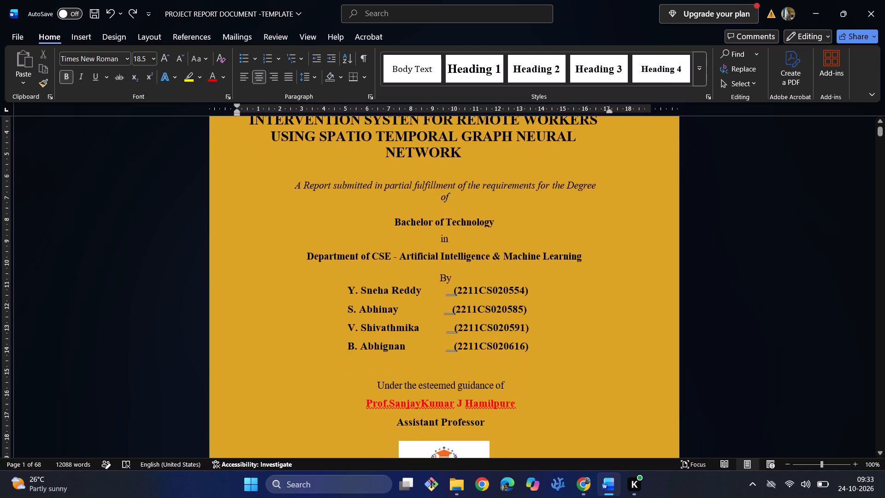
scroll(364, 244, down, 1)
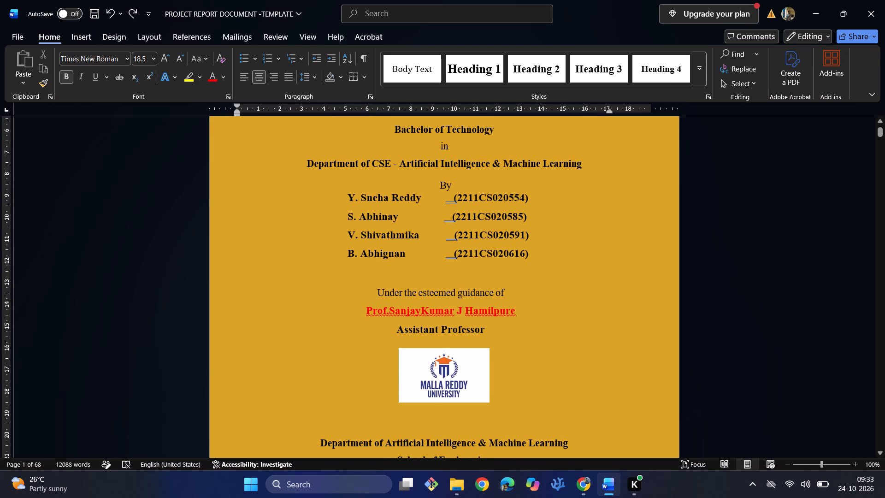
click(537, 254)
click(525, 255)
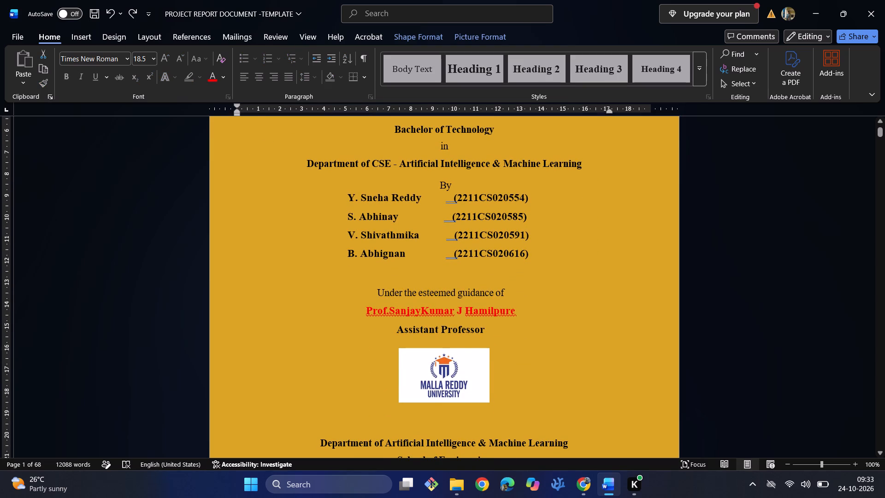
key(Right)
key(BackSpace)
key(BackSpace)
key(BackSpace)
key(BackSpace)
key(BackSpace)
key(BackSpace)
key(BackSpace)
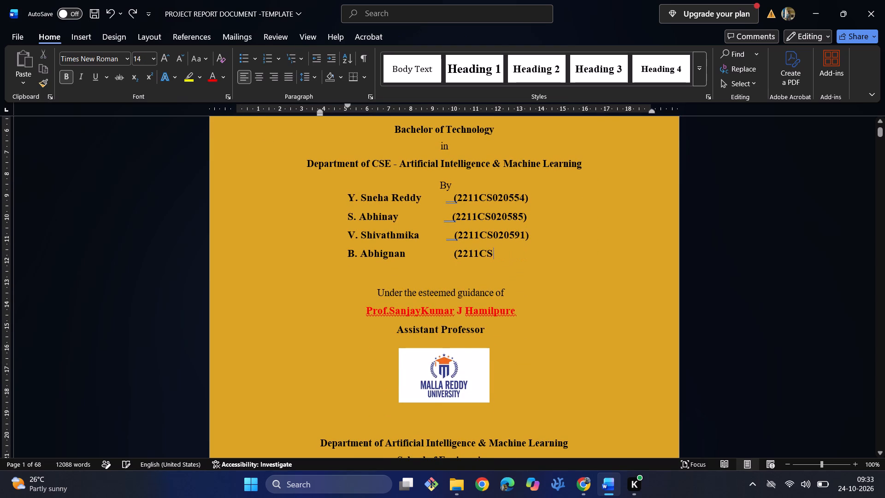
key(BackSpace)
key(BackSpace)
key(BackSpace)
key(BackSpace)
key(BackSpace)
key(BackSpace)
key(BackSpace)
key(BackSpace)
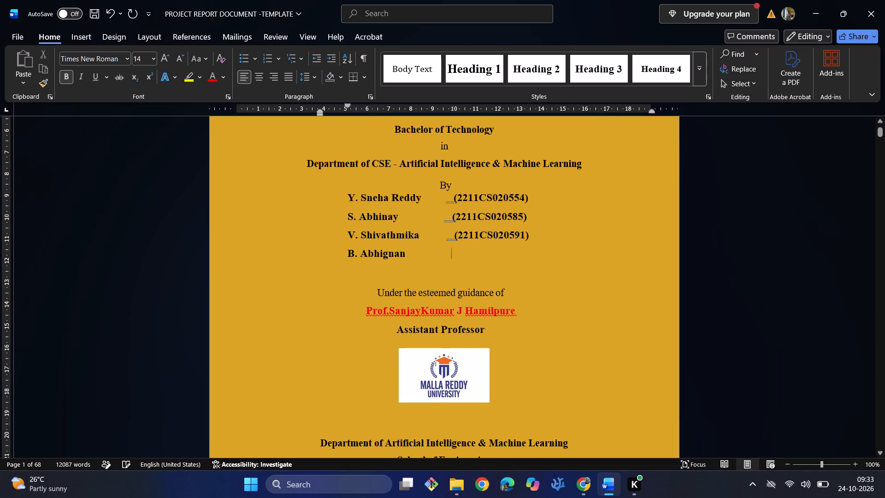
key(BackSpace)
key(BackSpace)
key(BackSpace)
key(BackSpace)
key(BackSpace)
key(BackSpace)
key(BackSpace)
key(BackSpace)
key(BackSpace)
key(BackSpace)
key(BackSpace)
key(BackSpace)
key(BackSpace)
key(BackSpace)
key(BackSpace)
key(BackSpace)
key(BackSpace)
key(BackSpace)
key(BackSpace)
key(BackSpace)
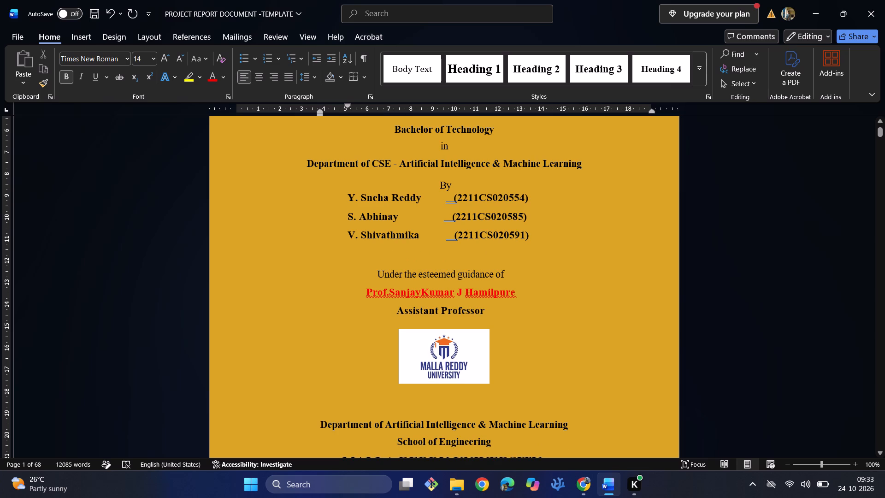
Replace the last three digits of the first student's roll number with the new author's digits.
click(524, 196)
key(BackSpace)
key(BackSpace)
key(BackSpace)
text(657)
Delete the first student's initial and given name on the cover page, keeping the surname "Reddy".
click(422, 197)
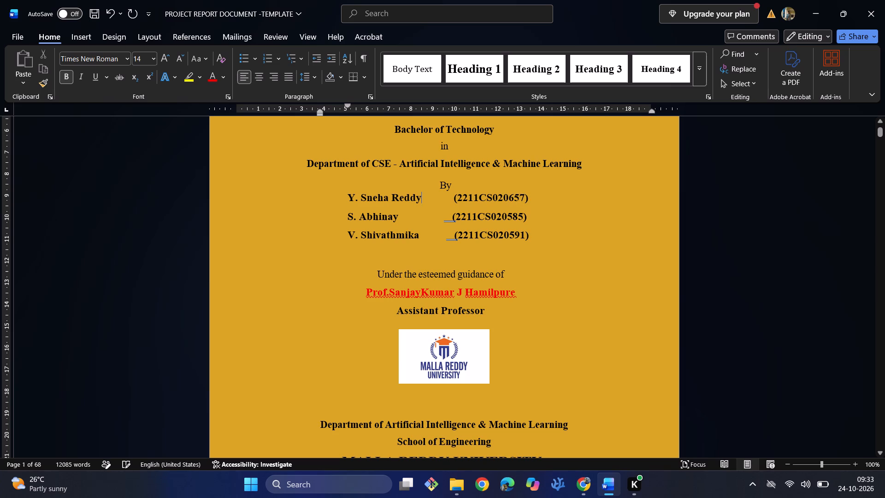
key(Left)
key(Left)
key(Left)
key(Left)
key(Left)
key(Left)
key(Left)
key(Left)
key(Right)
key(Right)
key(BackSpace)
key(BackSpace)
key(BackSpace)
key(BackSpace)
key(BackSpace)
key(BackSpace)
key(BackSpace)
key(BackSpace)
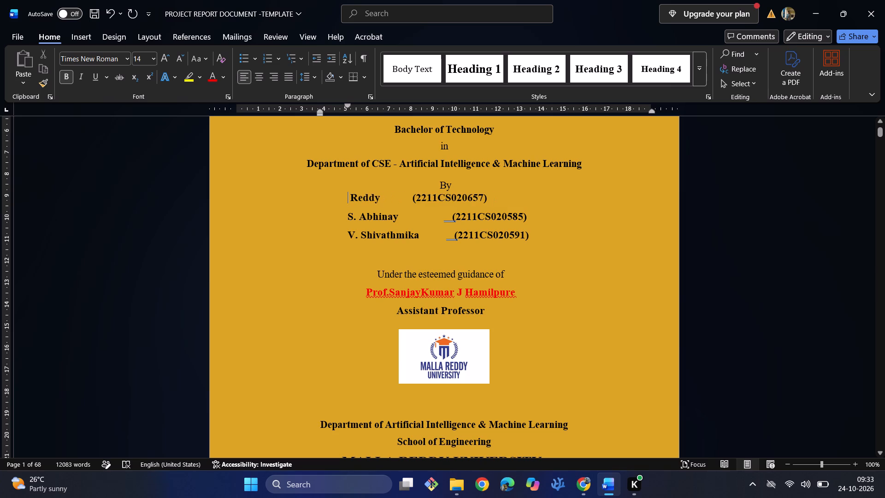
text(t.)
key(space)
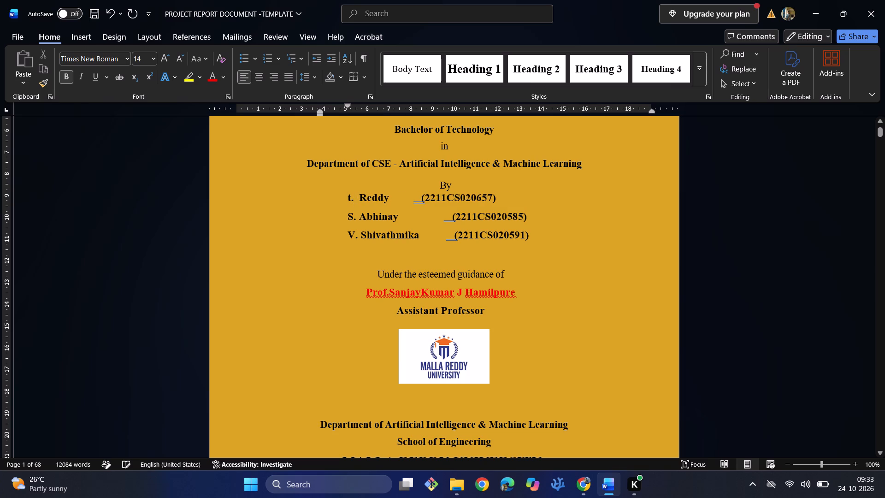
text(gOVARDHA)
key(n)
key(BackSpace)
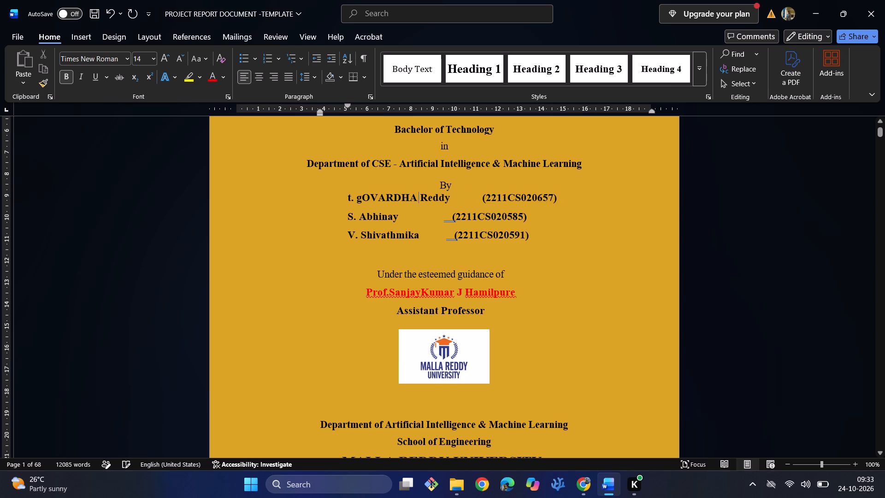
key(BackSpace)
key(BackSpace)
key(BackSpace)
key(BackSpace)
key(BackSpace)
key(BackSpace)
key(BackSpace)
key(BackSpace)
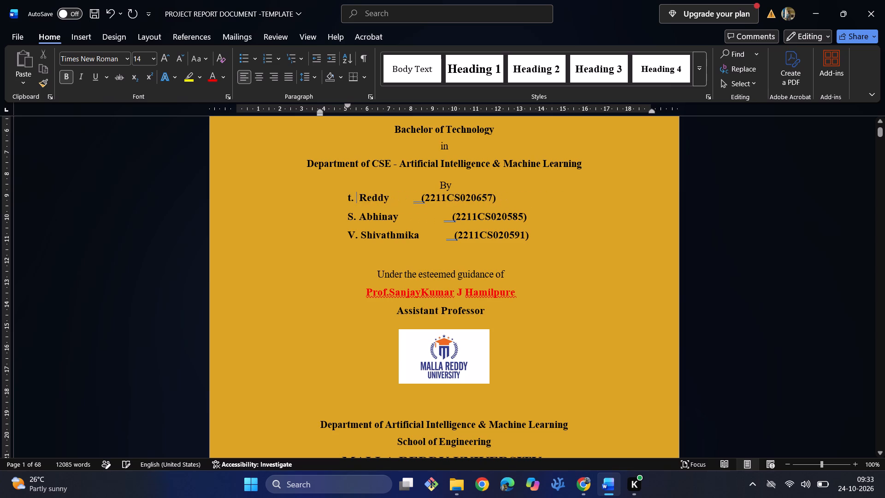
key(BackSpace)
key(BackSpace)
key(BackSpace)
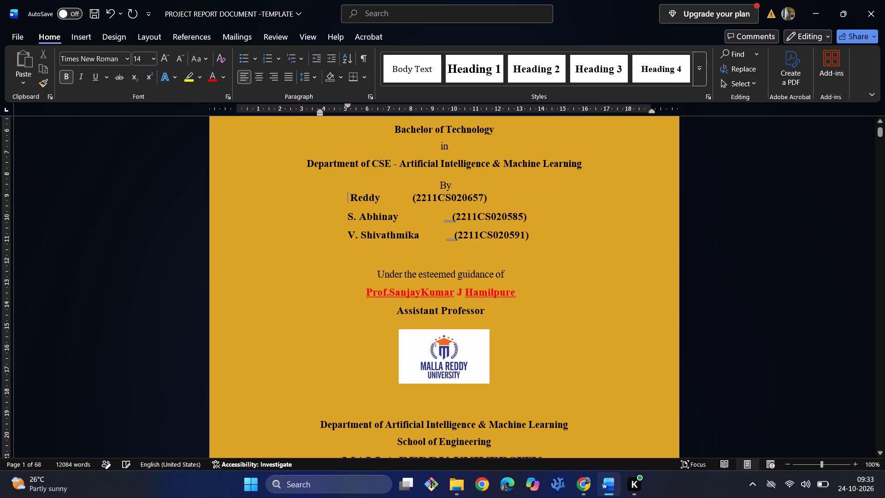
Enter the new first author's initial and given name in front of the surname "Reddy".
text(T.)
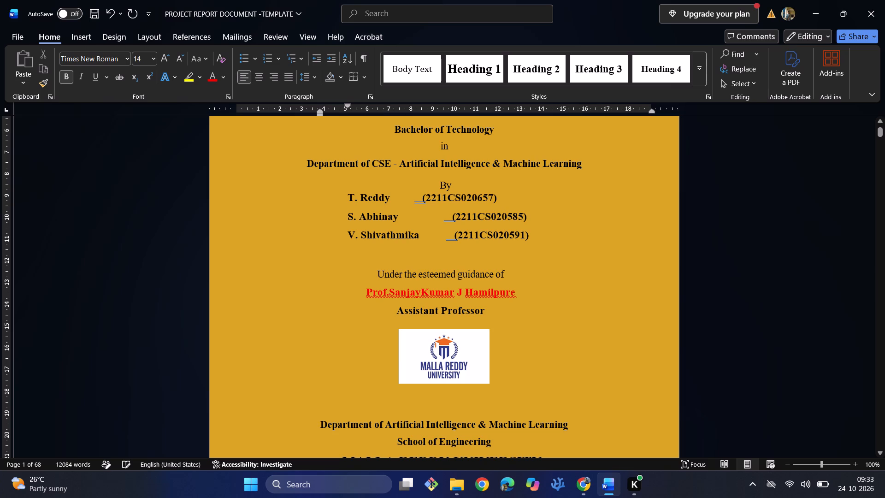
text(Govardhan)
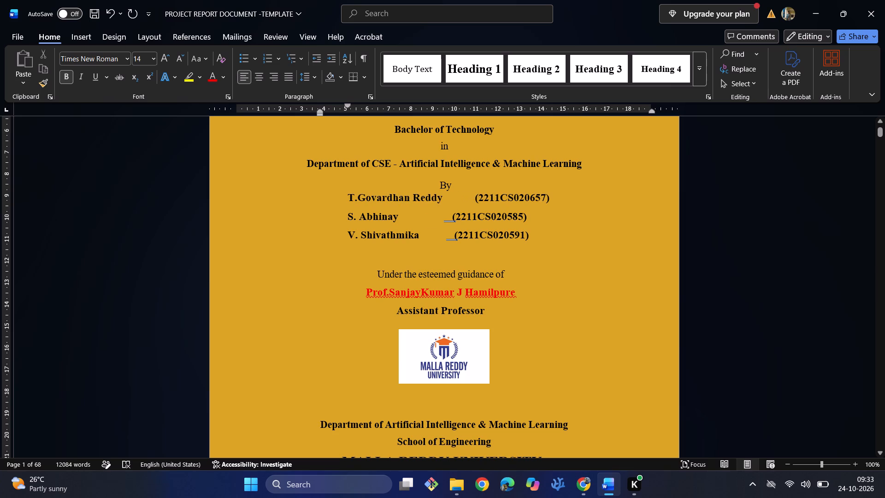
Replace the last three digits of the second student's roll number with the new author's digits.
click(400, 217)
click(521, 217)
key(BackSpace)
key(BackSpace)
key(BackSpace)
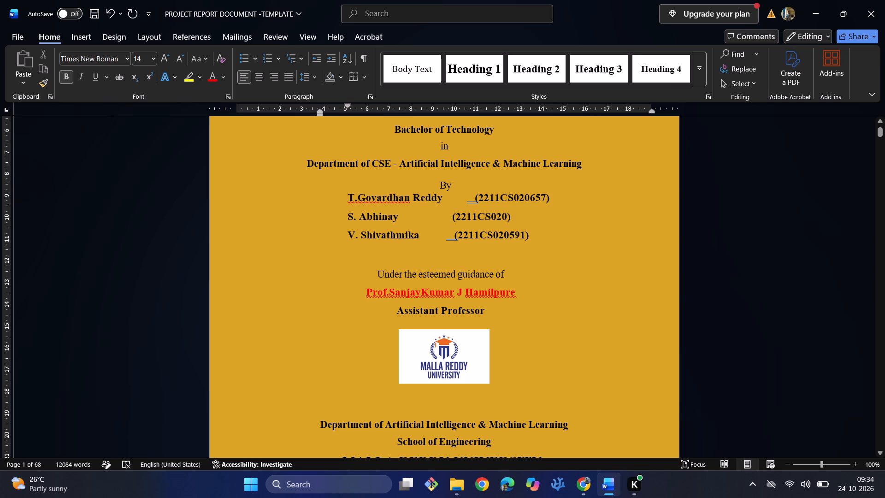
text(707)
Replace the second student's initial and name on the cover page with the new second author's.
click(401, 214)
key(BackSpace)
key(BackSpace)
key(BackSpace)
key(BackSpace)
key(BackSpace)
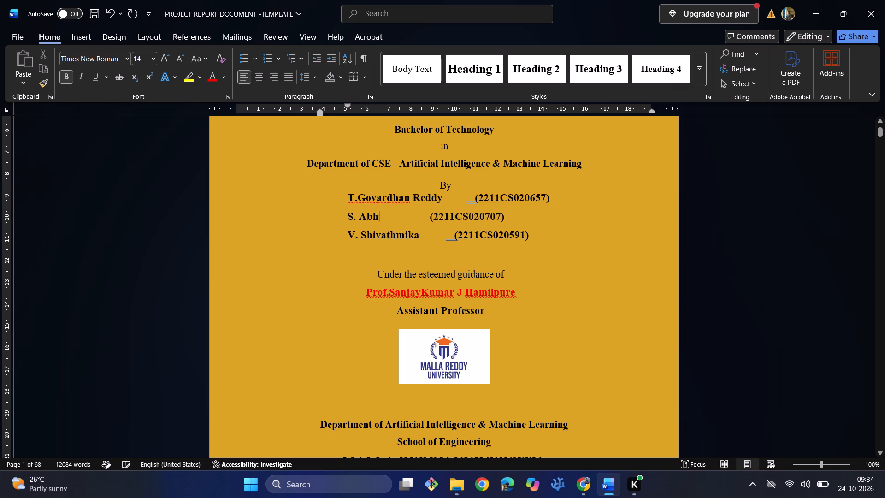
key(BackSpace)
key(BackSpace)
key(BackSpace)
key(BackSpace)
key(BackSpace)
key(BackSpace)
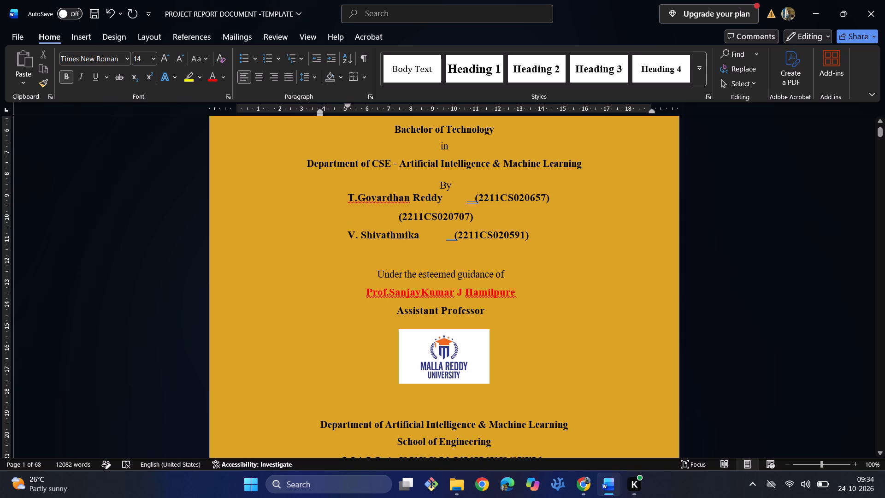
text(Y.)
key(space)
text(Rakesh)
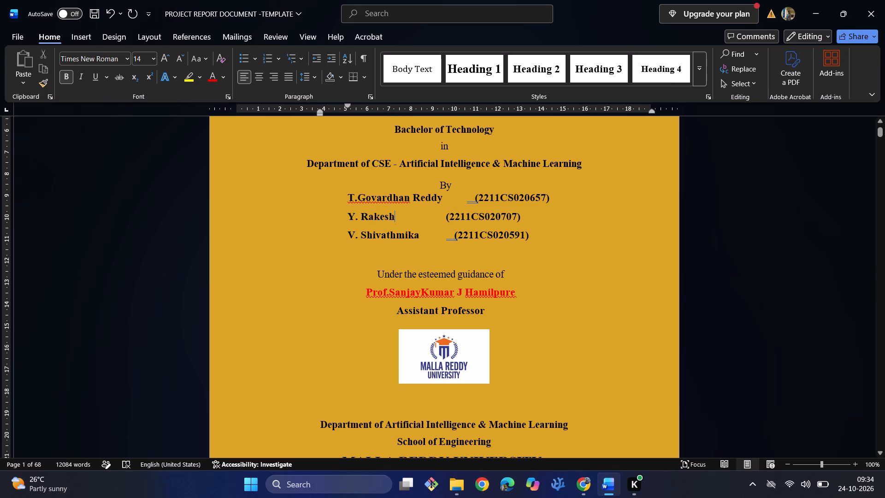
Replace the third student's initial and name on the cover page with the new third author's.
click(419, 233)
key(BackSpace)
key(BackSpace)
key(BackSpace)
key(BackSpace)
key(BackSpace)
key(BackSpace)
key(BackSpace)
key(BackSpace)
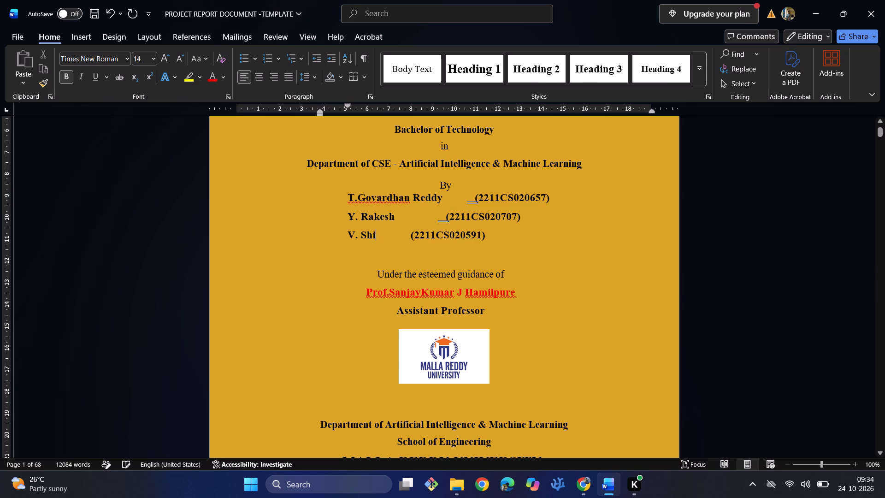
key(BackSpace)
key(BackSpace)
key(BackSpace)
key(BackSpace)
key(BackSpace)
key(BackSpace)
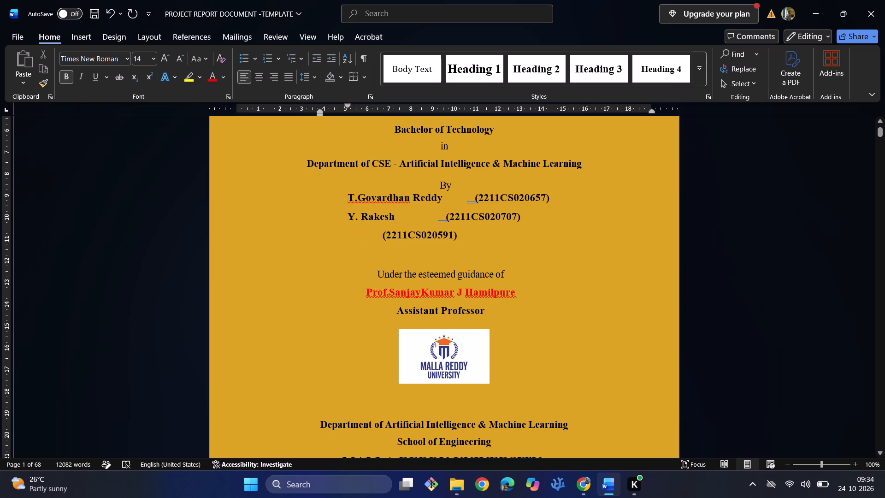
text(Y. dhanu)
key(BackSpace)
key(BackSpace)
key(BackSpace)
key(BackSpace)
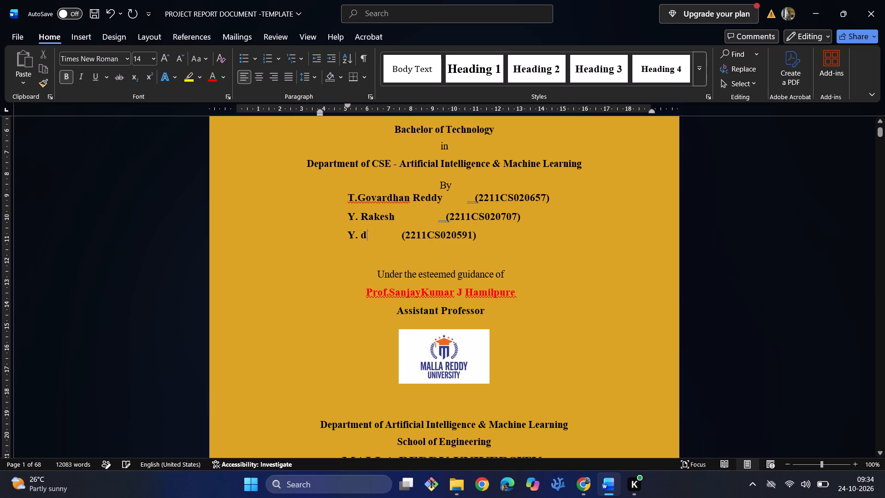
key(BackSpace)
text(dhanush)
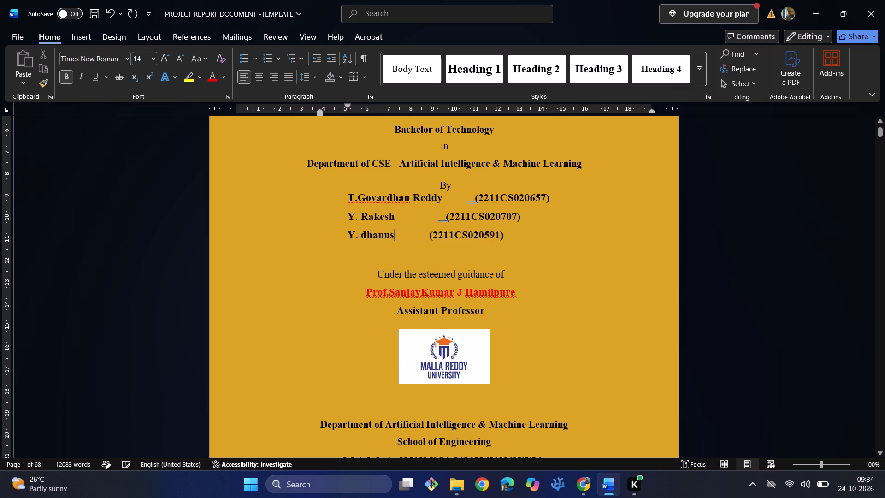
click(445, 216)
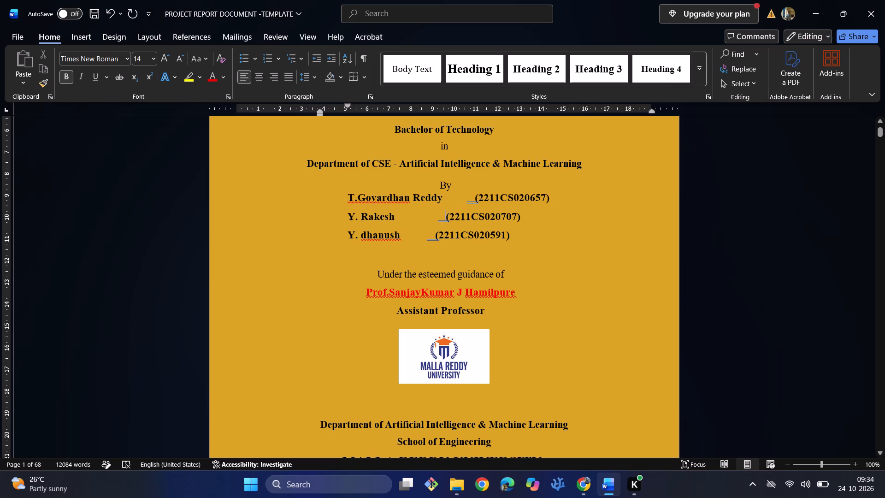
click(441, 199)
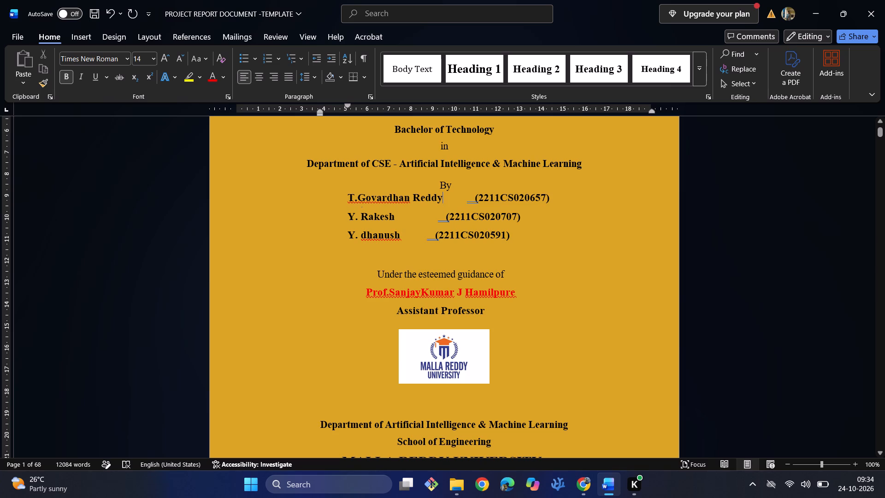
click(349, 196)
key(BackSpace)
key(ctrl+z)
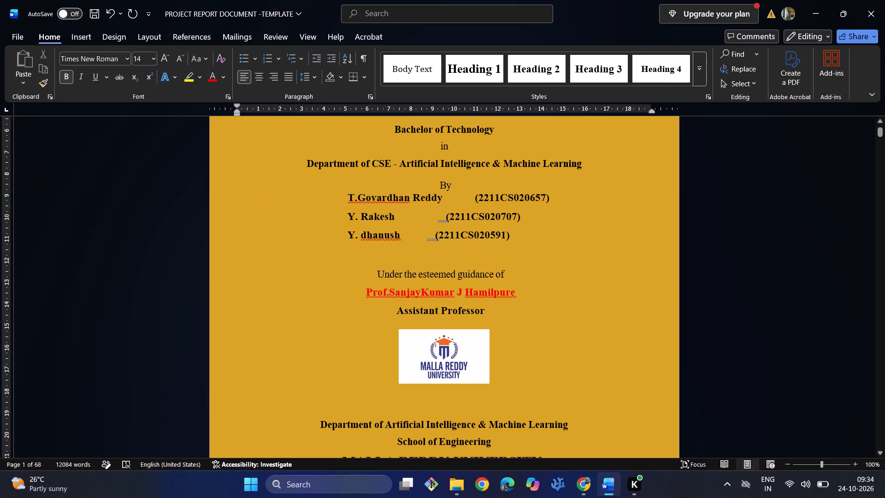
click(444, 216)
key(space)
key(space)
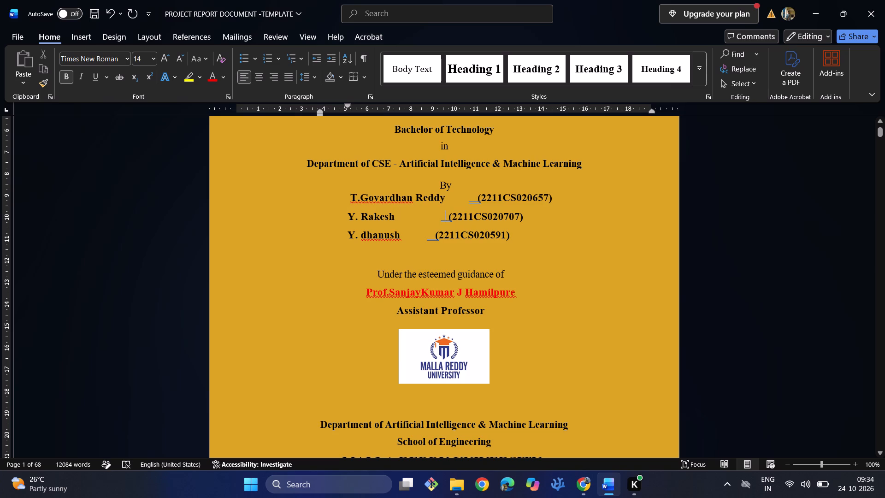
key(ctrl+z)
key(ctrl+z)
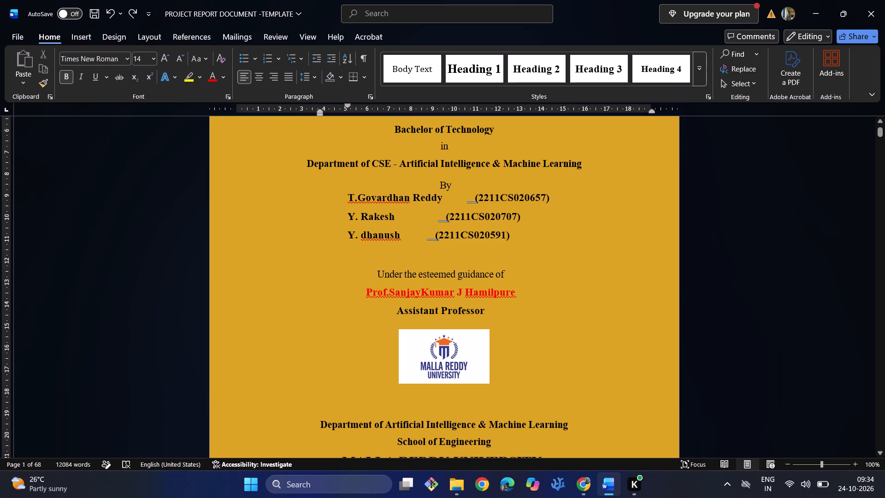
Add spaces before the second student's roll number on the cover page to align it with the first student's roll number.
click(446, 218)
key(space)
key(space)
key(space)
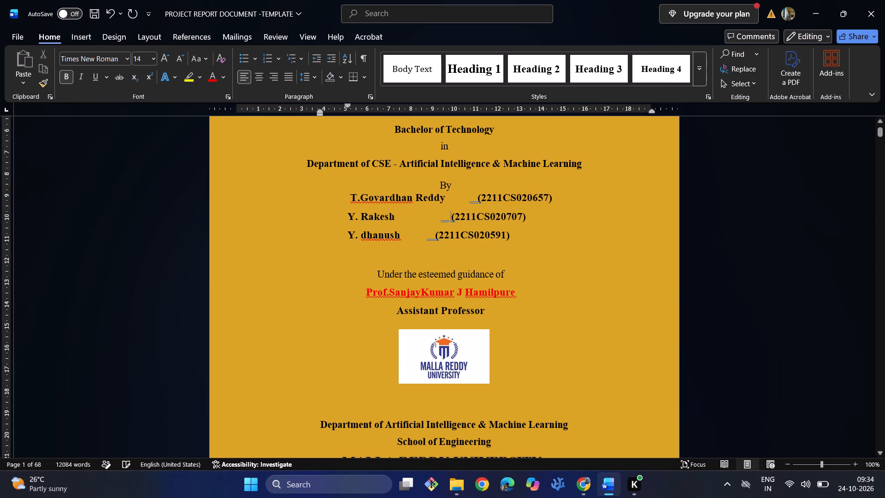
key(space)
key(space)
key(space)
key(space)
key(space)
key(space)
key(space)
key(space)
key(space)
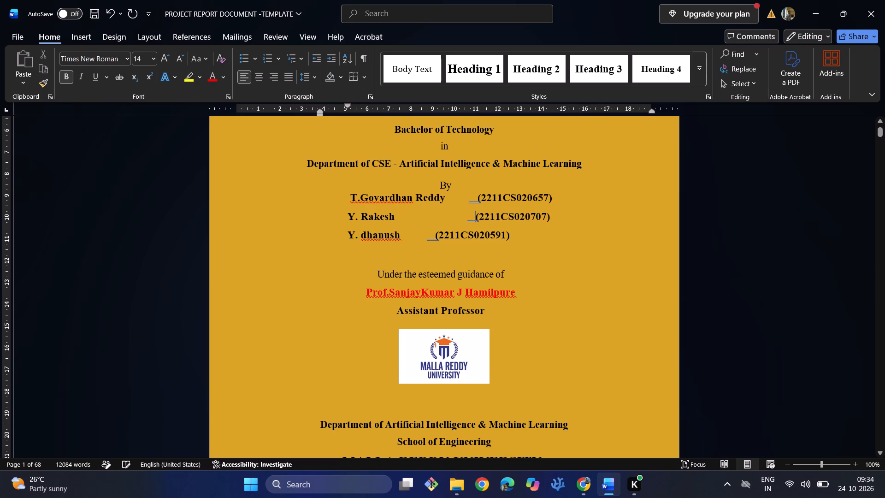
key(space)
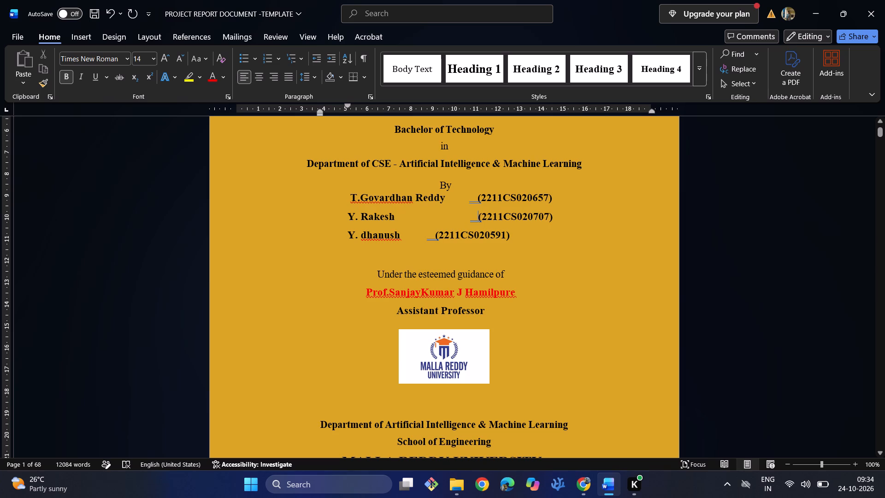
Add spaces before the third student's roll number on the cover page to align it with the roll numbers above.
click(436, 236)
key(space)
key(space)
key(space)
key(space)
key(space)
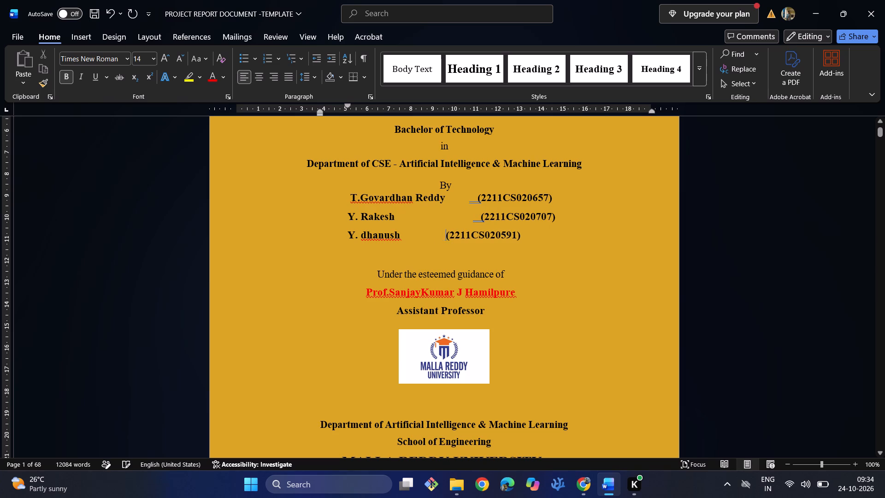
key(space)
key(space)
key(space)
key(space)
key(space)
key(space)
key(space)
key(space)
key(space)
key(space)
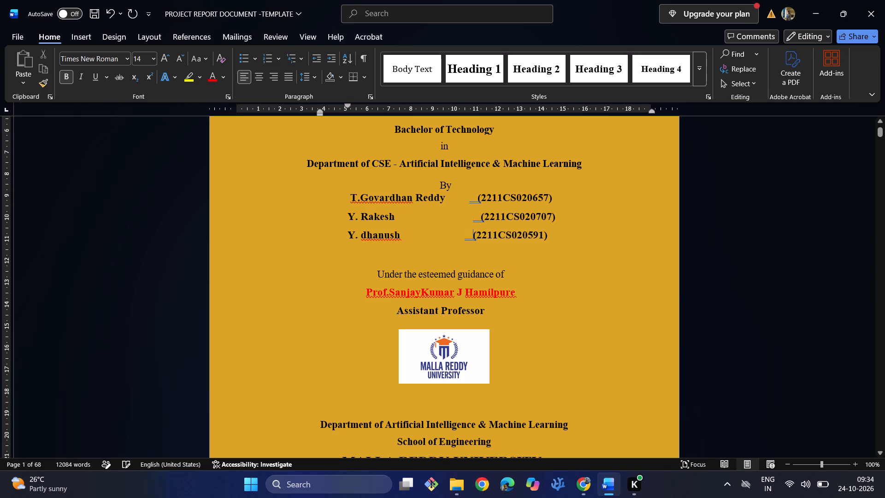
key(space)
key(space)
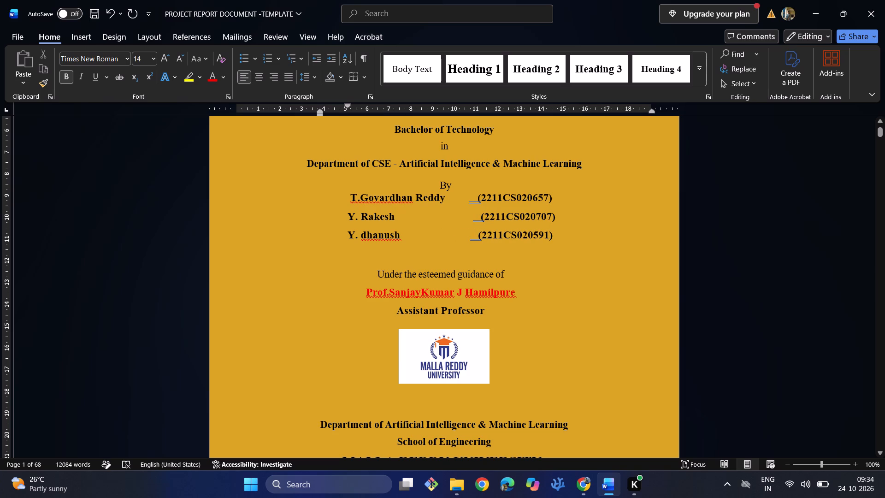
Capitalise the first letter of the third student's given name on the cover page.
click(366, 237)
key(BackSpace)
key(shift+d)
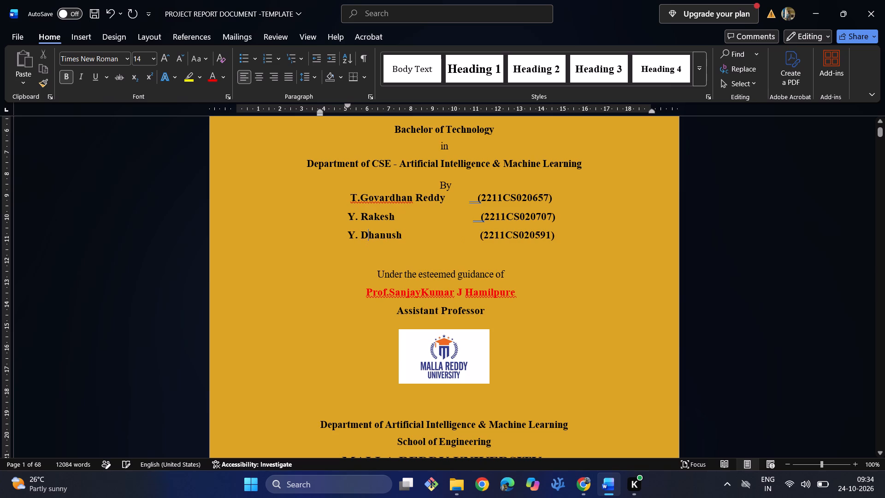
Remove the extra space in front of the first student's name on the cover page.
click(353, 196)
key(BackSpace)
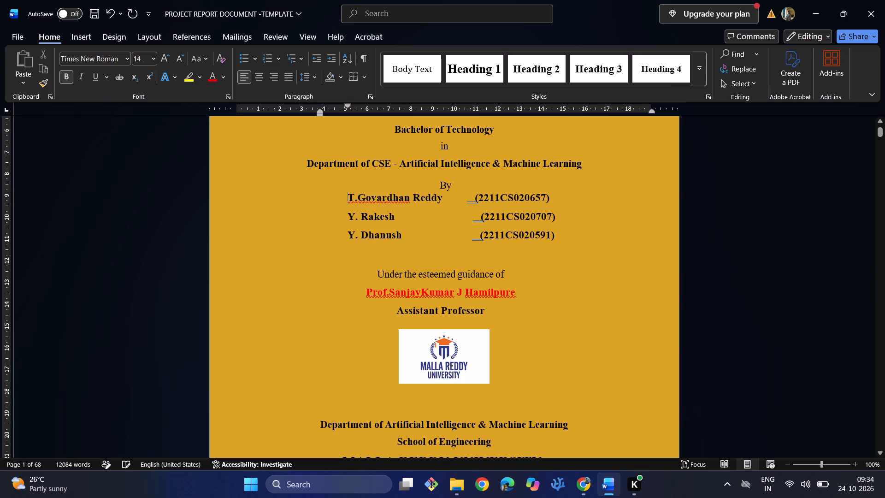
Line up the roll number column by adding one space before the first number and removing one before the second and third.
click(472, 200)
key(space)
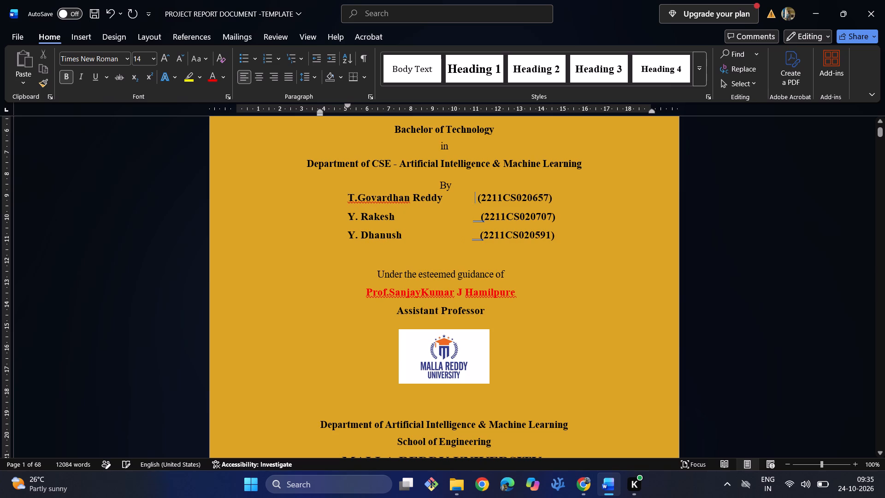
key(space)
key(BackSpace)
click(479, 217)
key(BackSpace)
click(481, 237)
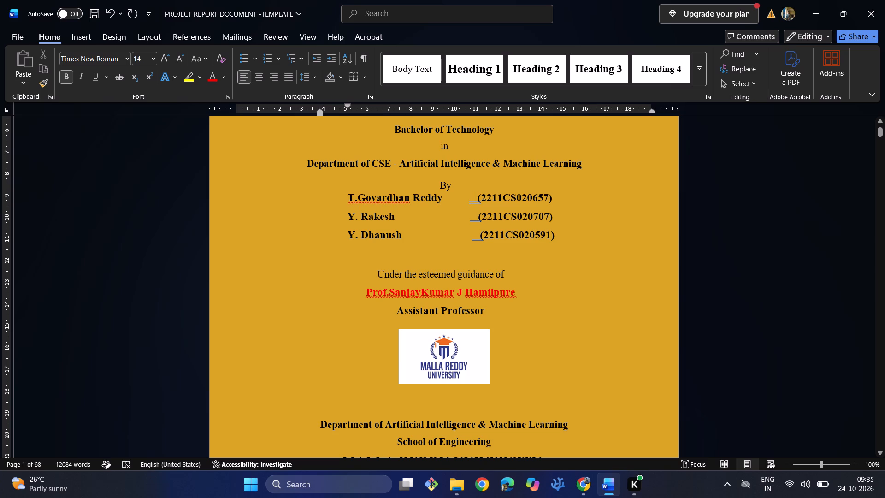
key(BackSpace)
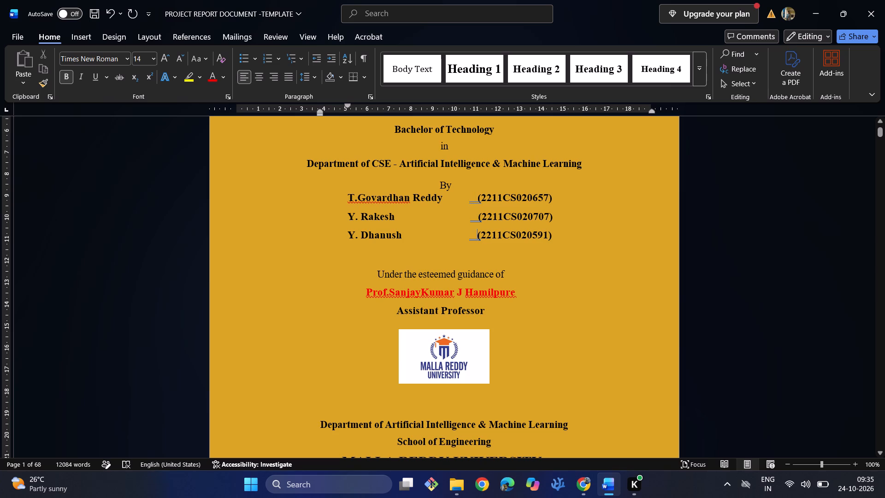
Review the cover page from the report title down to the university name, address and year.
scroll(487, 273, up, 1)
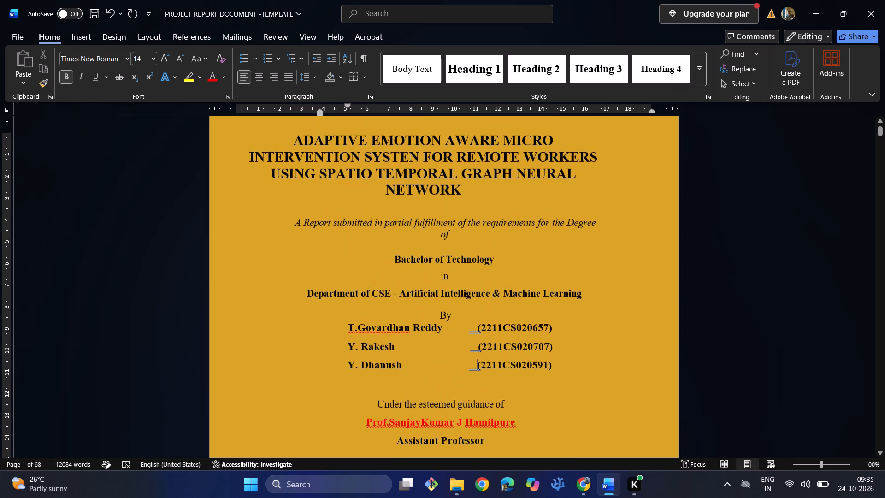
scroll(487, 273, up, 2)
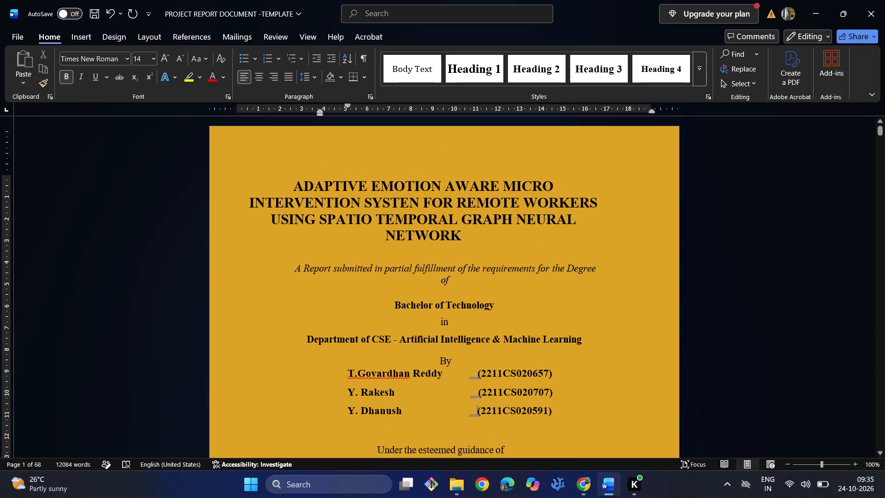
scroll(487, 273, down, 2)
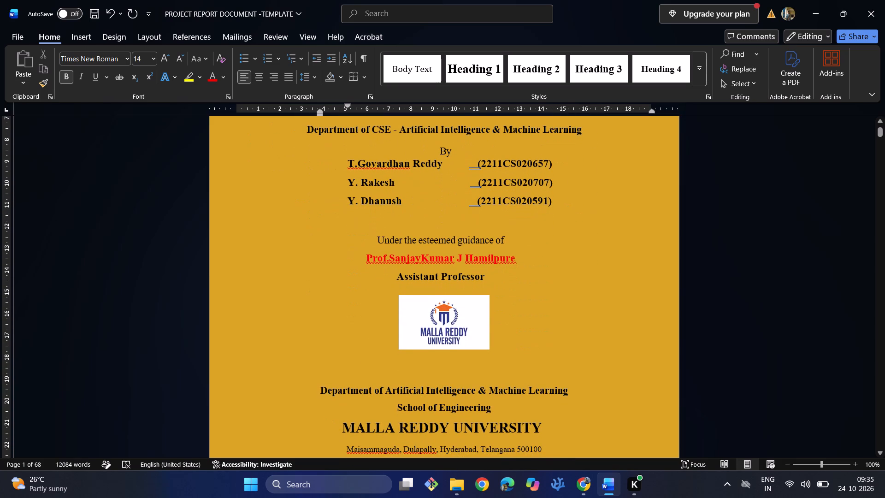
scroll(488, 287, down, 1)
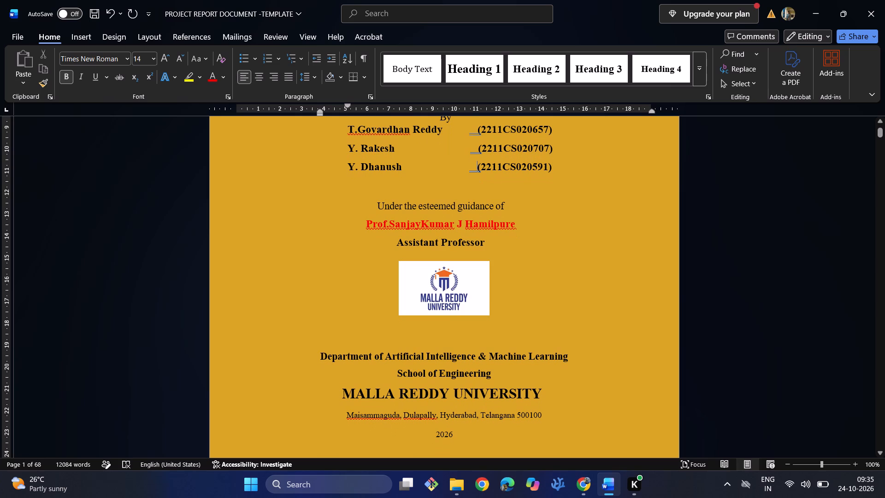
scroll(488, 287, up, 1)
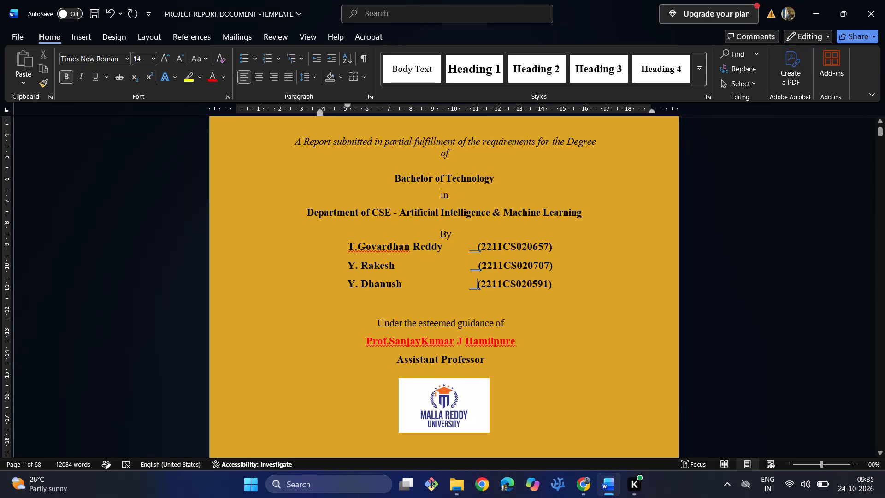
scroll(450, 242, up, 1)
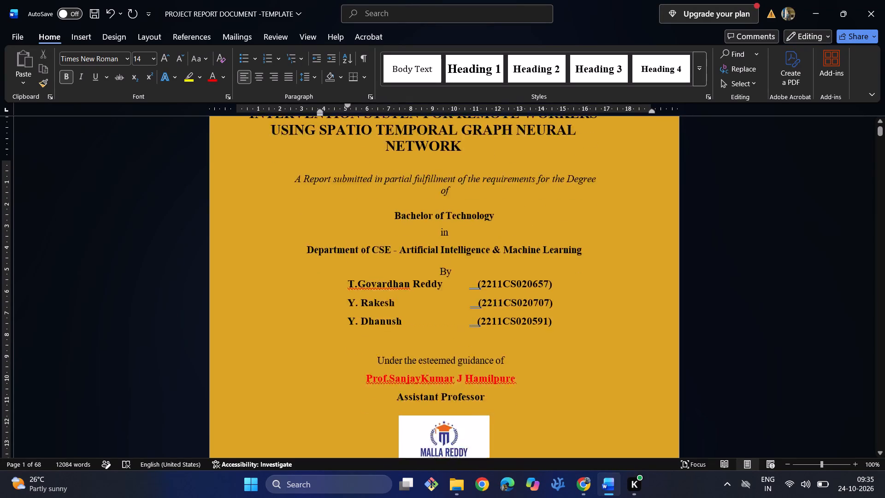
scroll(450, 242, up, 1)
Replace the guide's title and name under "Under the esteemed guidance of" on the cover page with "Dr." and the new guide's name.
scroll(450, 242, down, 2)
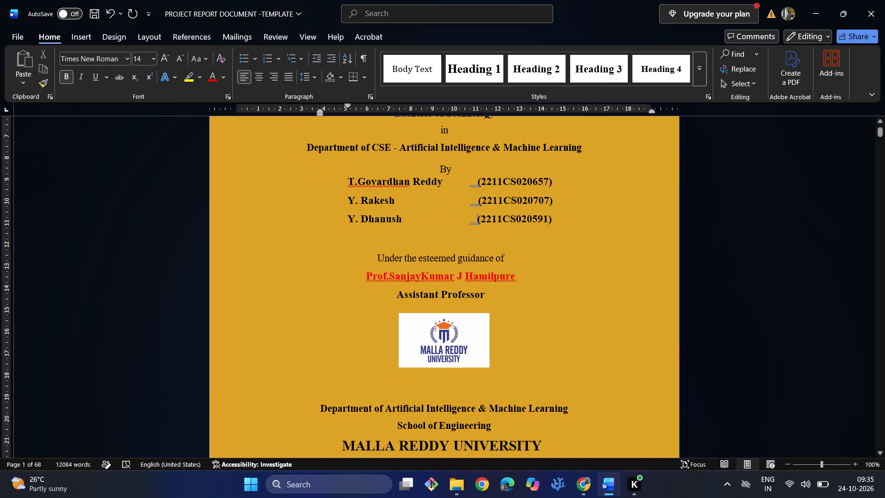
click(518, 275)
key(BackSpace)
key(BackSpace)
key(BackSpace)
key(BackSpace)
key(BackSpace)
key(BackSpace)
key(BackSpace)
key(BackSpace)
key(BackSpace)
key(BackSpace)
key(BackSpace)
key(BackSpace)
key(BackSpace)
key(BackSpace)
key(BackSpace)
key(BackSpace)
key(BackSpace)
key(BackSpace)
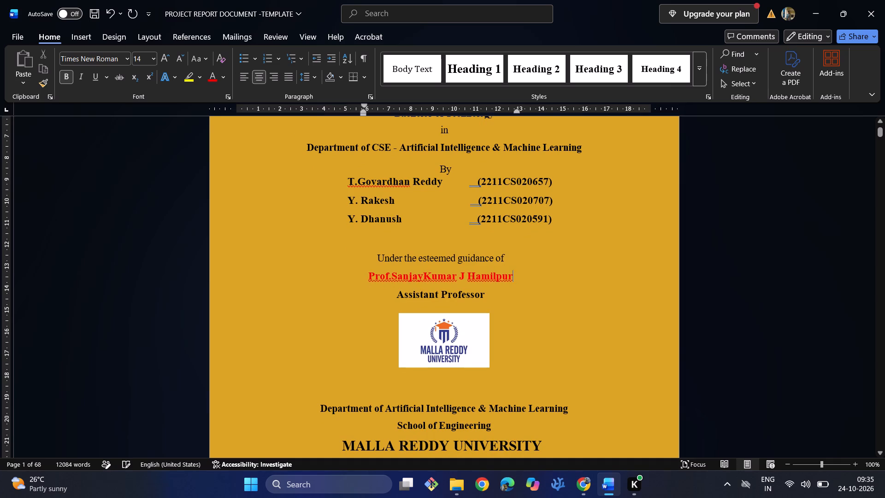
key(BackSpace)
key(BackSpace)
key(BackSpace)
key(BackSpace)
key(BackSpace)
key(BackSpace)
key(BackSpace)
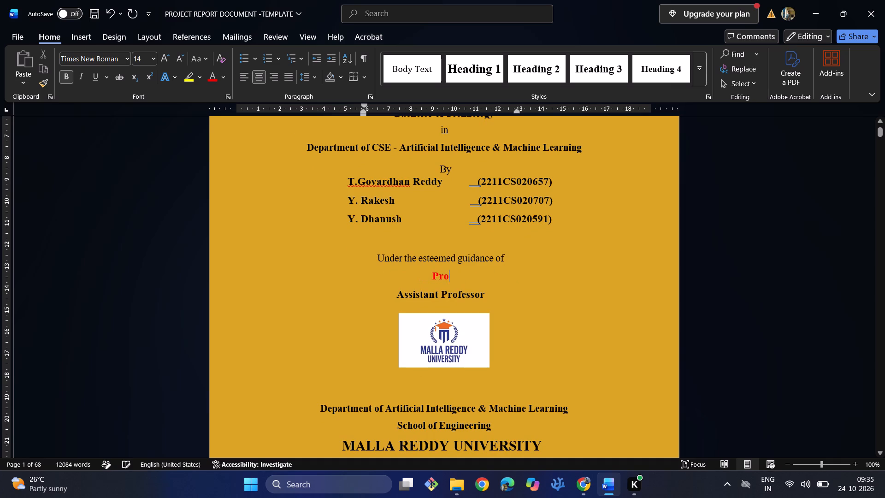
key(BackSpace)
key(BackSpace)
key(BackSpace)
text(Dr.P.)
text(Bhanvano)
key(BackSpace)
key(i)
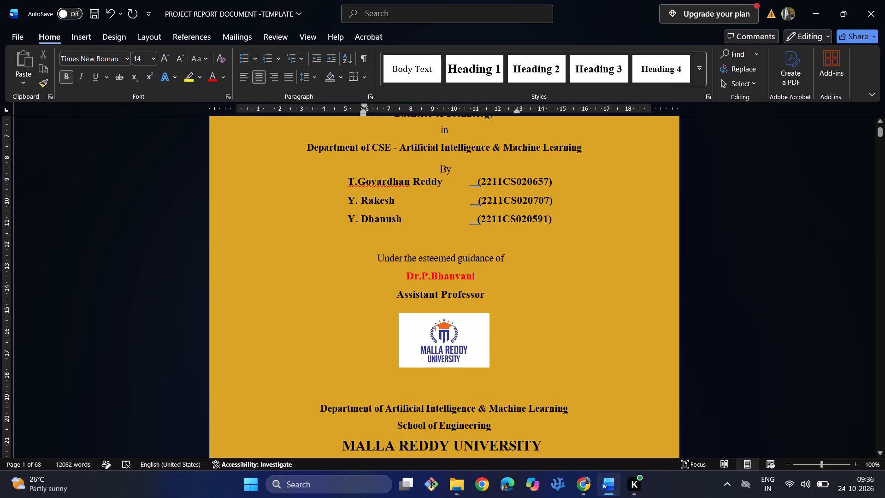
Delete the fourth student's name and roll number from the student list on the second title page.
scroll(460, 288, down, 1)
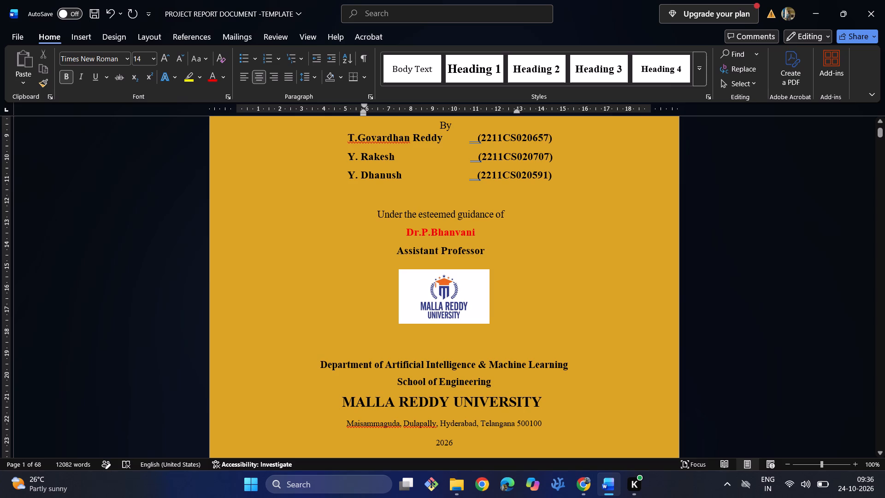
scroll(583, 304, down, 1)
scroll(494, 292, up, 1)
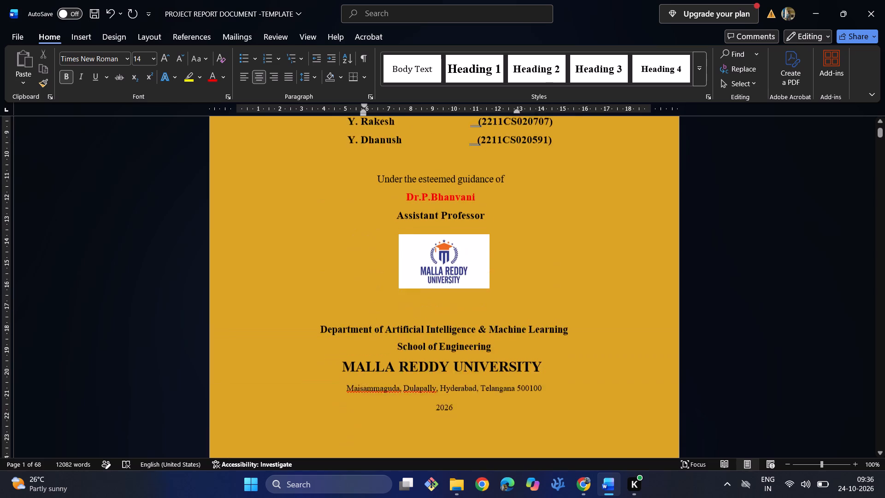
scroll(494, 292, up, 2)
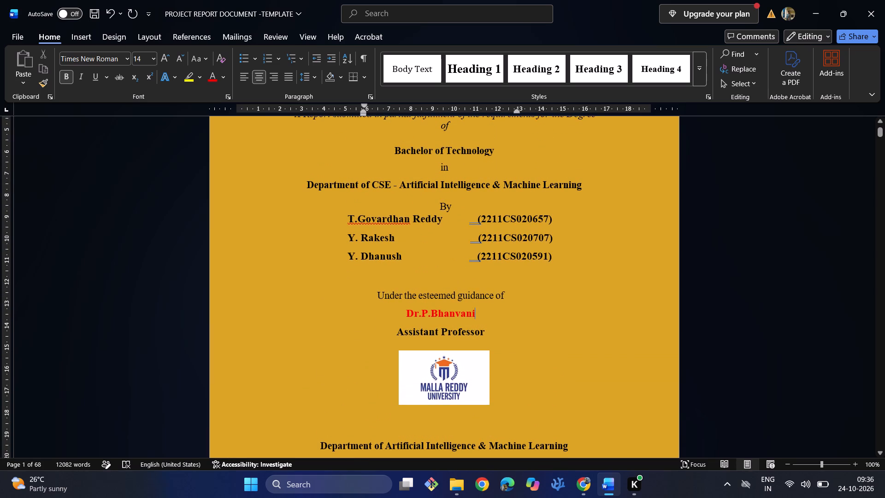
scroll(494, 292, down, 1)
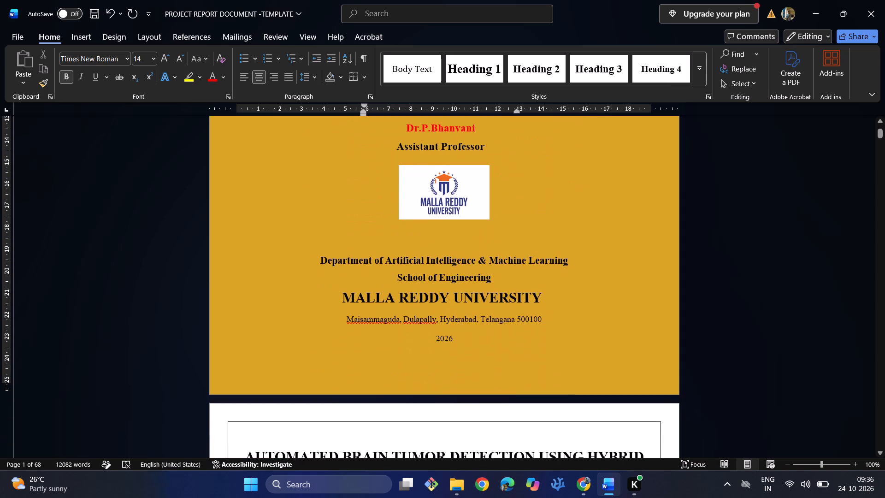
scroll(448, 200, down, 1)
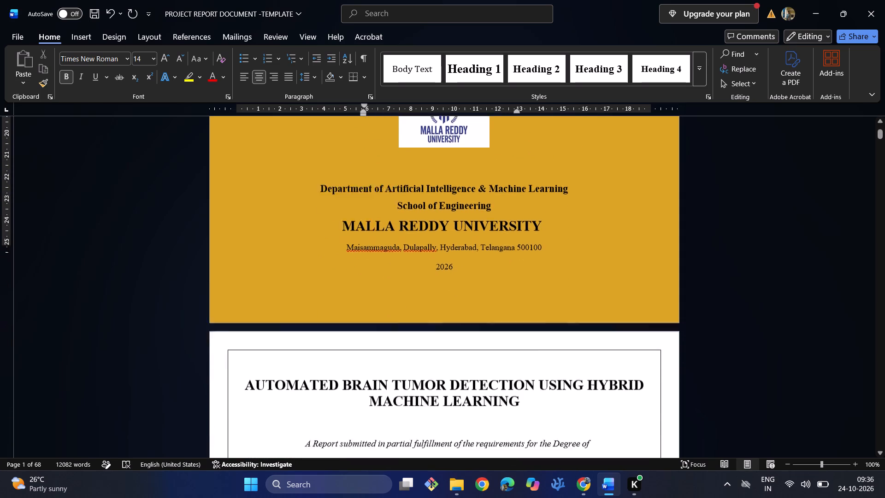
scroll(448, 200, down, 1)
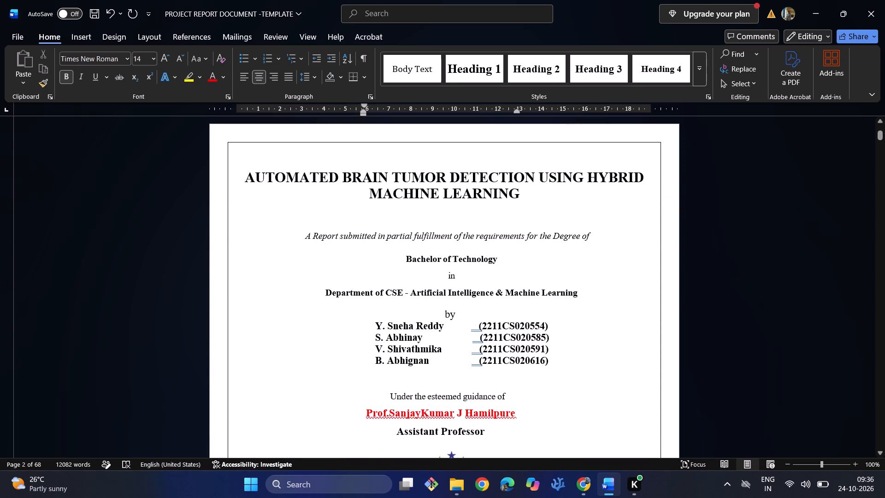
scroll(447, 268, down, 1)
click(549, 281)
key(BackSpace)
key(BackSpace)
key(BackSpace)
key(BackSpace)
key(BackSpace)
key(BackSpace)
key(BackSpace)
key(BackSpace)
key(BackSpace)
key(BackSpace)
key(BackSpace)
key(BackSpace)
key(BackSpace)
key(BackSpace)
key(BackSpace)
key(BackSpace)
key(BackSpace)
key(BackSpace)
key(BackSpace)
key(BackSpace)
key(BackSpace)
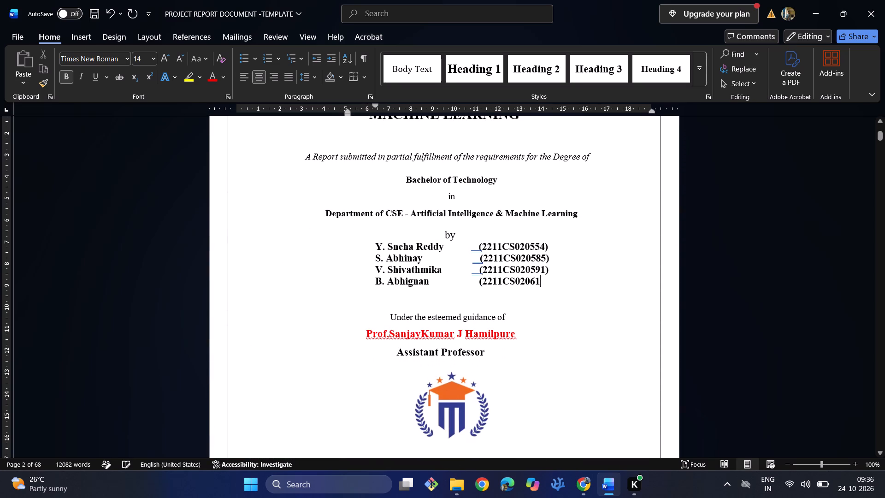
key(BackSpace)
key(BackSpace)
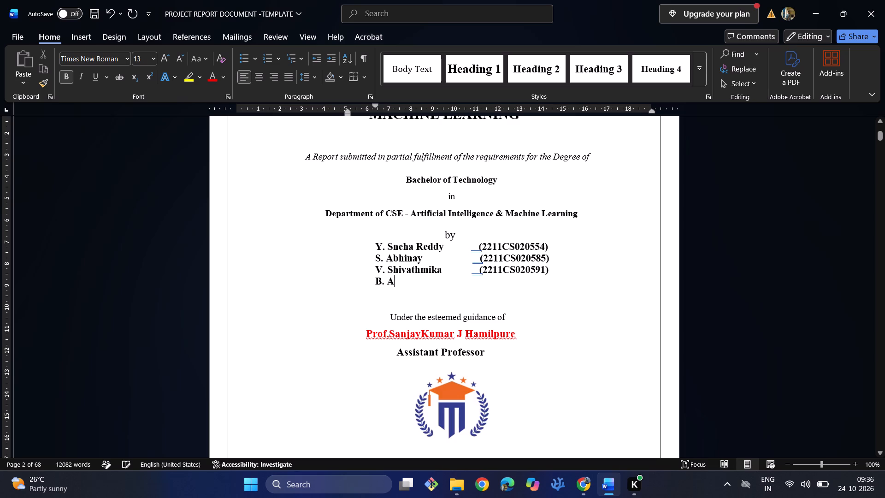
key(BackSpace)
key(BackSpace)
key(BackSpace)
key(BackSpace)
Replace the last three digits of the third student's roll number on the cover page with the correct ones.
scroll(544, 255, up, 3)
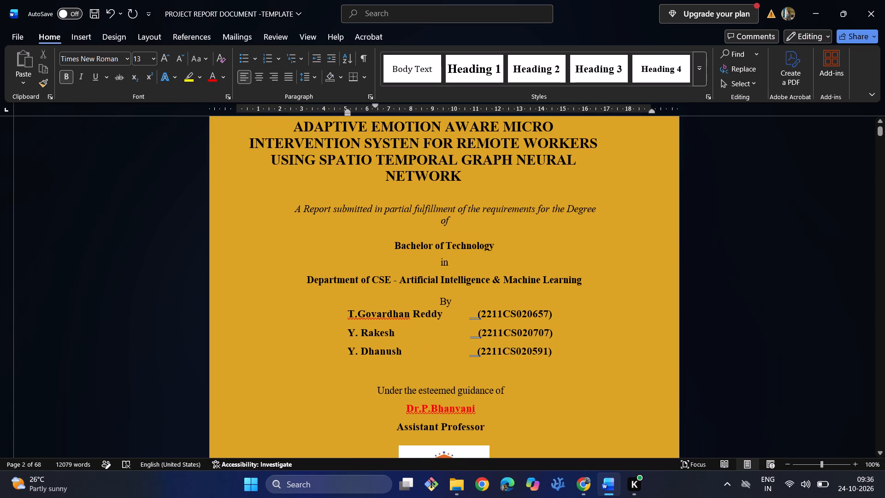
click(548, 353)
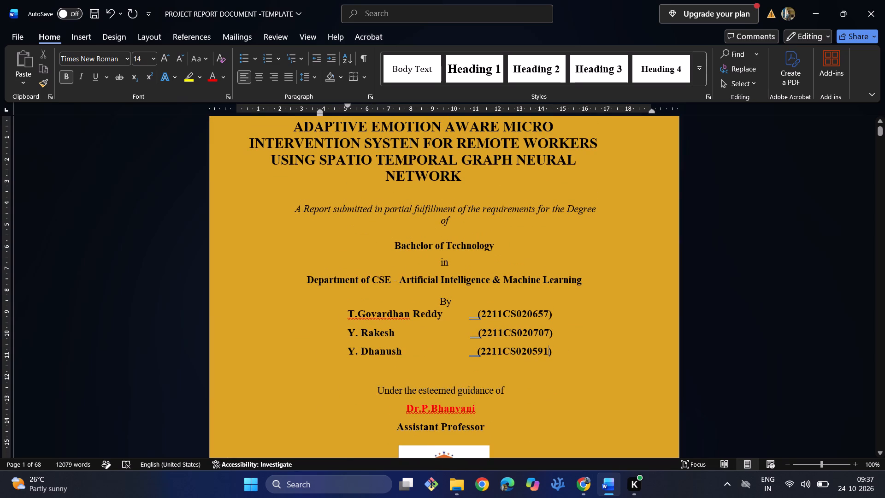
key(BackSpace)
key(BackSpace)
key(BackSpace)
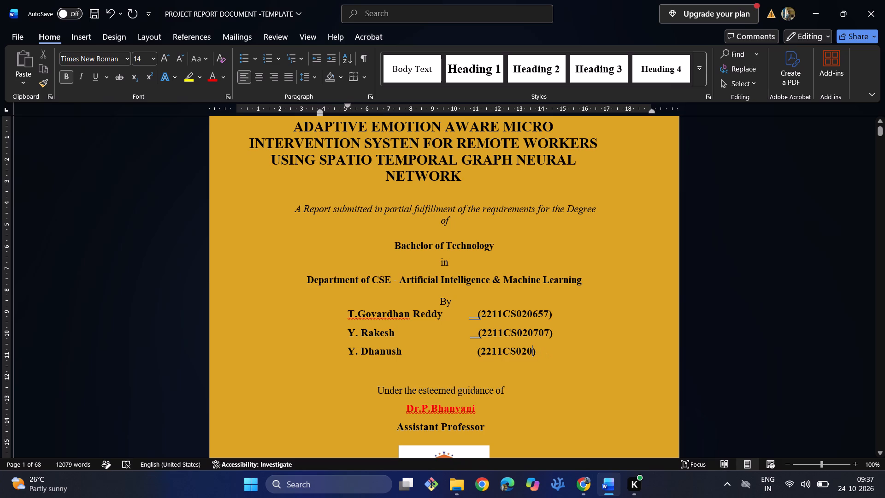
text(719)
Select the first student's name in the cover page's student list, without the roll number.
drag(445, 314, 351, 316)
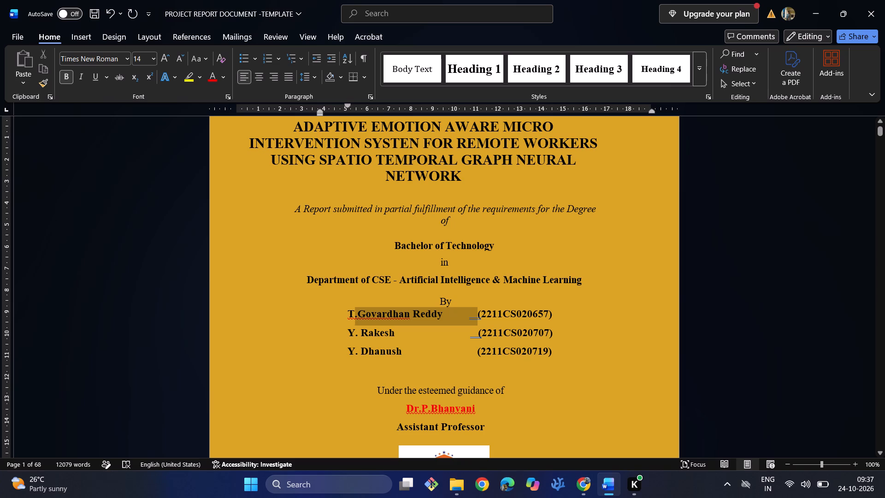
drag(351, 316, 349, 315)
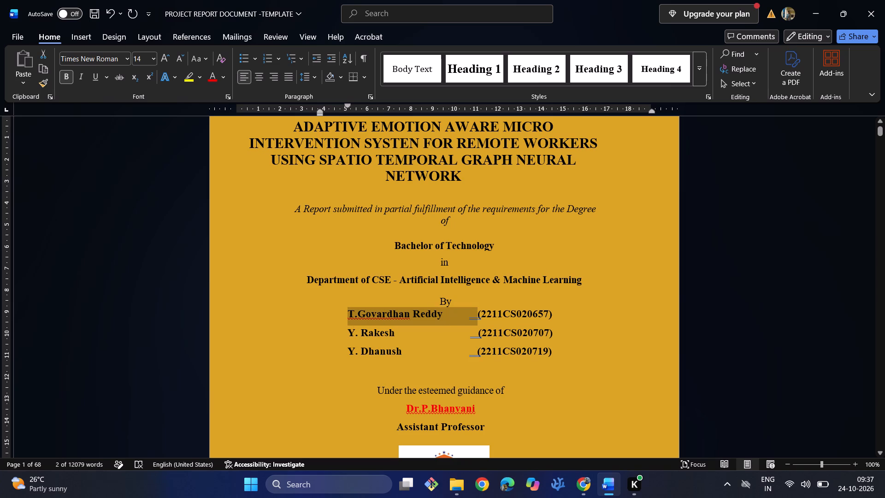
click(441, 318)
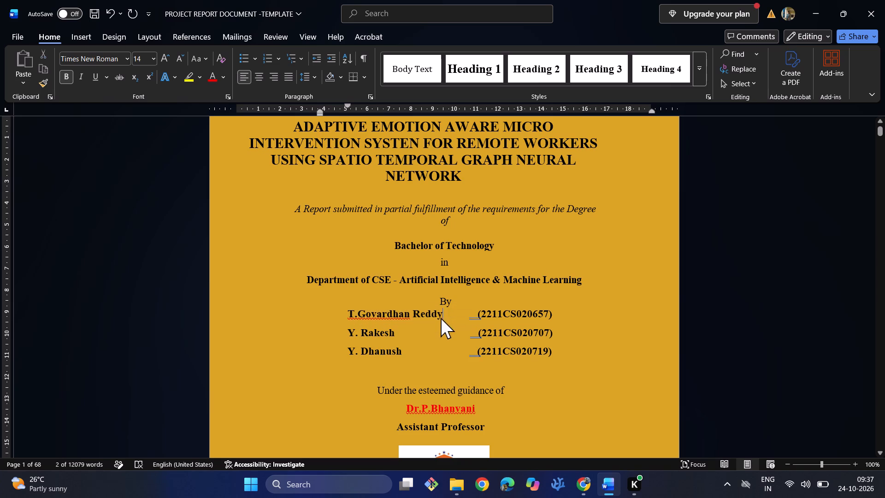
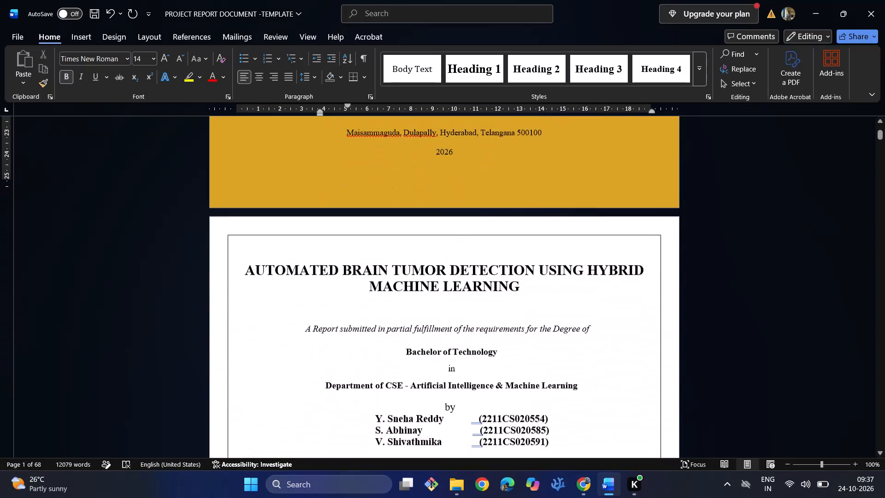
Replace the last three digits of all three students' roll numbers on the second title page with the correct ones.
scroll(701, 273, down, 1)
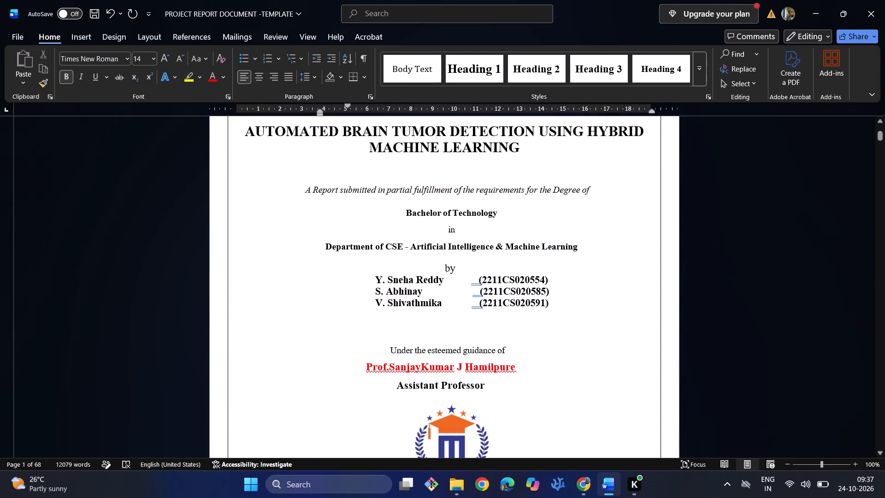
click(541, 281)
key(Right)
key(BackSpace)
key(BackSpace)
key(BackSpace)
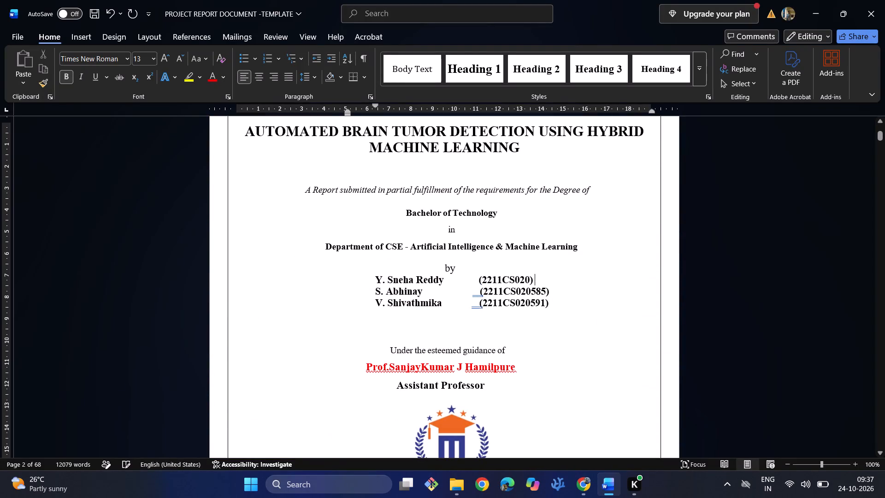
text(657)
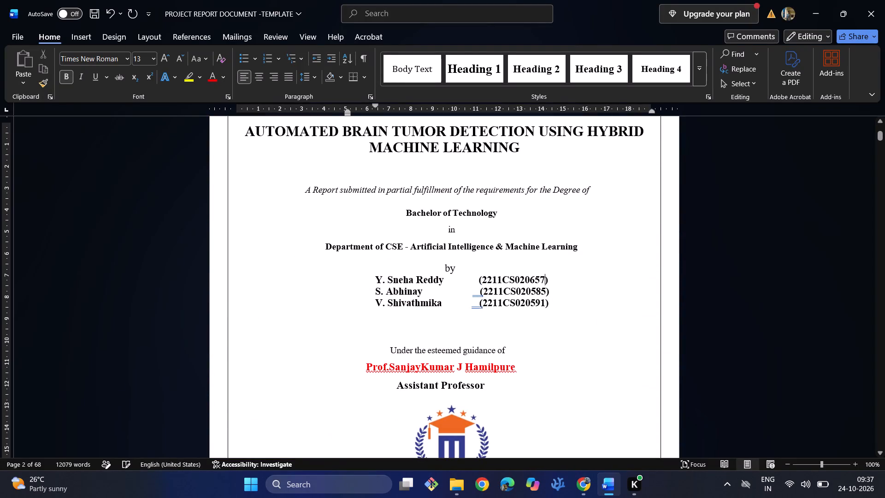
click(544, 289)
key(BackSpace)
key(BackSpace)
key(BackSpace)
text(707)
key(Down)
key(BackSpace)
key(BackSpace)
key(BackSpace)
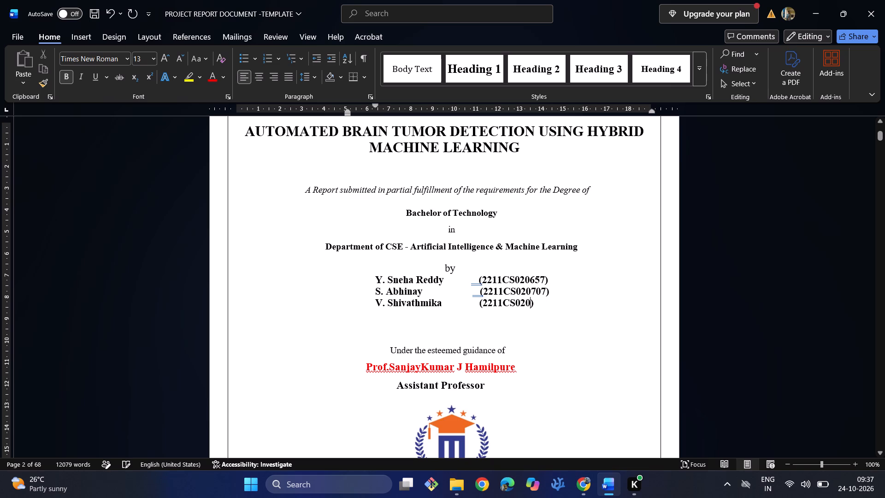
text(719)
Replace the third student's name in the second title page's list with the new student's initial and name, keeping the roll number.
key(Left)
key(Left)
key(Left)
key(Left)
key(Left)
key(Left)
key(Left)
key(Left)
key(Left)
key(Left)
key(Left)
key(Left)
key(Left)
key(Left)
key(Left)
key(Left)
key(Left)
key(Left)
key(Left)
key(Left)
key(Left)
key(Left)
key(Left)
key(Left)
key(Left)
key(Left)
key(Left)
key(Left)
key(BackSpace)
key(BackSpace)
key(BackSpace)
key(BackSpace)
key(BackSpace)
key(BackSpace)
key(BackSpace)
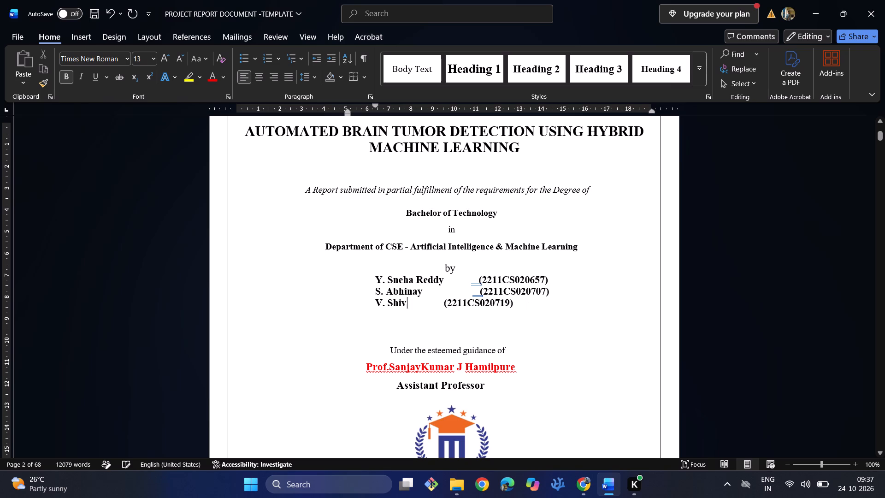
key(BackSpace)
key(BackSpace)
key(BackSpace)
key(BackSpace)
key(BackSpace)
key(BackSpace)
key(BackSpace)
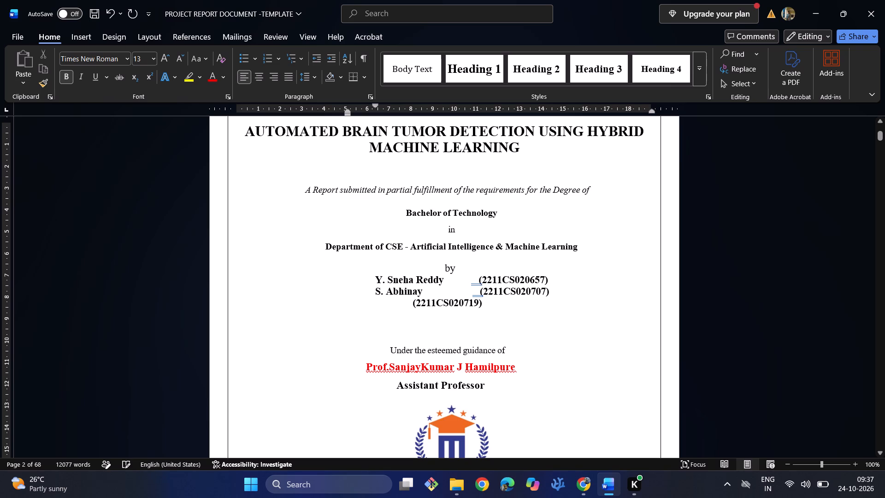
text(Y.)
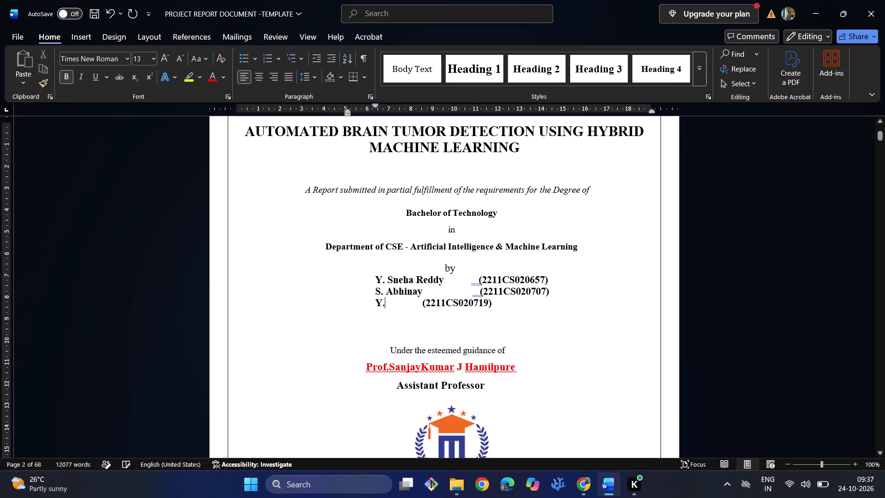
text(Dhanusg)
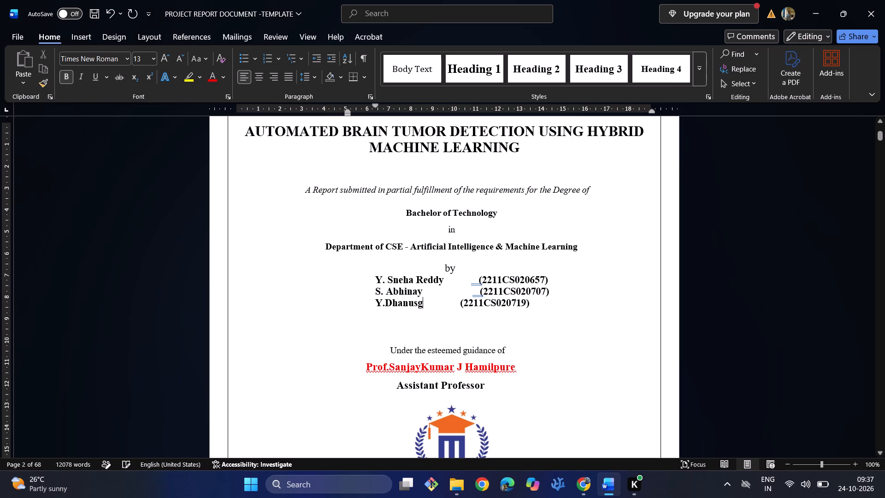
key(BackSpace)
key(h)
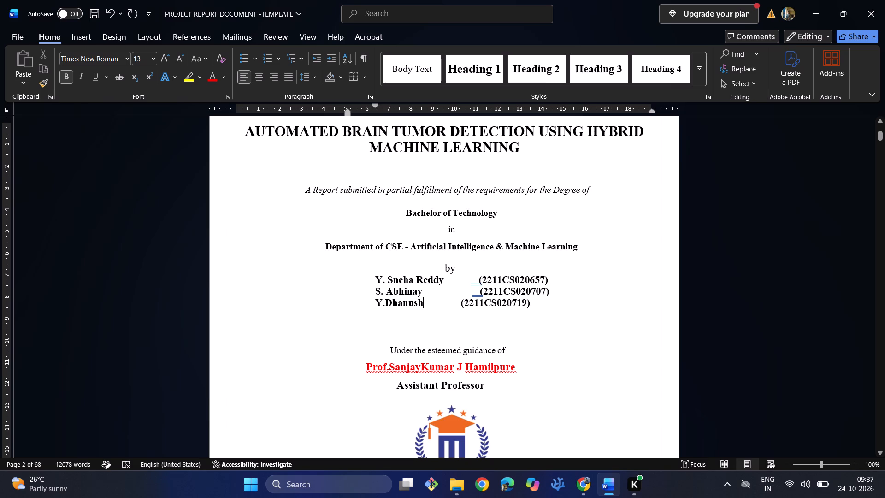
Replace the second student's name in the second title page's list with the new student's initial and name.
click(425, 291)
key(BackSpace)
key(BackSpace)
key(BackSpace)
key(BackSpace)
key(BackSpace)
key(BackSpace)
key(BackSpace)
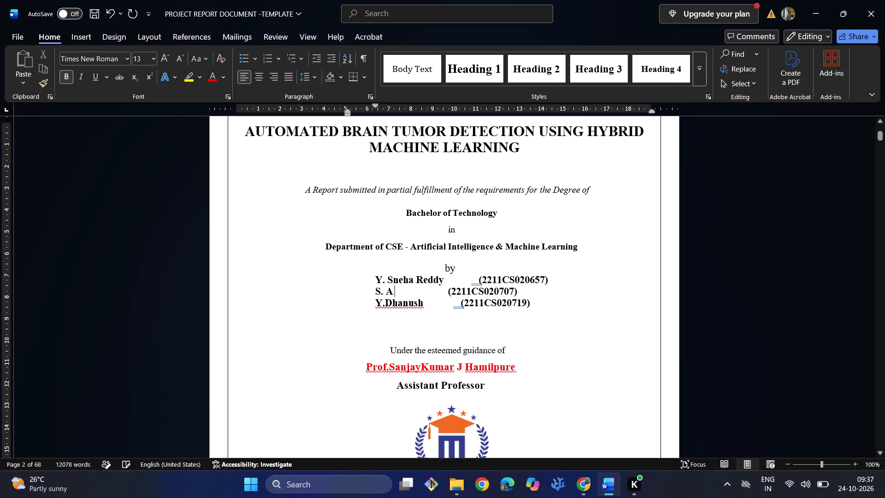
key(BackSpace)
key(BackSpace)
key(BackSpace)
key(BackSpace)
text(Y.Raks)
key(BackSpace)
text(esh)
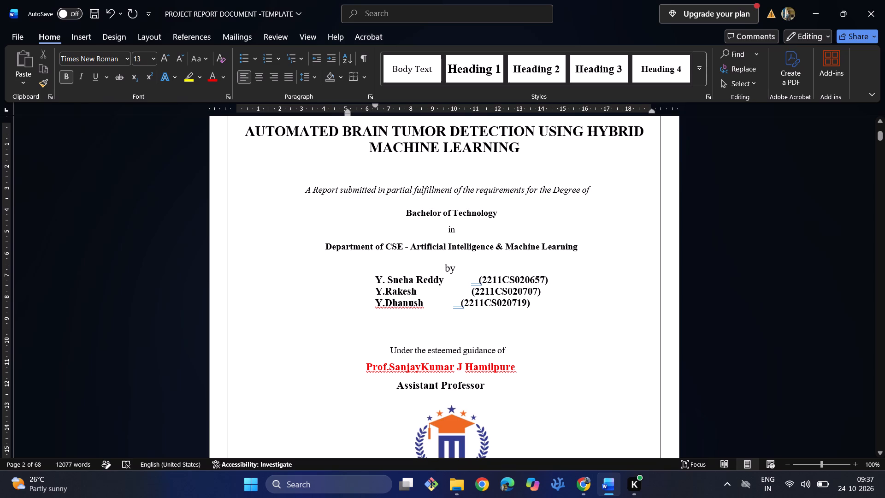
Replace the first student's name in the second title page's list with the new student's initial and name.
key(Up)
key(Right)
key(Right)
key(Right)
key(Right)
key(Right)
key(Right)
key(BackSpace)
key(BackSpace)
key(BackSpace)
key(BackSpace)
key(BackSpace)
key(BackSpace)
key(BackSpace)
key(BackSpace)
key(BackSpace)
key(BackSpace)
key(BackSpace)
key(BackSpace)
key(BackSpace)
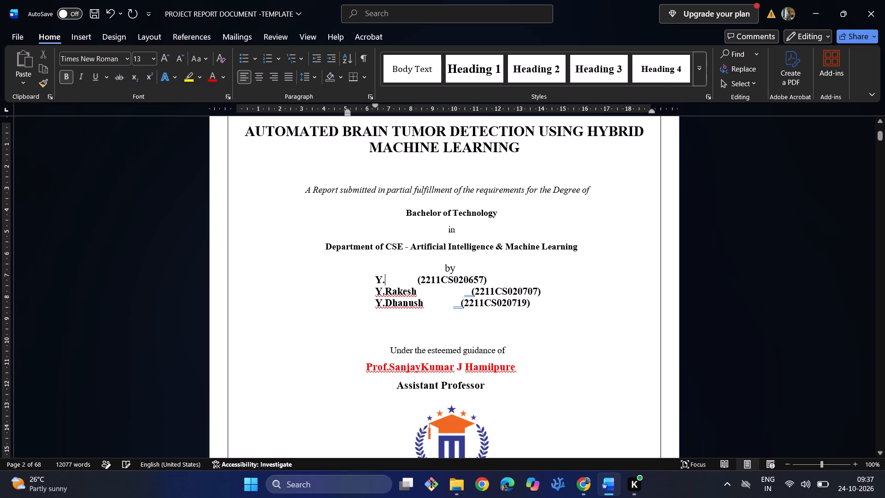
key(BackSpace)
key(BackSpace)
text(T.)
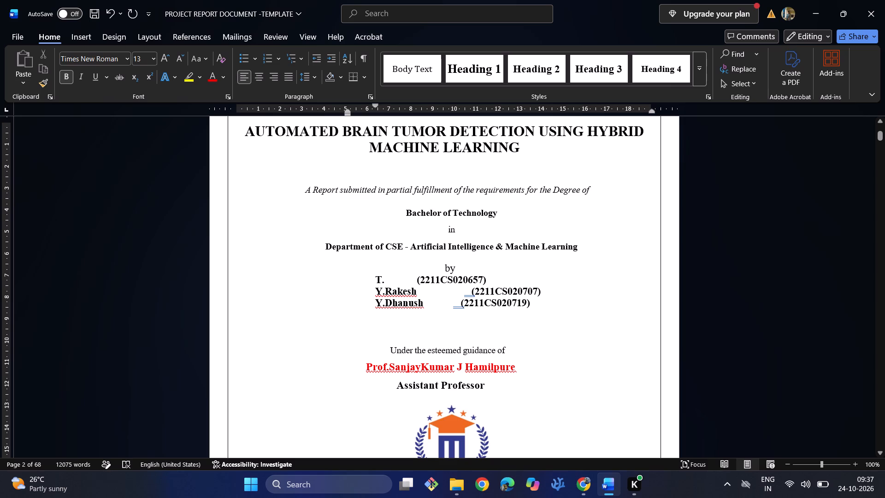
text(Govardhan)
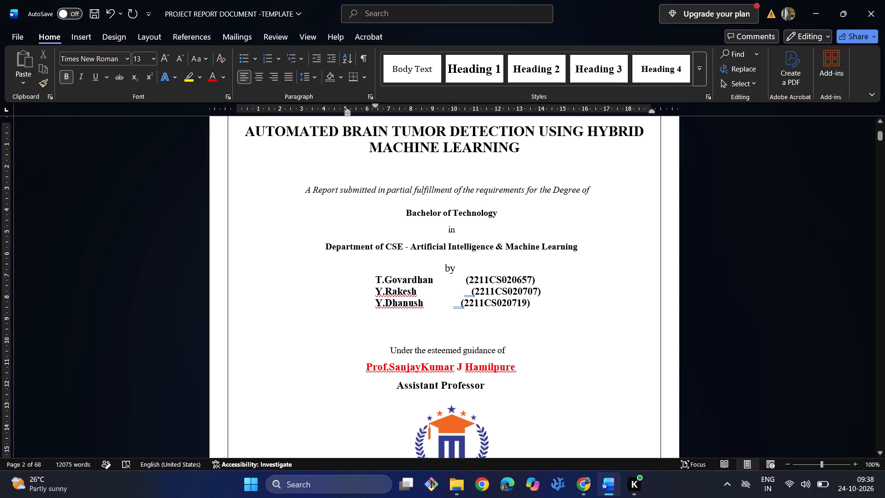
Add spaces before the three roll numbers on the second title page so they line up in one column.
click(466, 283)
key(space)
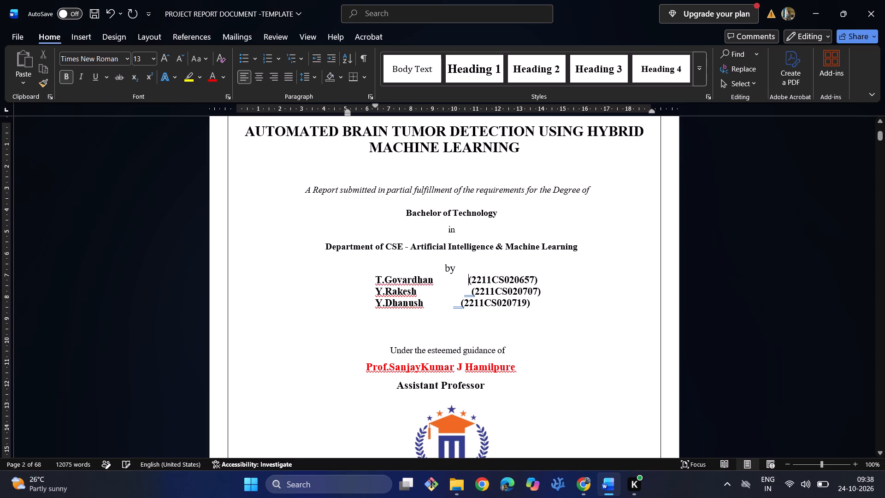
key(space)
click(462, 304)
key(space)
key(space)
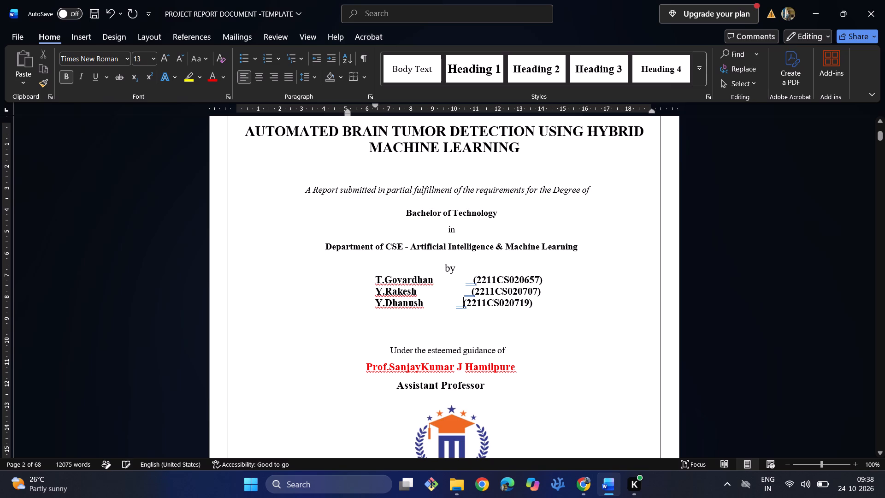
key(space)
key(space)
key(space)
key(space)
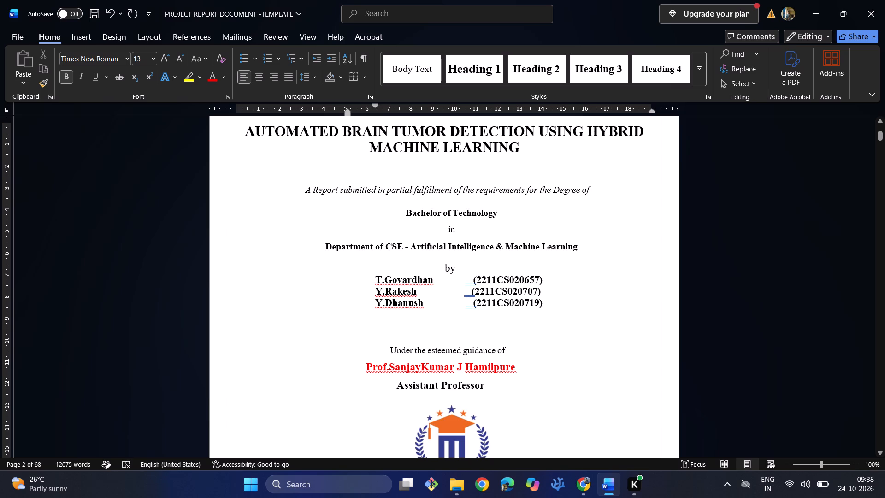
click(472, 291)
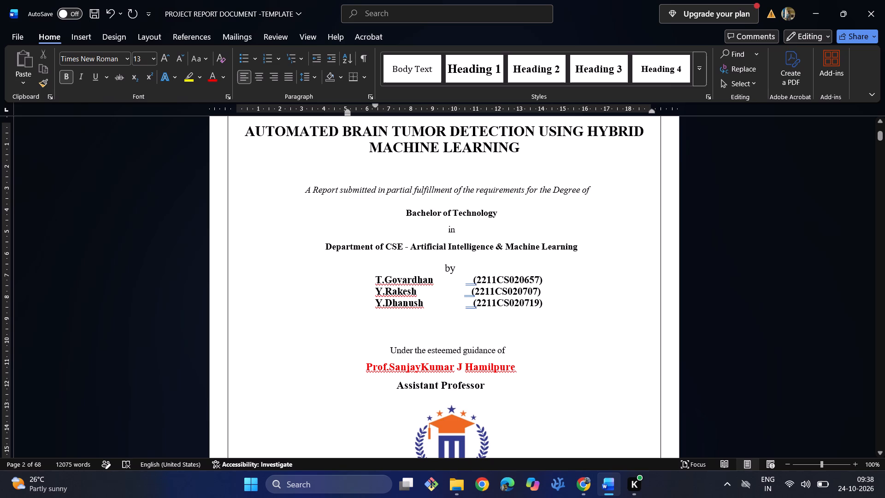
key(space)
click(628, 269)
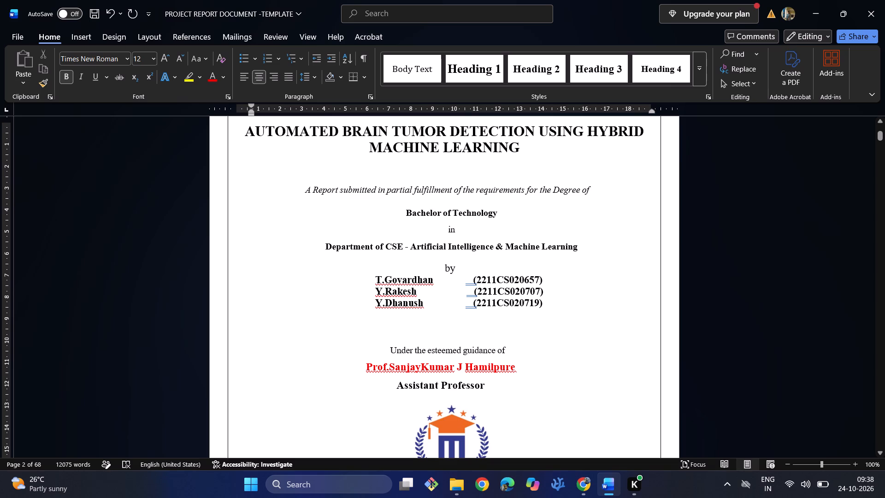
Replace the guide's title and name under "Under the esteemed guidance of" on the second title page with "Dr." and the new guide's name.
scroll(602, 305, down, 1)
click(514, 303)
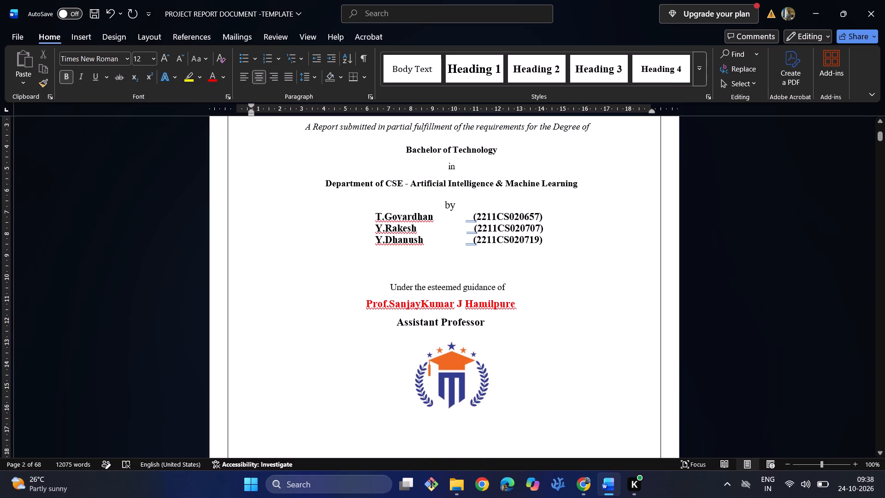
key(BackSpace)
key(BackSpace)
key(BackSpace)
key(BackSpace)
key(BackSpace)
key(BackSpace)
key(BackSpace)
key(BackSpace)
key(BackSpace)
key(BackSpace)
key(BackSpace)
key(BackSpace)
key(BackSpace)
key(BackSpace)
key(BackSpace)
key(BackSpace)
key(BackSpace)
key(BackSpace)
key(BackSpace)
key(BackSpace)
key(BackSpace)
key(BackSpace)
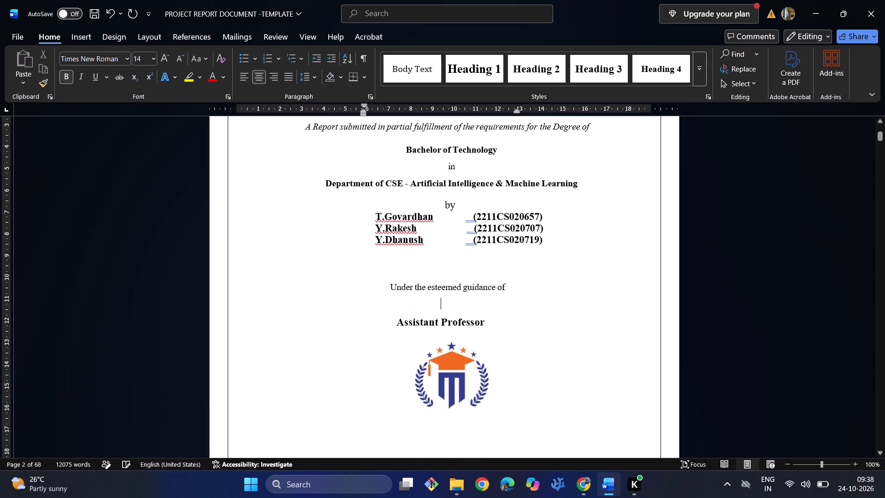
key(BackSpace)
key(ctrl+z)
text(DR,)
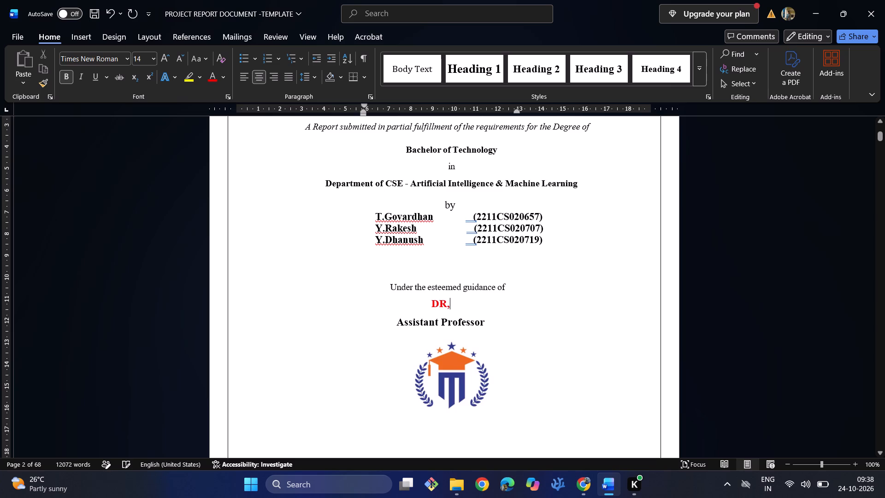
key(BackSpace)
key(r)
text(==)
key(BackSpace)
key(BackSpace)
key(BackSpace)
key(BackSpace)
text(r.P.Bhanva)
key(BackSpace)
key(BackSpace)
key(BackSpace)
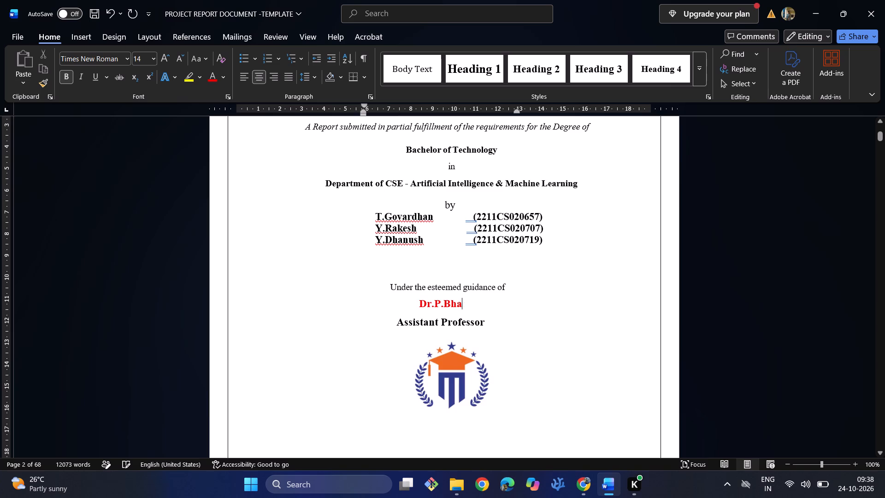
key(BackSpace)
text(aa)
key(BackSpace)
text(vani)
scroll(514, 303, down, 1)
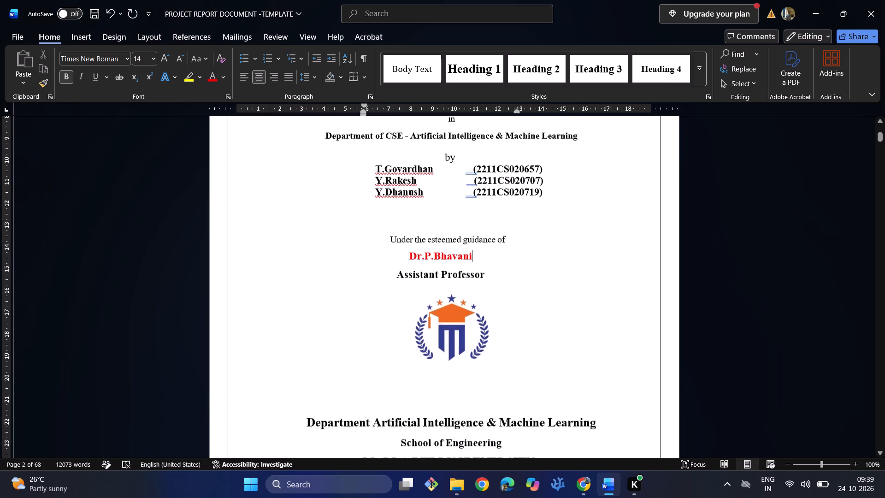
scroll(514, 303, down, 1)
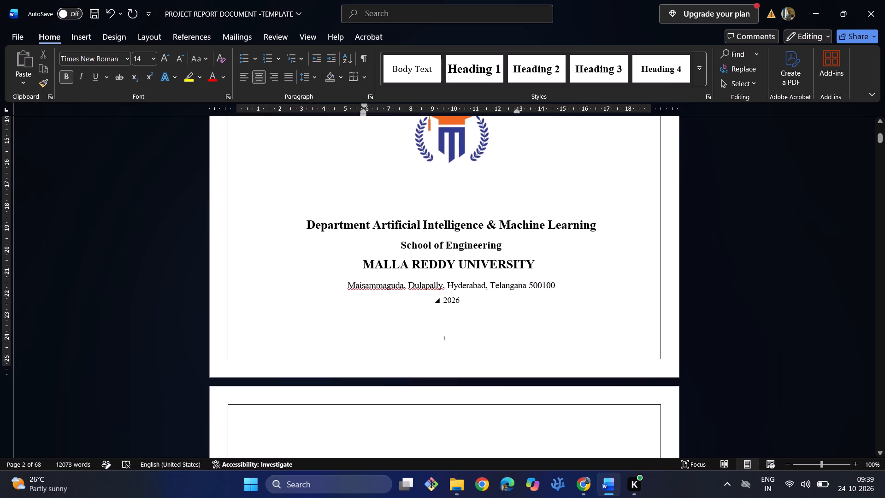
Review the title wording, student list, roll numbers and guide details across both title pages.
scroll(470, 314, down, 1)
scroll(470, 314, up, 2)
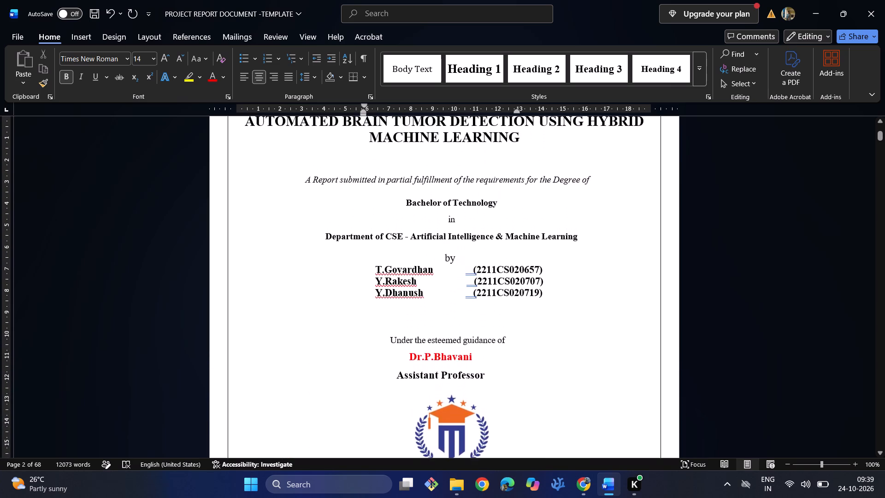
scroll(470, 314, up, 2)
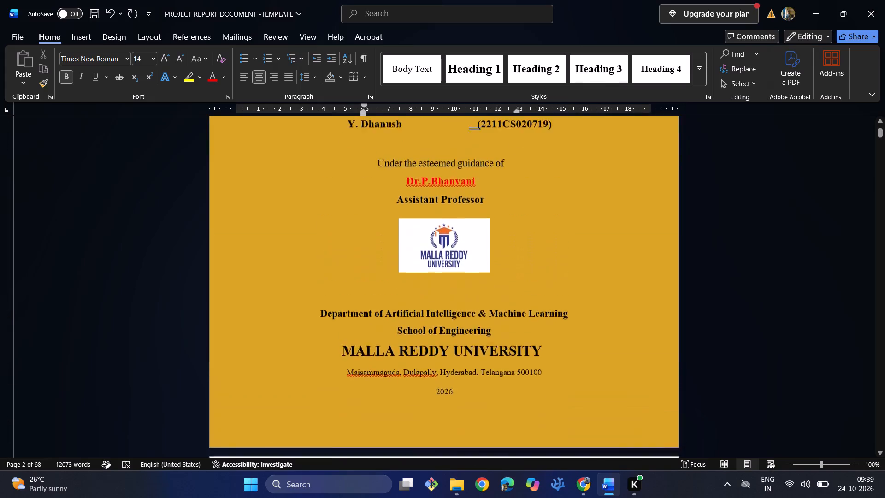
scroll(470, 314, up, 1)
scroll(470, 314, down, 2)
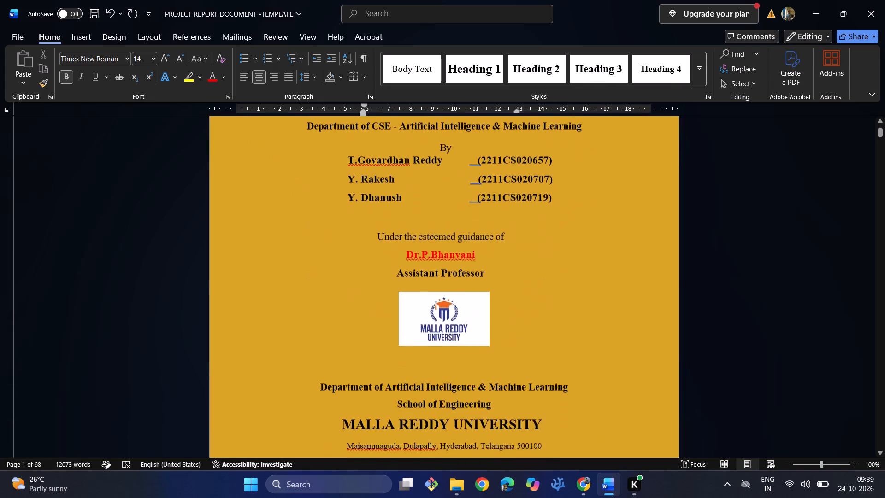
scroll(470, 314, down, 3)
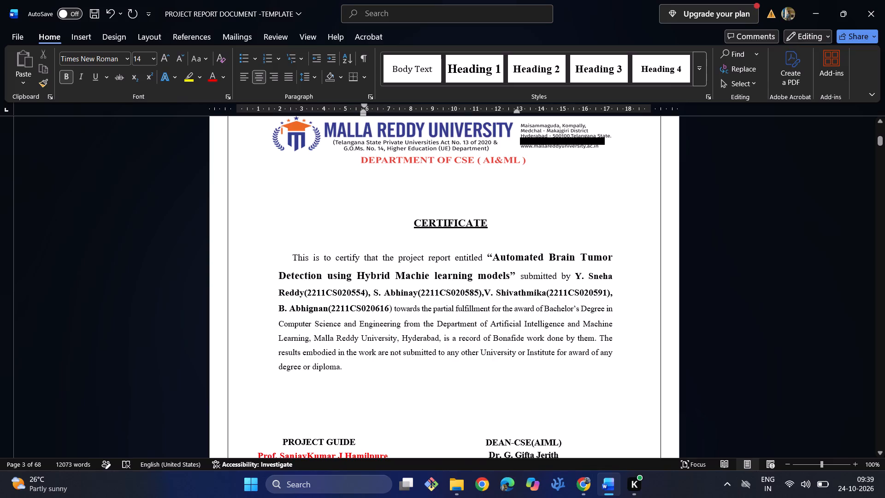
scroll(522, 259, up, 9)
Delete the brain tumor project title between the quotation marks in the Certificate page's paragraph, keeping the quotation marks.
scroll(432, 292, down, 1)
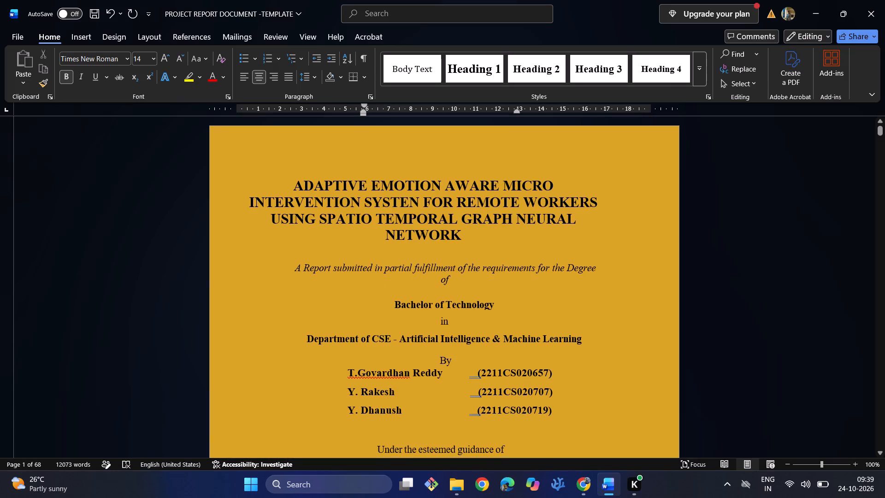
scroll(432, 292, down, 6)
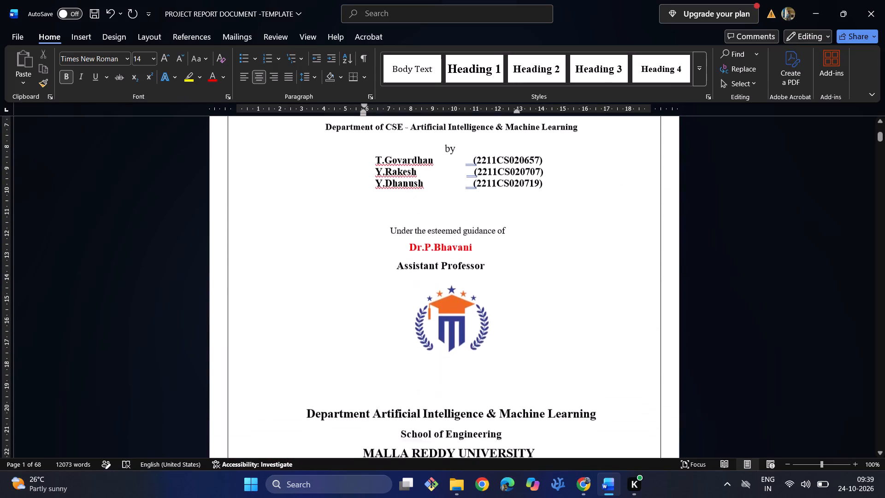
scroll(432, 292, down, 3)
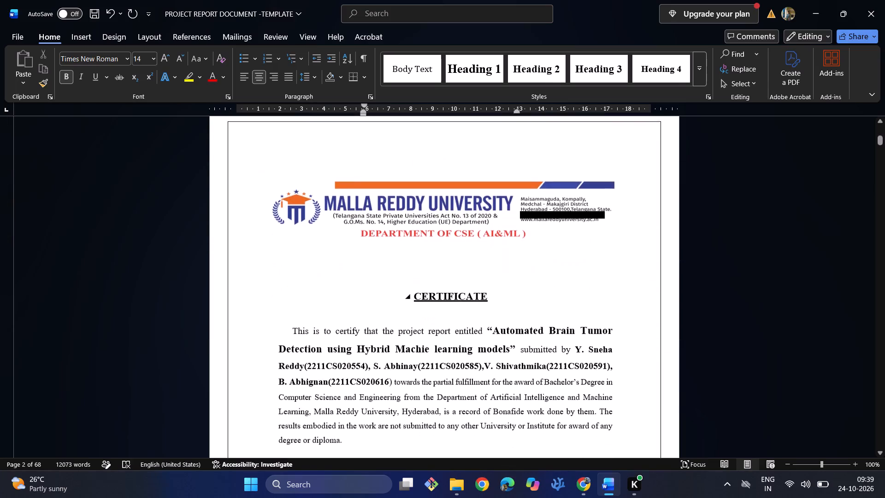
click(510, 348)
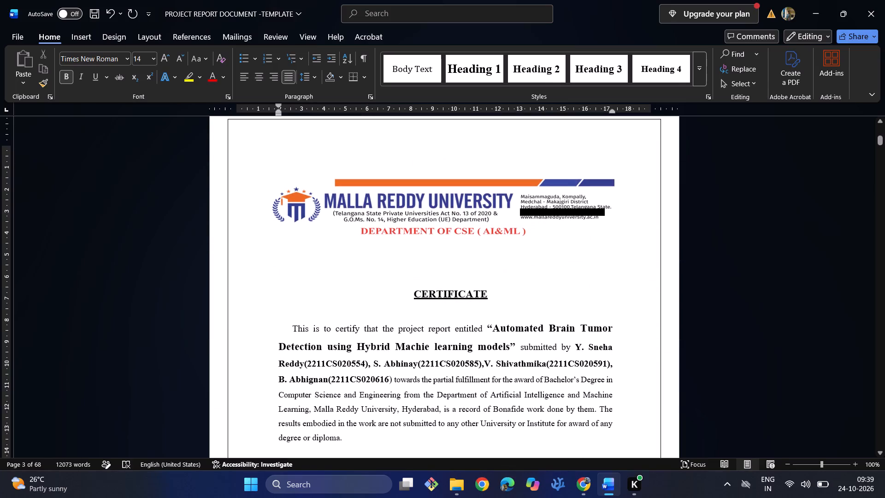
key(BackSpace)
key(BackSpace)
key(BackSpace)
key(BackSpace)
key(BackSpace)
key(BackSpace)
key(BackSpace)
key(BackSpace)
key(BackSpace)
key(BackSpace)
key(BackSpace)
key(BackSpace)
key(BackSpace)
key(BackSpace)
key(BackSpace)
key(BackSpace)
key(BackSpace)
key(BackSpace)
key(BackSpace)
key(BackSpace)
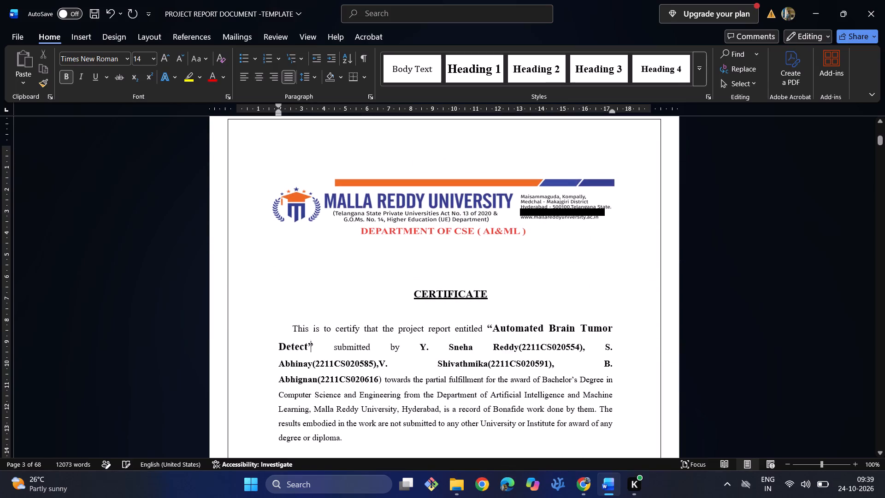
key(BackSpace)
key(BackSpace)
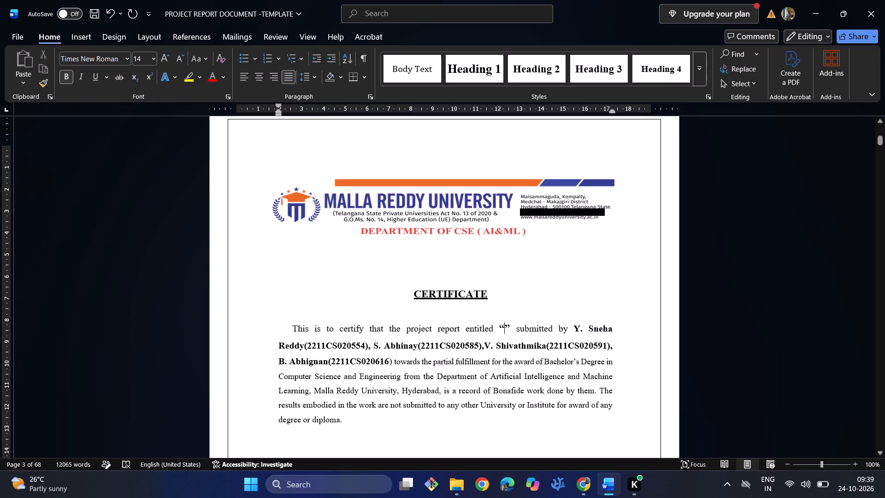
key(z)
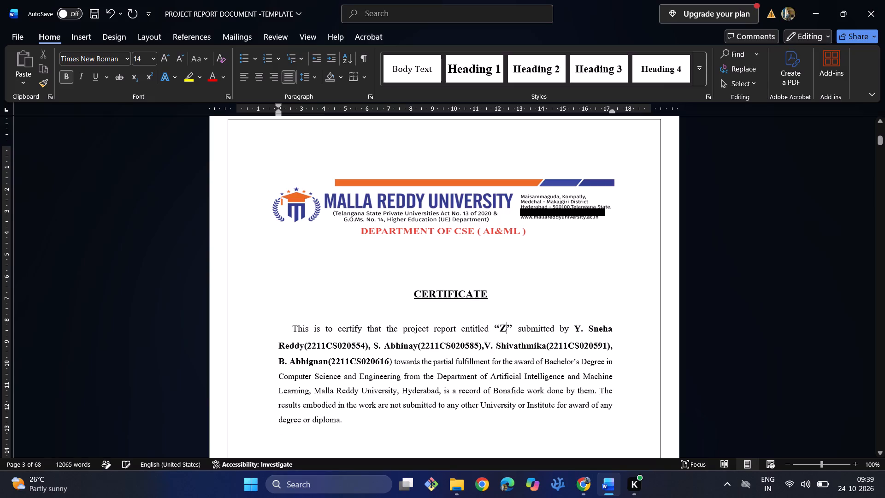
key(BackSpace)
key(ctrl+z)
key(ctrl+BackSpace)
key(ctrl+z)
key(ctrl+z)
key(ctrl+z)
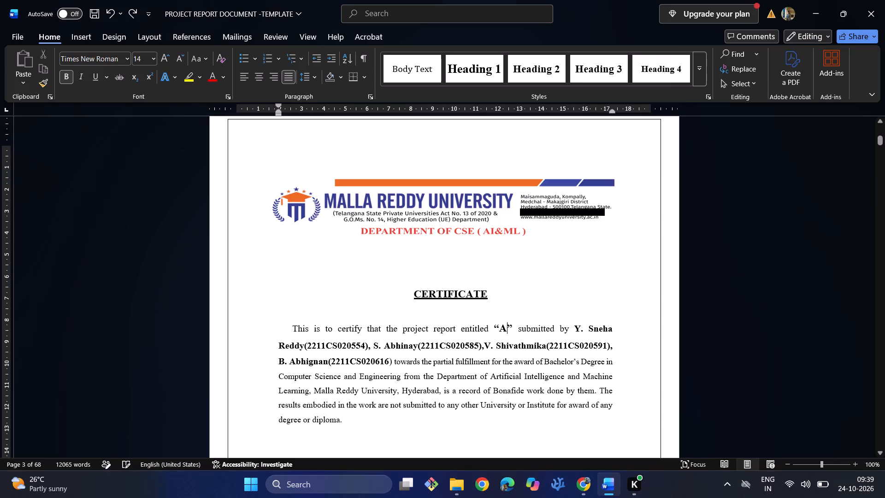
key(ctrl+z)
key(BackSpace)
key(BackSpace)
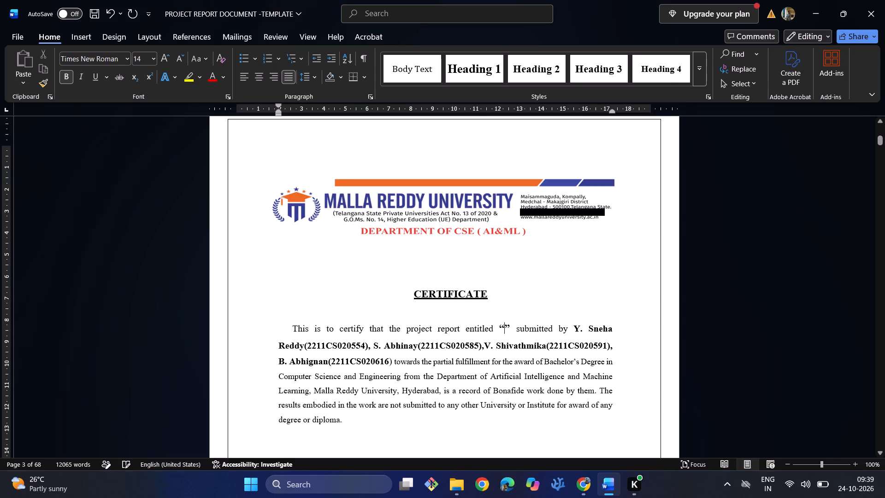
Enter "Adaptive Emotion Aware Micro Intervention System" as the project title between the quotation marks in the Certificate paragraph.
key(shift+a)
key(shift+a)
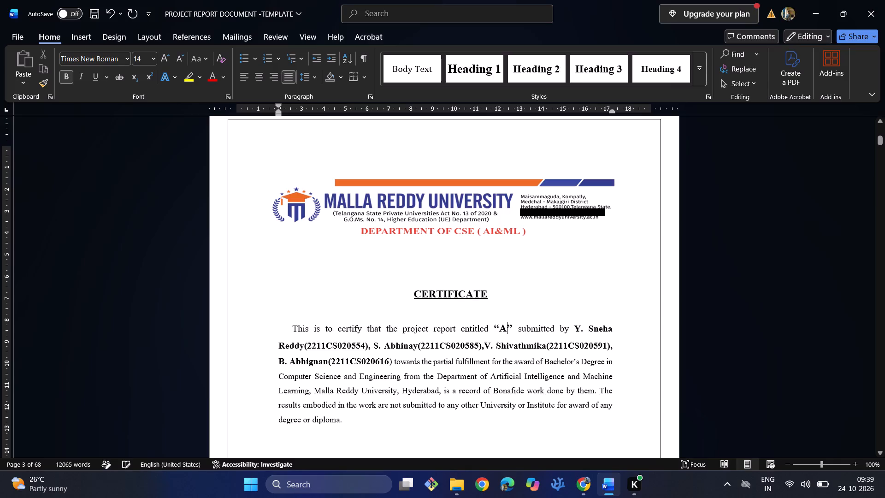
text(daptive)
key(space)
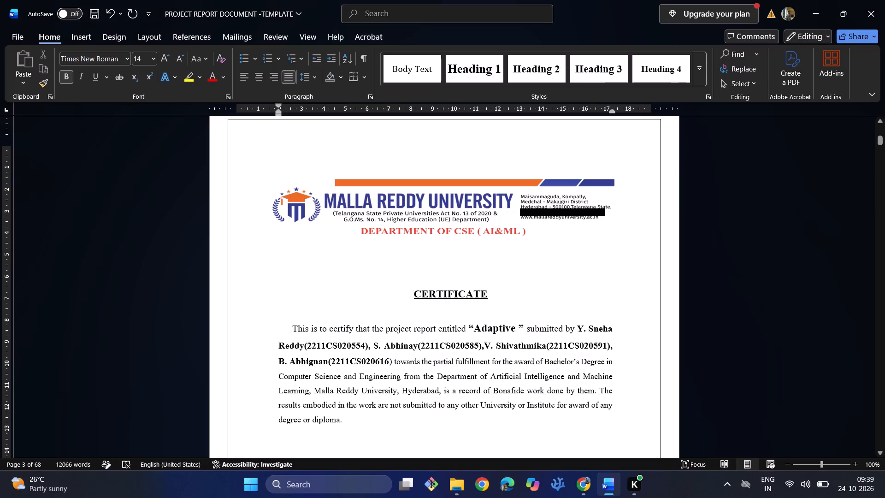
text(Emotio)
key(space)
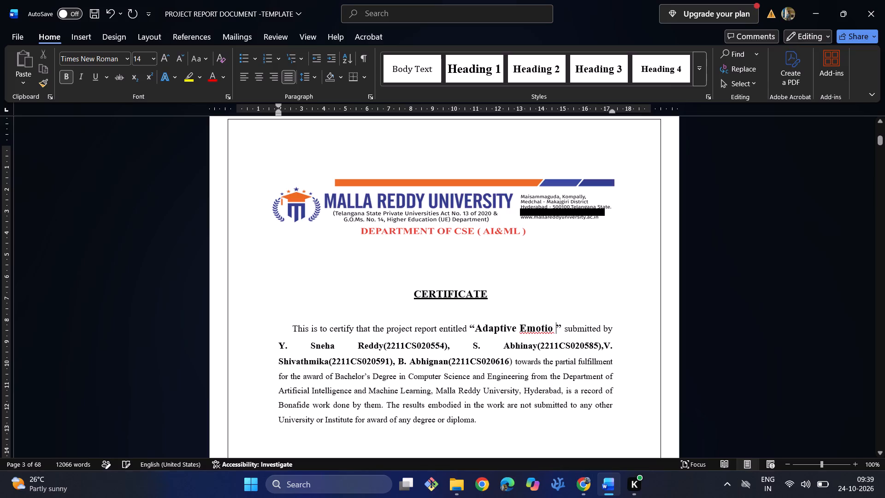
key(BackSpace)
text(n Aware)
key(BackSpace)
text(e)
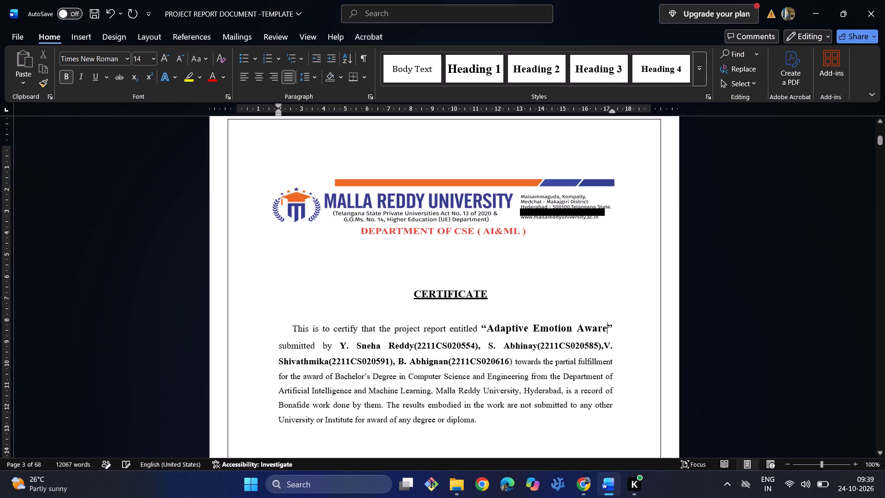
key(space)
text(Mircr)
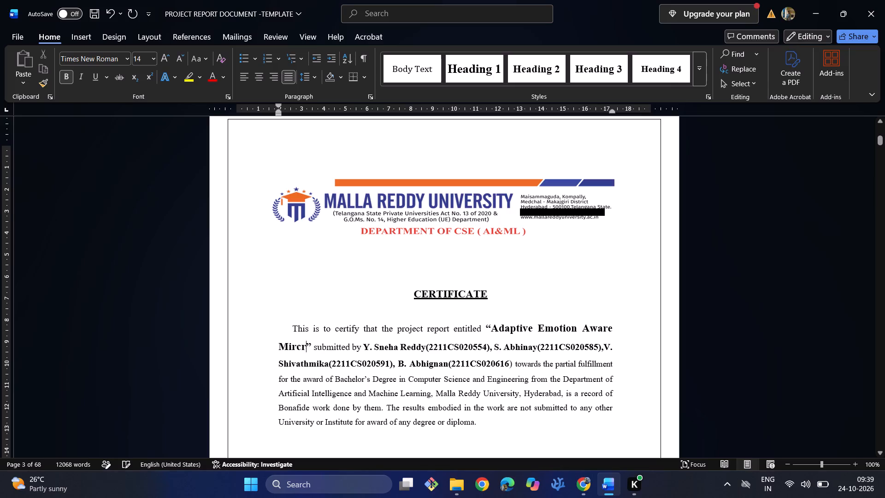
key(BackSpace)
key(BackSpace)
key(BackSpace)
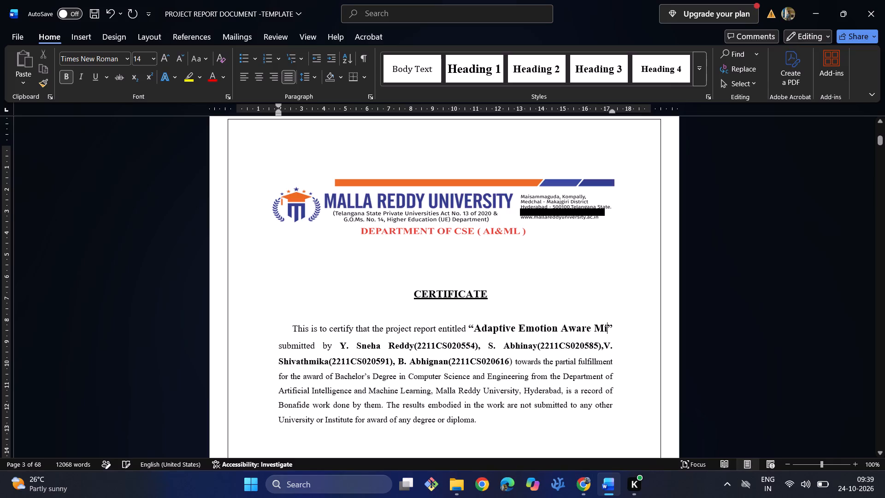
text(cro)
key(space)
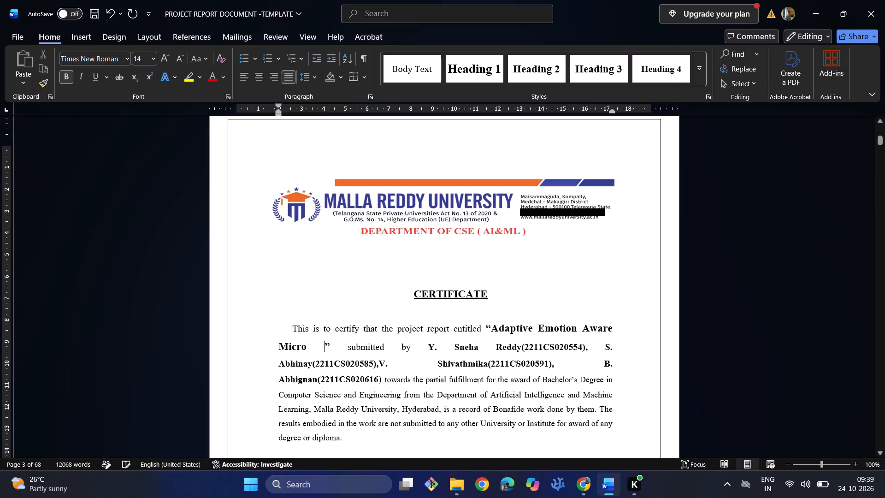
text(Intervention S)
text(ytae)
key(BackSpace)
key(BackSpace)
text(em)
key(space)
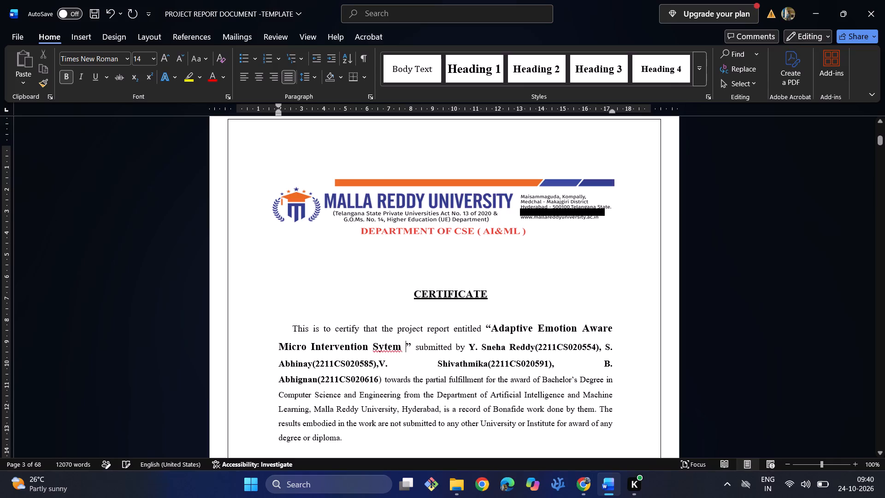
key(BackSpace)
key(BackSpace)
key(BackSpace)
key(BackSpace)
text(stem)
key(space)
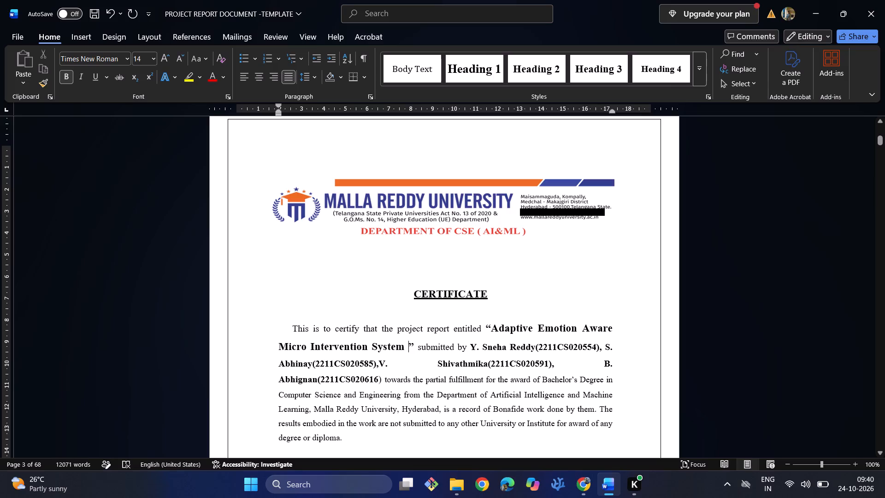
Extend the project title in the certificate paragraph with "for Remote Workers".
text(for)
key(space)
text(Removte)
key(BackSpace)
key(BackSpace)
key(BackSpace)
text(te)
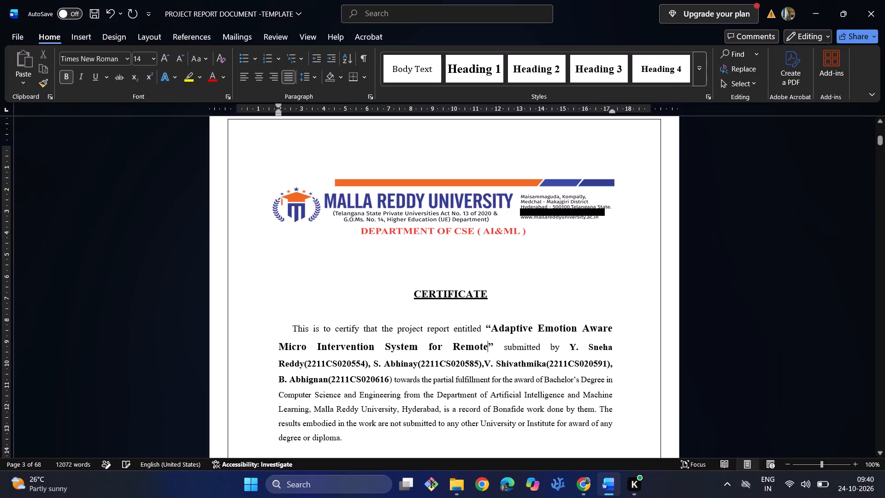
key(space)
key(shift+w)
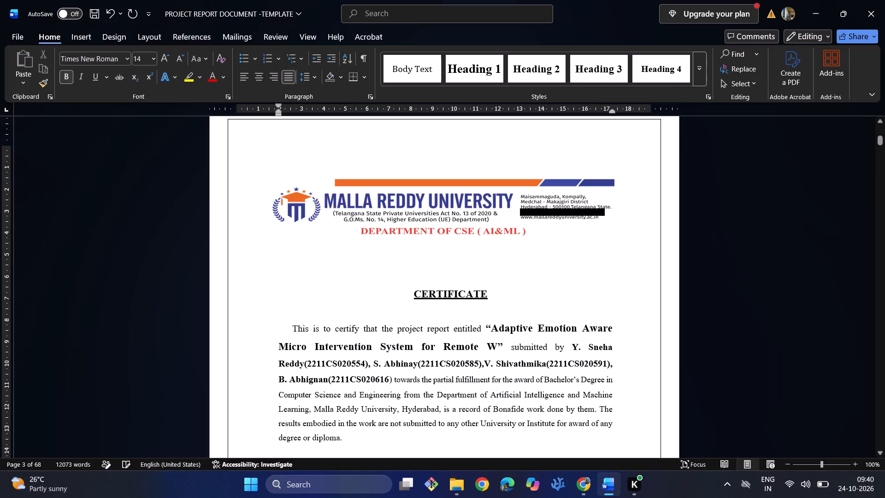
text(orkers)
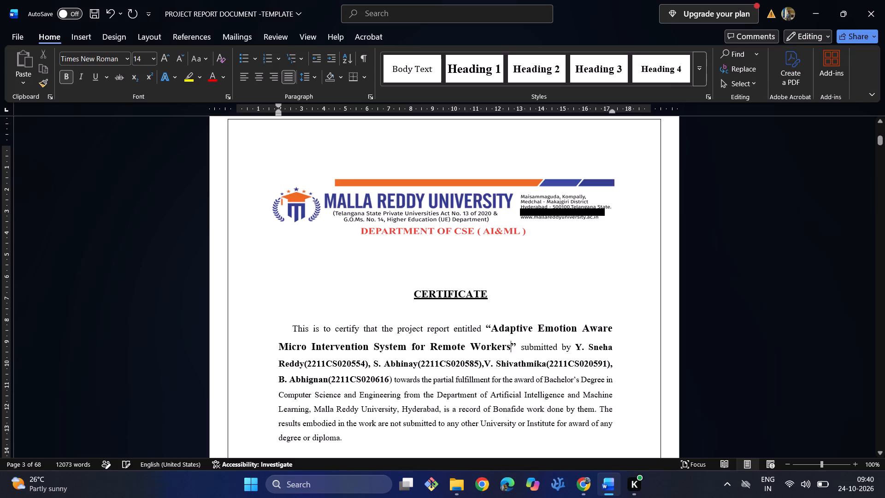
key(space)
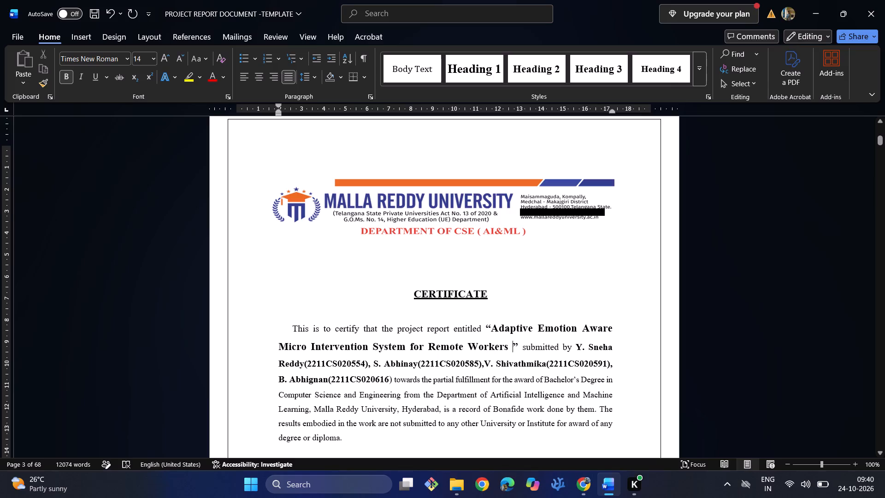
Add "Using Spatio Temporal" to the project title in the certificate paragraph, before the closing quotation mark.
text(Usimf)
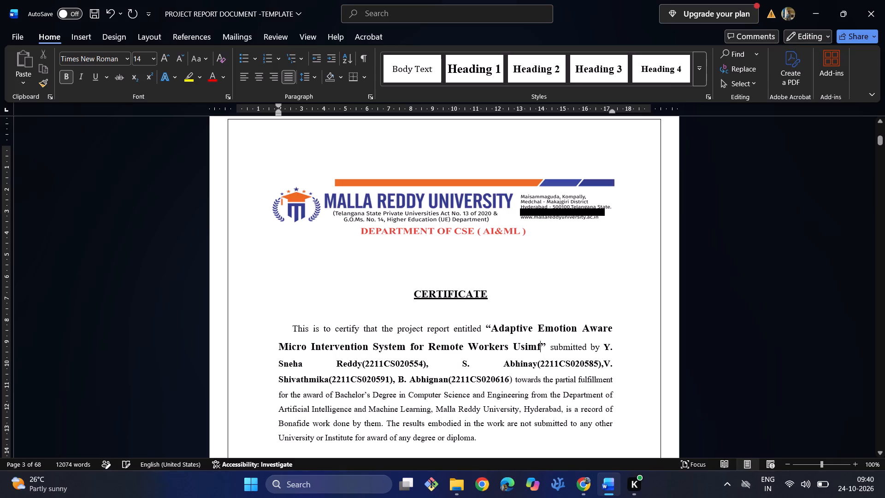
key(BackSpace)
key(BackSpace)
text(g=ng)
key(BackSpace)
key(BackSpace)
key(BackSpace)
key(BackSpace)
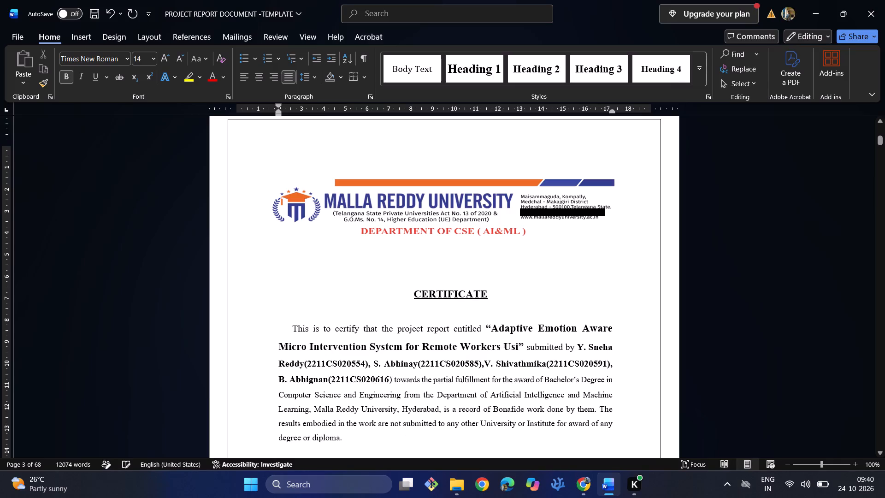
key(BackSpace)
text(ing)
key(space)
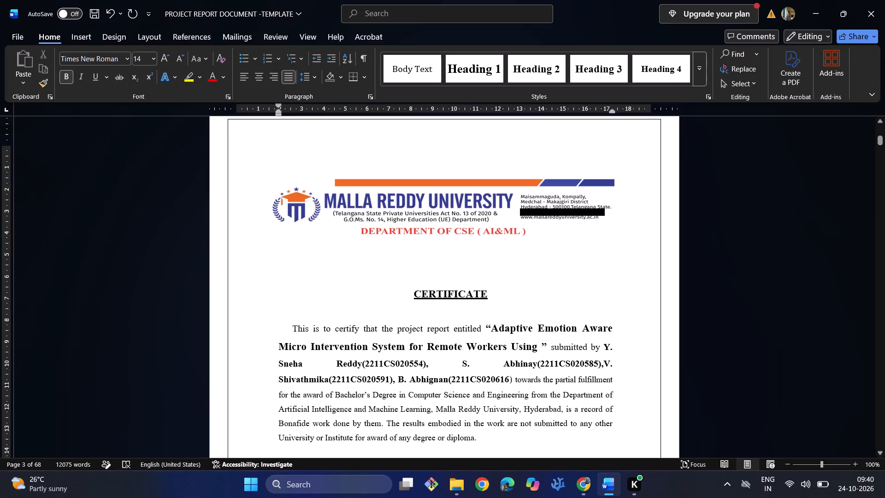
text(Spa)
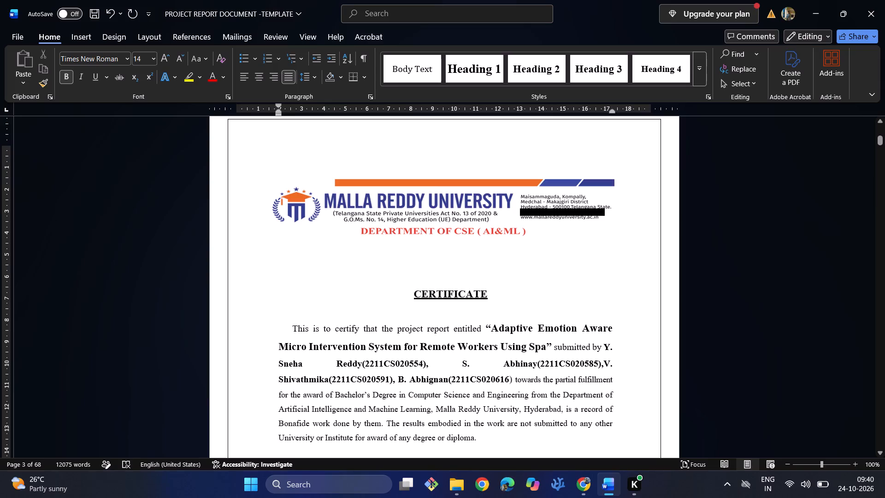
text(tio)
key(space)
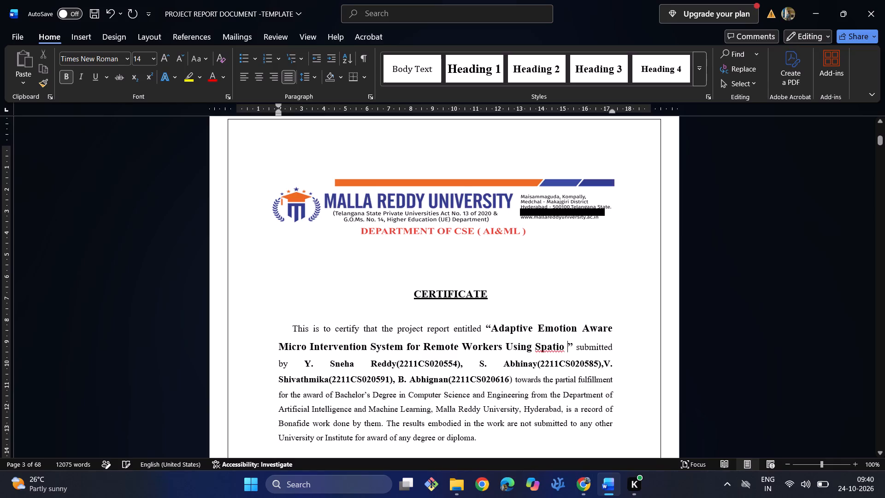
text(Tem)
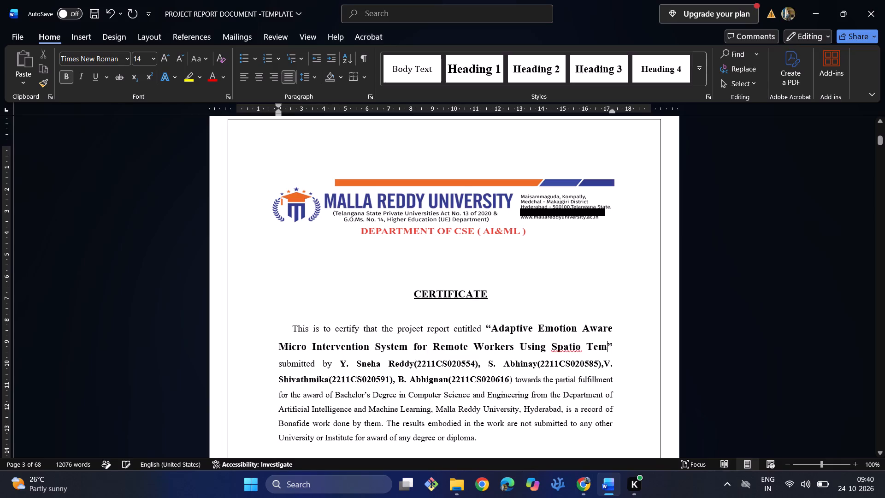
key(o)
key(BackSpace)
text(po)
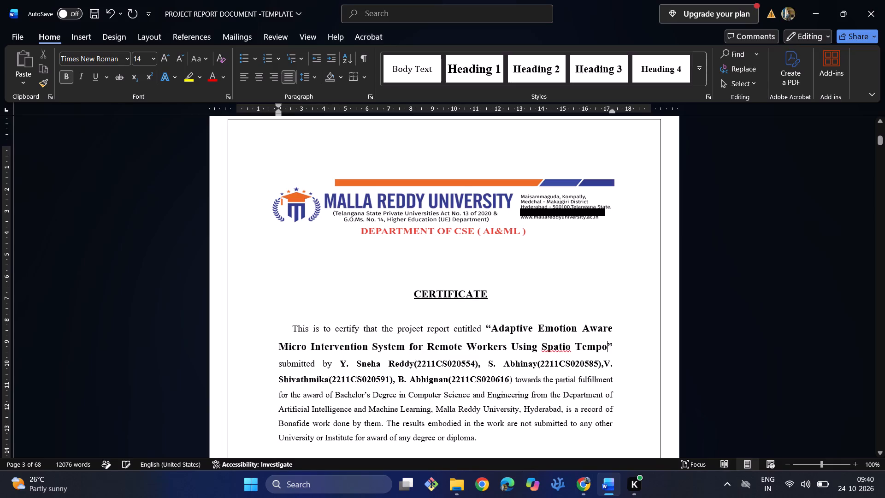
text(ral)
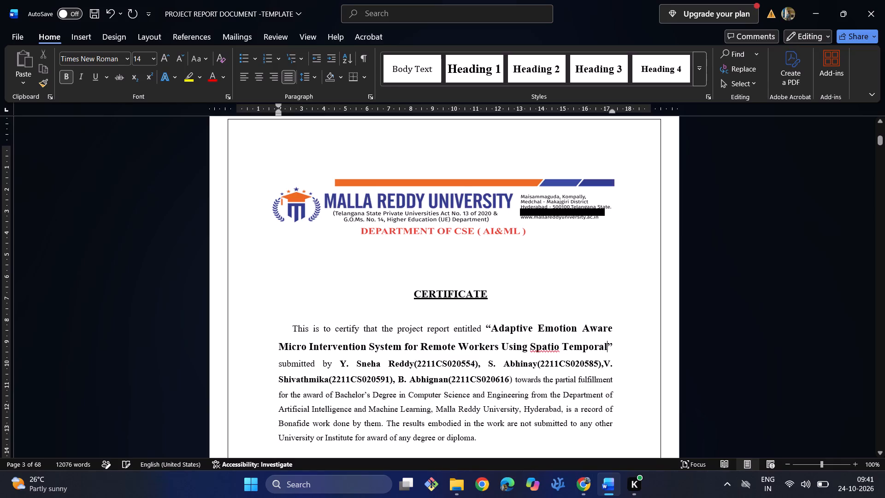
Finish the certificate's project title with "Graph Neural Networsks" inside the quotation marks.
key(space)
text(gra)
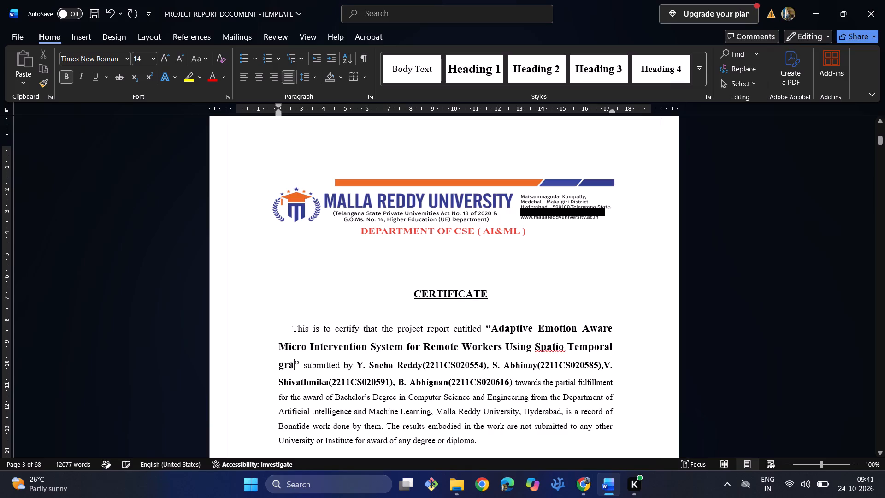
key(BackSpace)
key(BackSpace)
key(BackSpace)
text(gfra)
key(BackSpace)
key(BackSpace)
key(BackSpace)
key(e)
key(BackSpace)
text(raph)
key(space)
key(BackSpace)
key(BackSpace)
key(BackSpace)
key(BackSpace)
key(BackSpace)
key(BackSpace)
text(Graph)
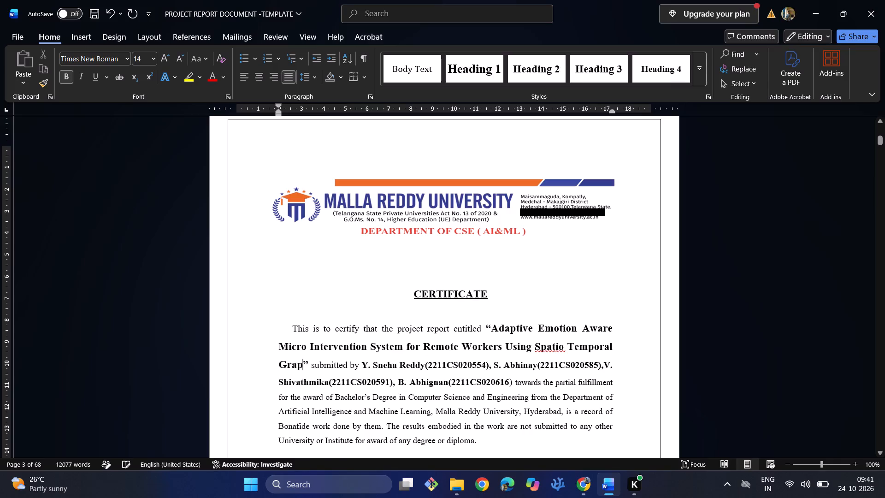
key(space)
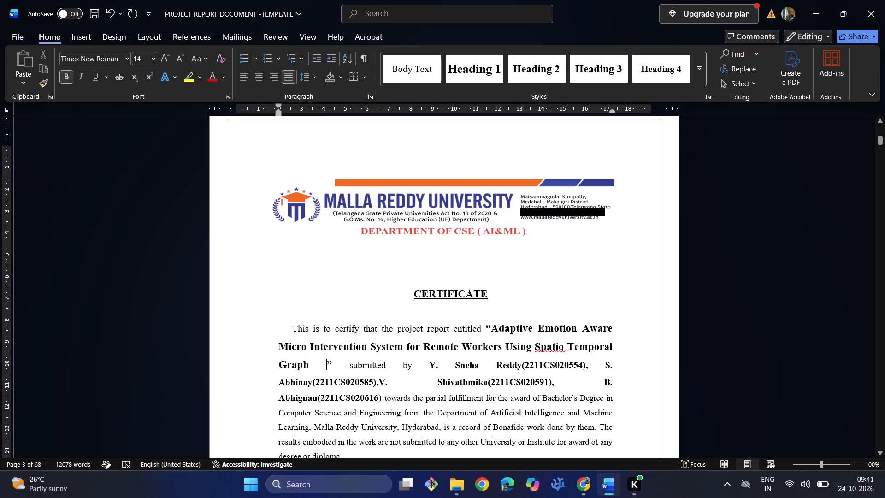
text(Neural Networs=ks)
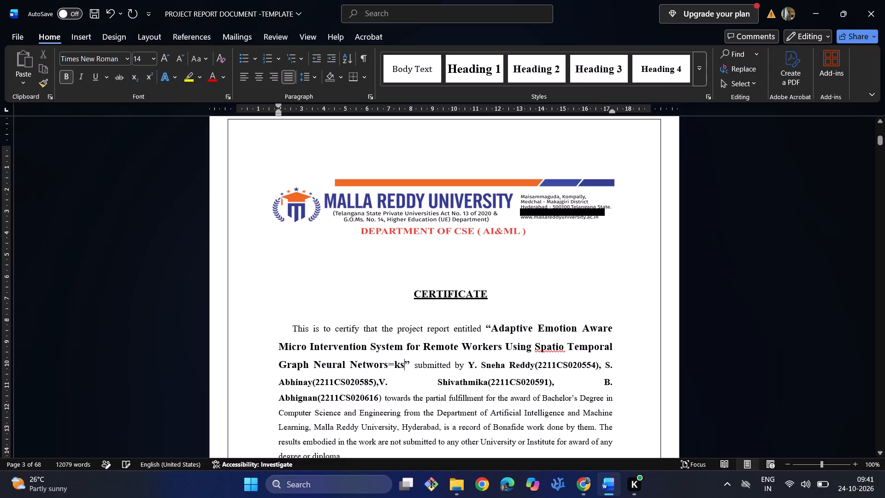
key(BackSpace)
key(BackSpace)
key(BackSpace)
text(ks)
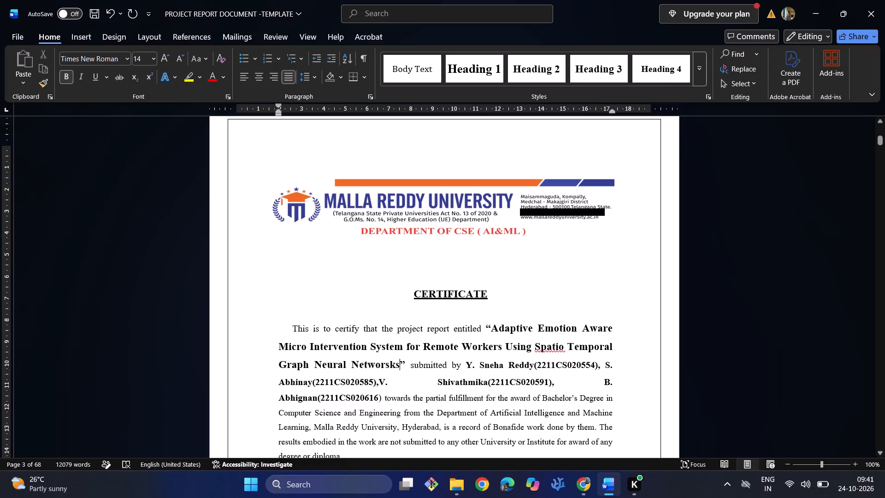
Delete the fourth student's name and bracketed roll number from the certificate paragraph.
click(378, 397)
key(Right)
key(BackSpace)
key(BackSpace)
key(BackSpace)
key(BackSpace)
key(BackSpace)
key(BackSpace)
key(BackSpace)
key(BackSpace)
key(BackSpace)
key(BackSpace)
key(BackSpace)
key(BackSpace)
key(BackSpace)
key(BackSpace)
key(BackSpace)
key(BackSpace)
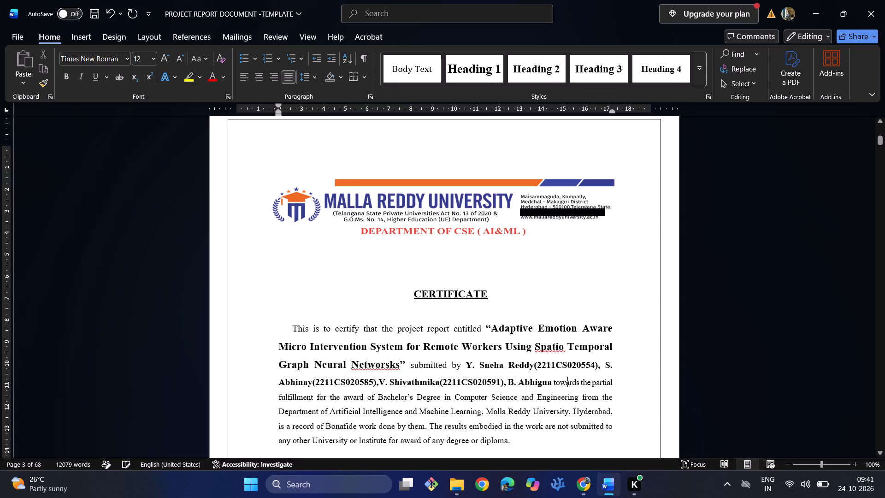
key(BackSpace)
key(BackSpace)
key(BackSpace)
key(BackSpace)
key(BackSpace)
key(BackSpace)
key(BackSpace)
key(BackSpace)
key(BackSpace)
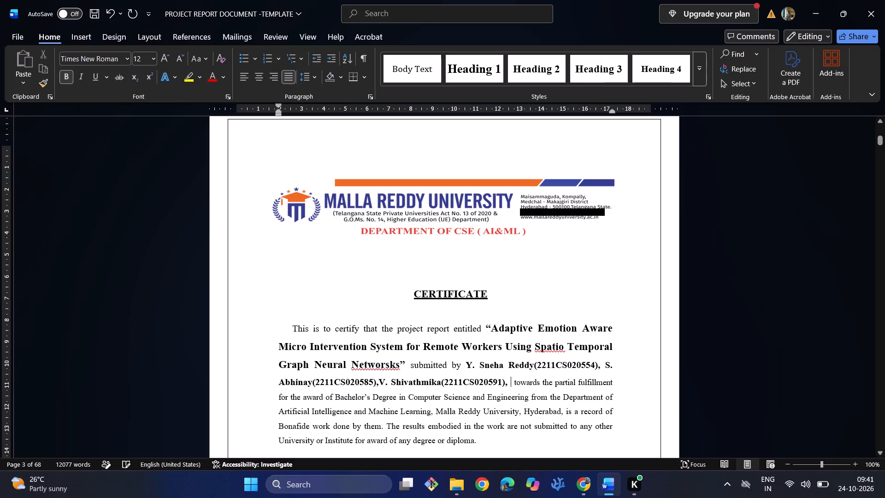
Replace the last three digits of the third student's roll number in the certificate to match the title pages.
click(501, 383)
key(BackSpace)
key(BackSpace)
key(BackSpace)
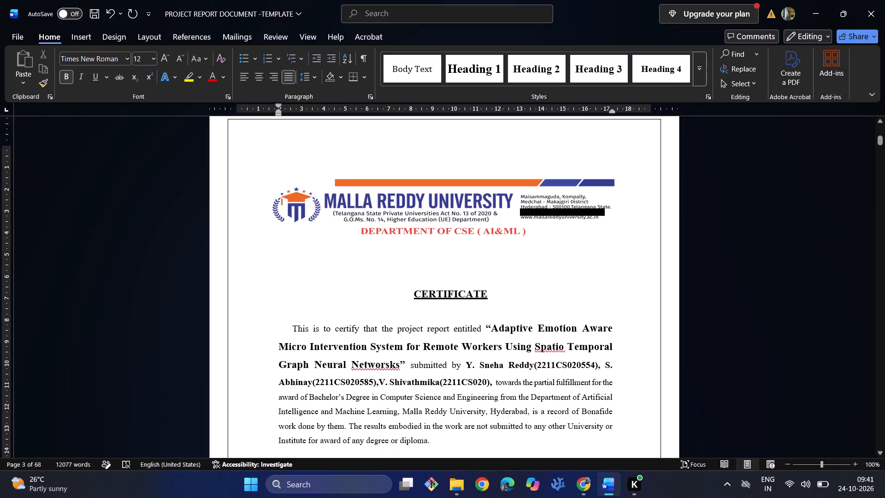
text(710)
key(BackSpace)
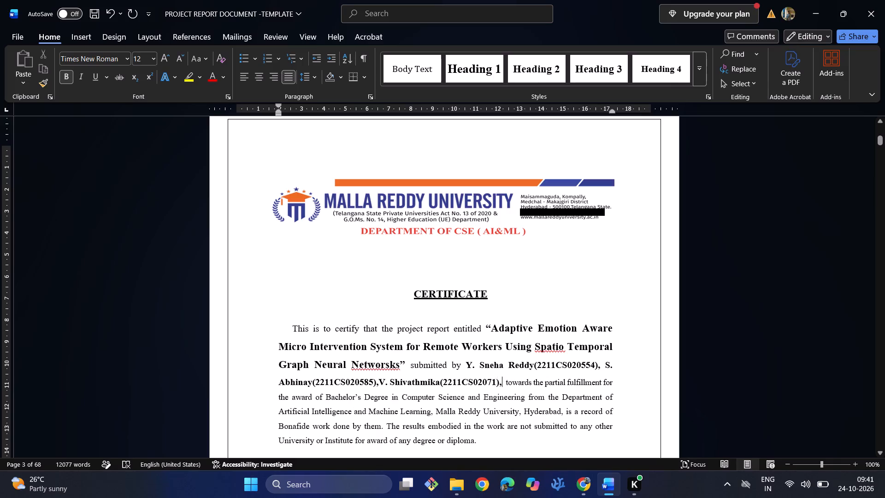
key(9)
Replace the third student's name in the certificate paragraph with the initial and name of the project's third student.
click(437, 384)
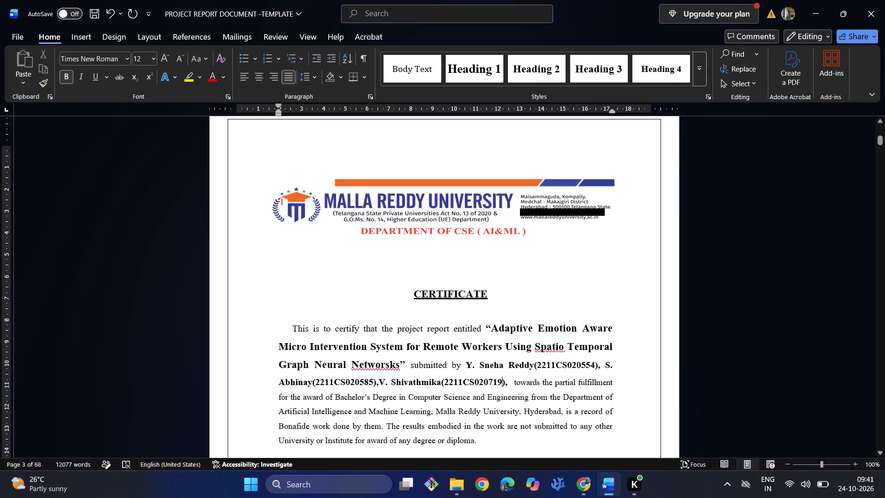
key(Right)
key(BackSpace)
key(BackSpace)
key(BackSpace)
key(BackSpace)
key(BackSpace)
key(BackSpace)
key(BackSpace)
key(BackSpace)
key(BackSpace)
key(BackSpace)
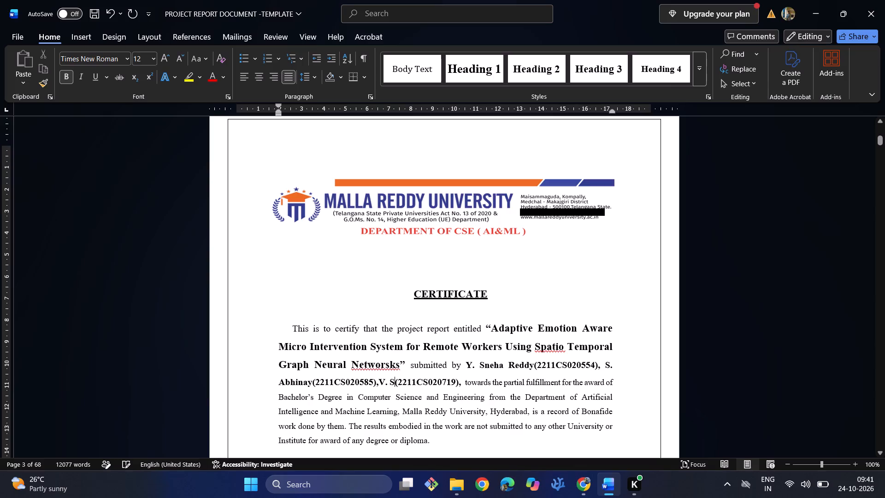
key(BackSpace)
key(BackSpace)
key(BackSpace)
key(BackSpace)
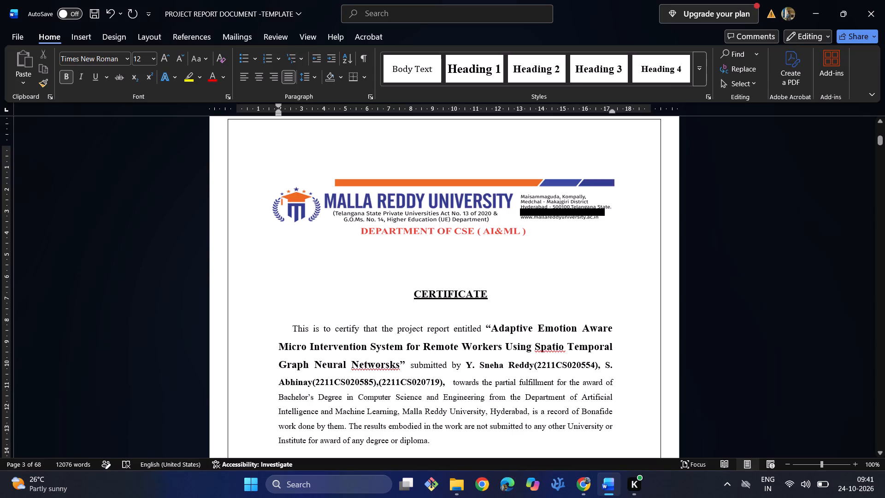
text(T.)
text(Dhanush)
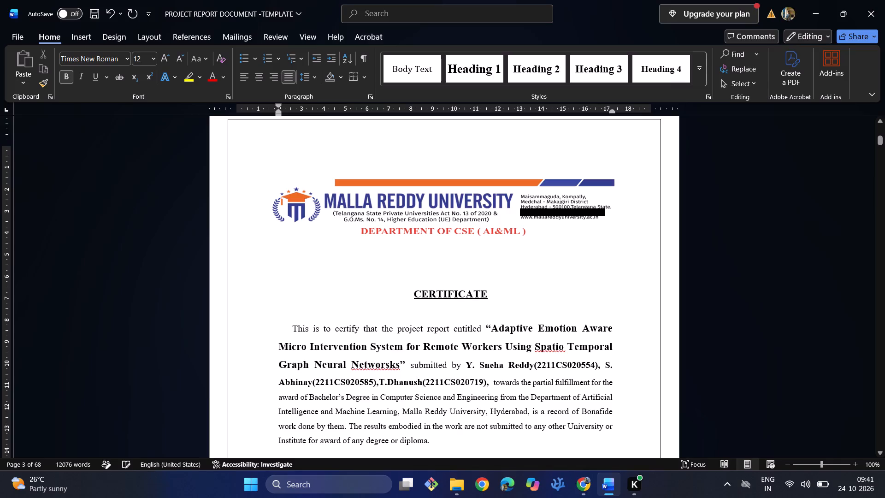
Replace the last three digits of the second student's roll number in the certificate to match the title pages.
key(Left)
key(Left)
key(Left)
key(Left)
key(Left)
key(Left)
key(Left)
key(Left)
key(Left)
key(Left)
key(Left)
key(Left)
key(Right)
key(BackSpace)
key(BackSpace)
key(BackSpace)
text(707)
Replace the second student's name in the certificate paragraph with the initial and name of the project's second student.
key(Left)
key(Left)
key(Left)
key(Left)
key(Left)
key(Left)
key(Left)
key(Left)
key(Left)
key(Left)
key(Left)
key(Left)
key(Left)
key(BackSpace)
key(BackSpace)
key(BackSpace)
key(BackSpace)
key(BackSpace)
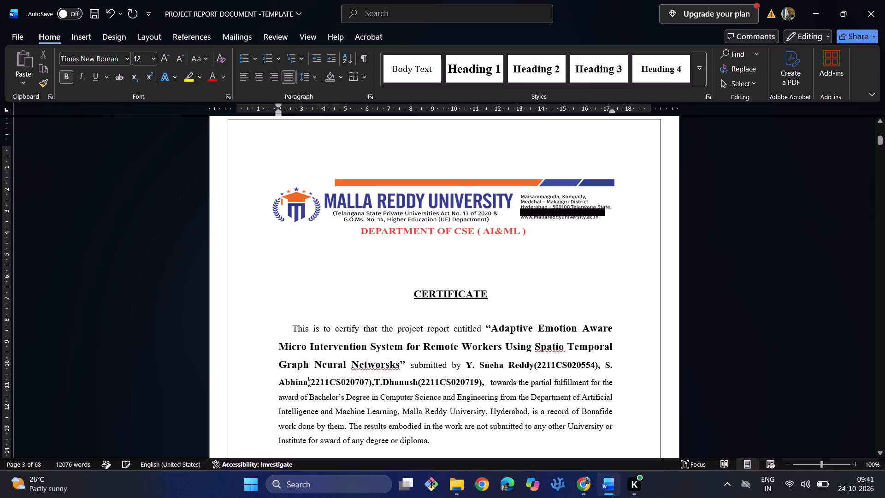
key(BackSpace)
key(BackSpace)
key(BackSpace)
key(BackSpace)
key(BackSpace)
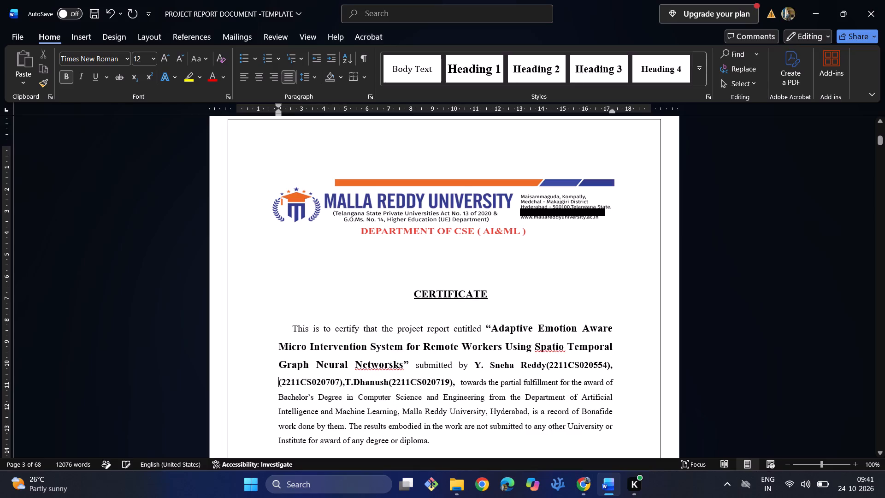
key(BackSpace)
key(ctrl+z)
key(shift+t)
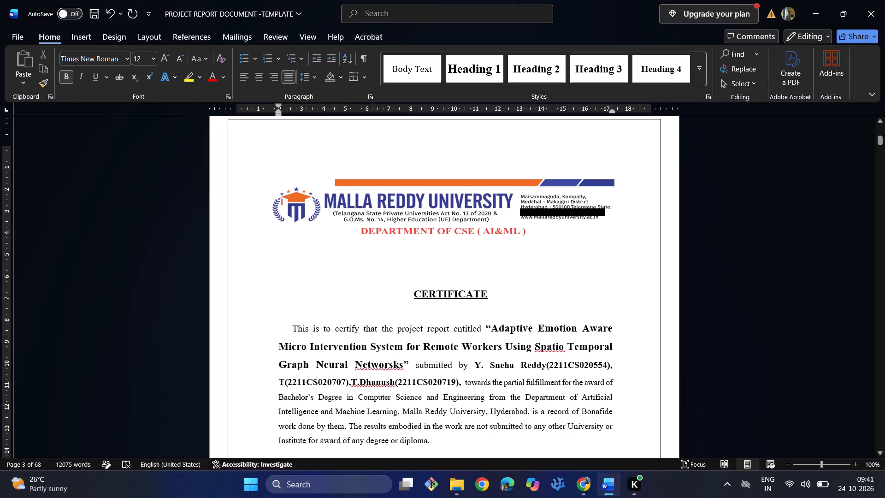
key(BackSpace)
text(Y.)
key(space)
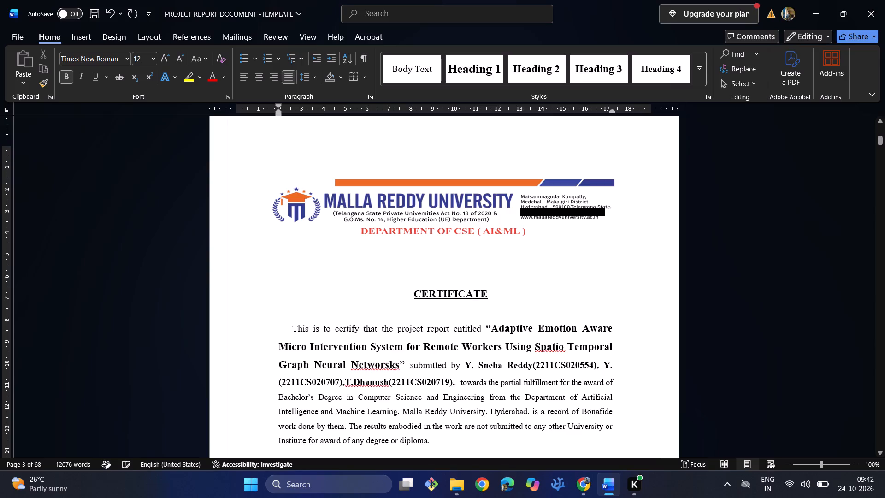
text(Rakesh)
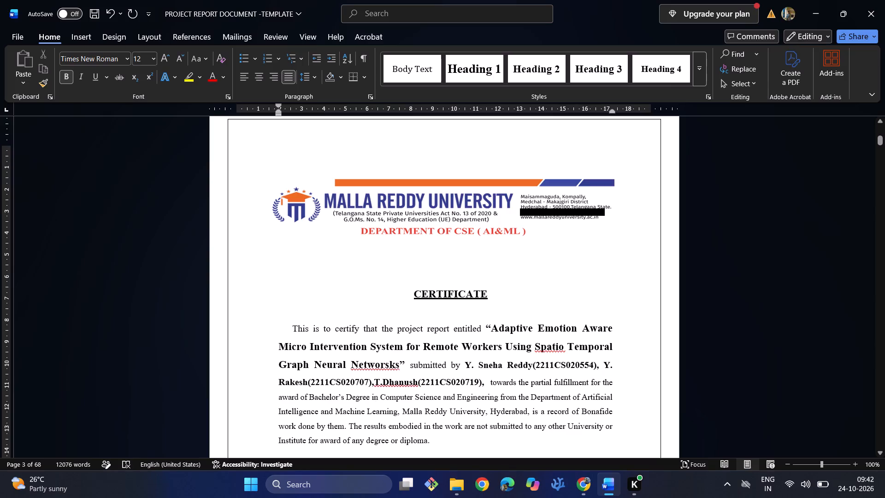
Replace the last three digits of the first student's roll number in the certificate to match the title pages.
click(594, 364)
key(BackSpace)
key(BackSpace)
key(BackSpace)
key(BackSpace)
key(BackSpace)
key(BackSpace)
key(BackSpace)
key(BackSpace)
key(BackSpace)
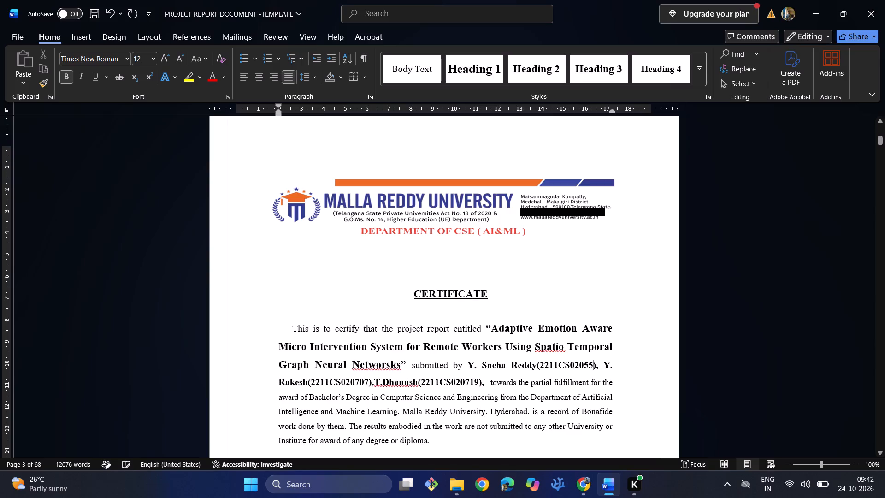
key(Right)
key(BackSpace)
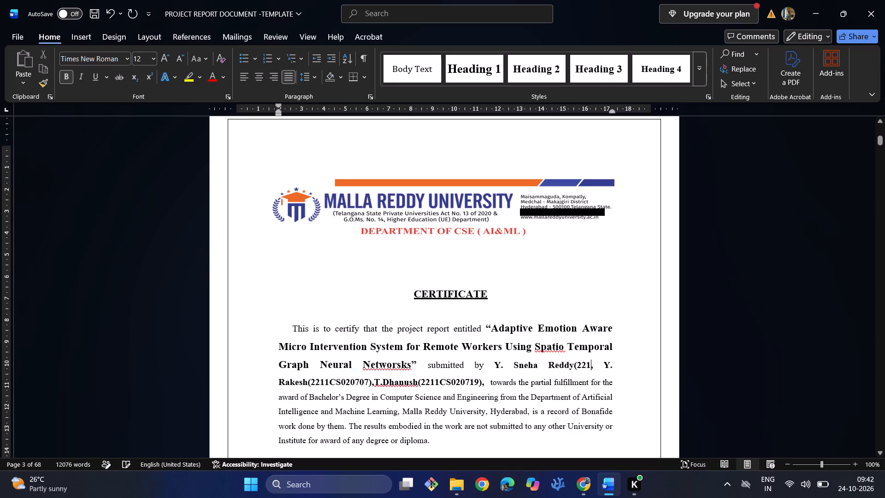
key(ctrl+z)
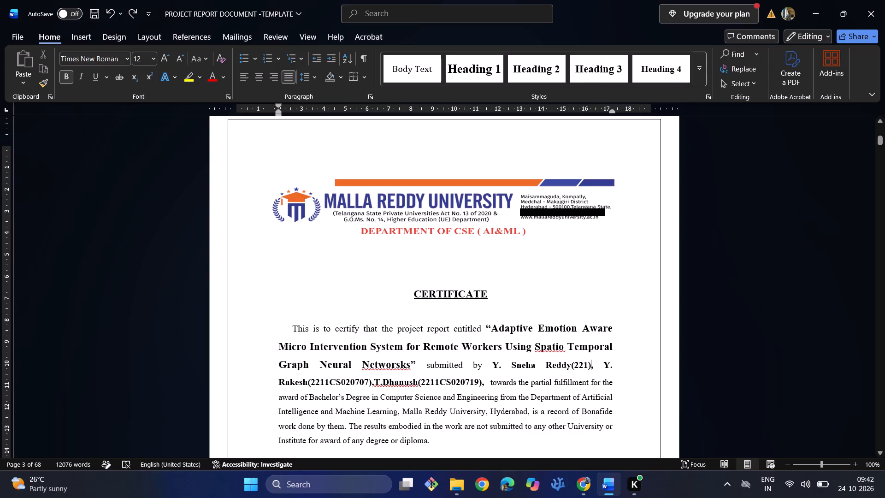
key(ctrl+z)
key(ctrl+z)
key(ctrl+z)
key(ctrl+z)
key(ctrl+z)
key(ctrl+z)
key(ctrl+z)
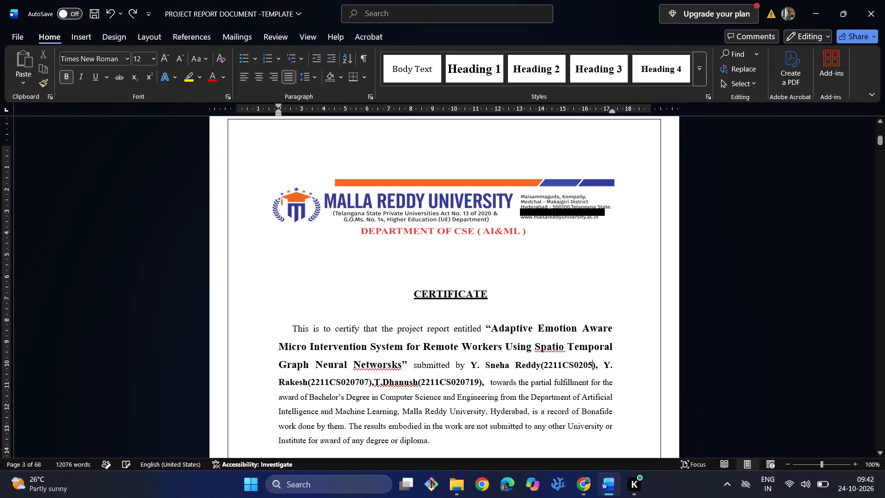
key(BackSpace)
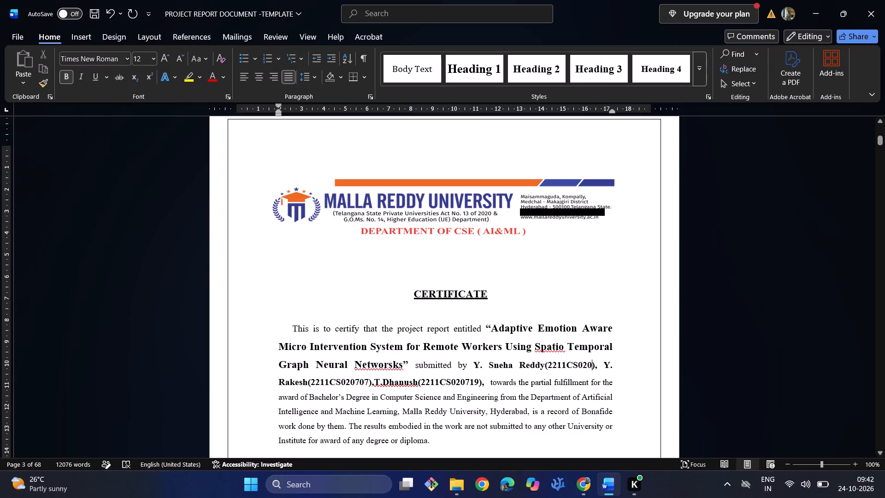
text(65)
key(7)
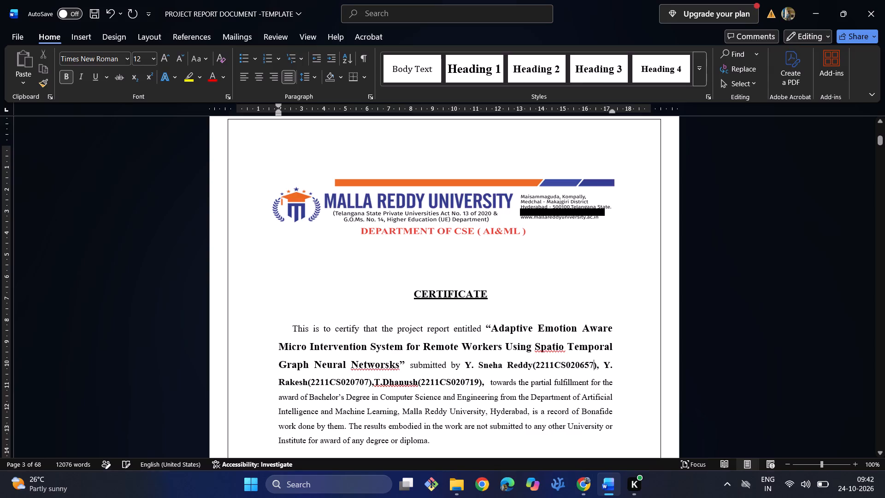
Replace the first student's name in the certificate with the project's first student, leaving two spaces before the bracketed roll number.
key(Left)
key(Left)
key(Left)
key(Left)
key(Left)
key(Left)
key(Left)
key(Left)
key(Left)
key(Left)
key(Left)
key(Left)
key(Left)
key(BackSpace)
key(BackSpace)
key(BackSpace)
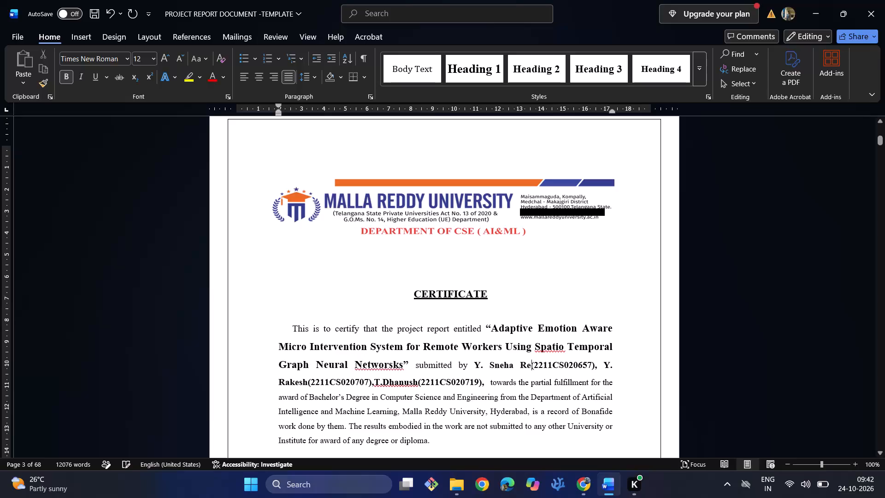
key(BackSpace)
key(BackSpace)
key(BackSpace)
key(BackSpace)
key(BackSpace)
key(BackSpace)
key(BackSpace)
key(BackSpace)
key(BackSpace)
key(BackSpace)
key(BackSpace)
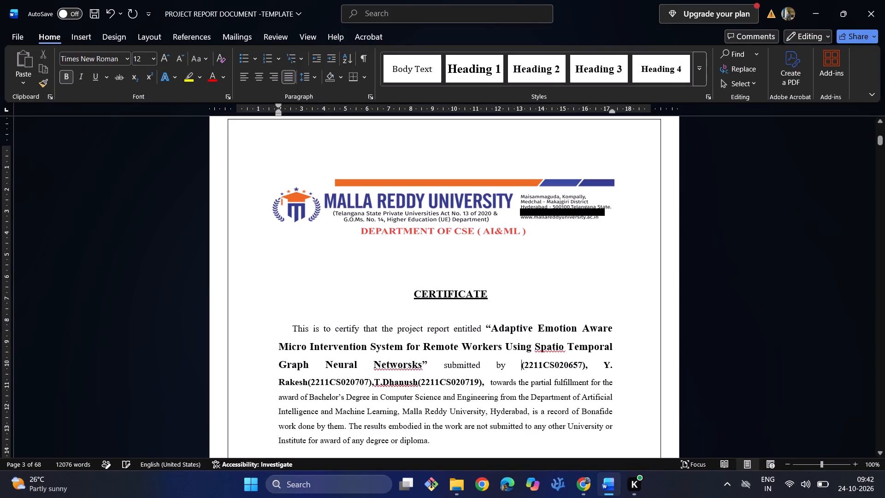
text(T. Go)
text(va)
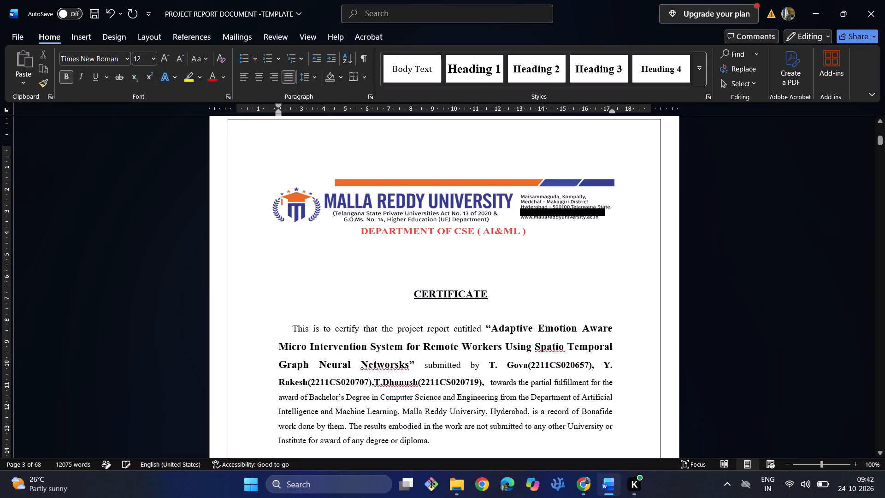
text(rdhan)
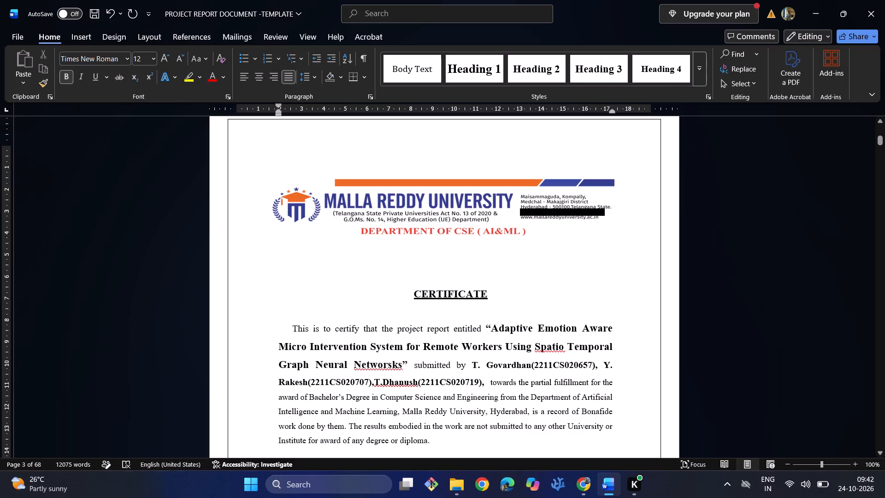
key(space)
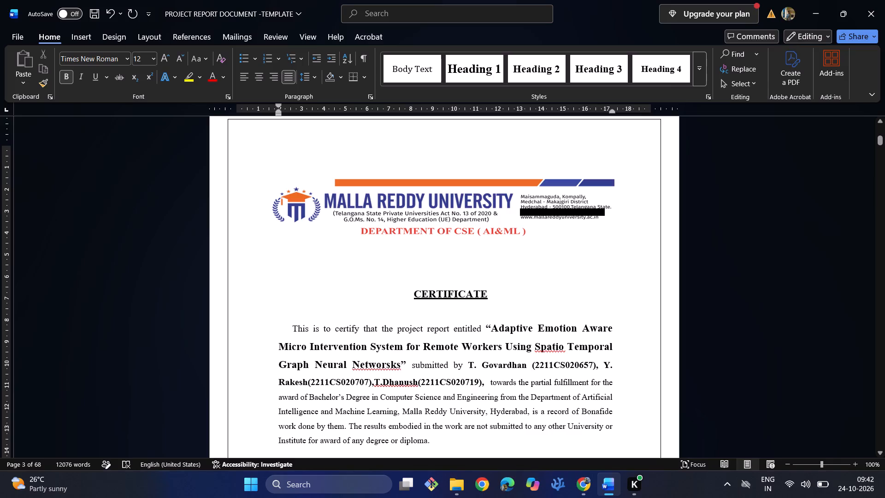
click(374, 381)
key(space)
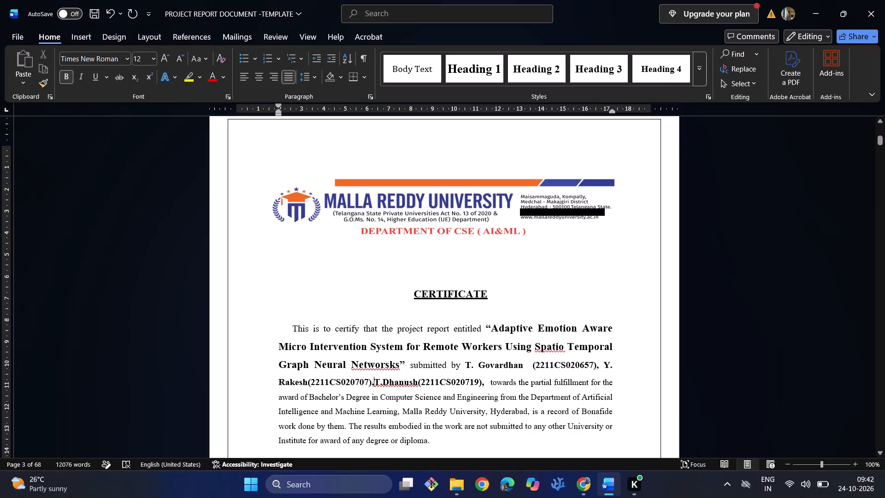
Correct the spelling of "Networsks" to "Networks" in the certificate's project title.
click(389, 366)
key(BackSpace)
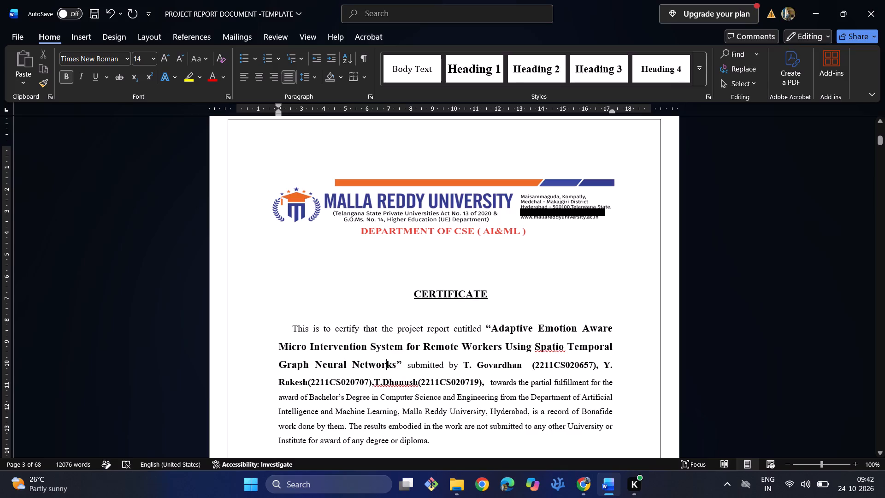
Add a space before the third student's initial and another between that student's name and bracketed roll number.
click(375, 382)
click(375, 382)
key(space)
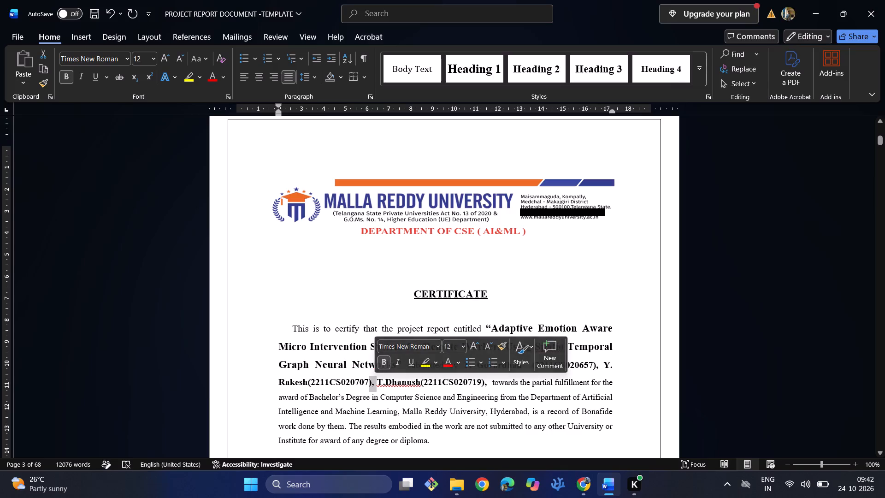
click(419, 382)
key(space)
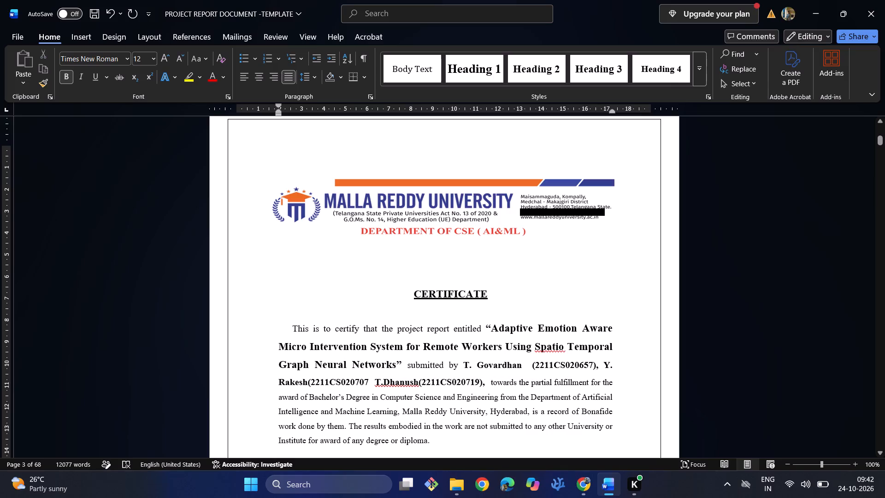
key(ctrl+z)
click(420, 385)
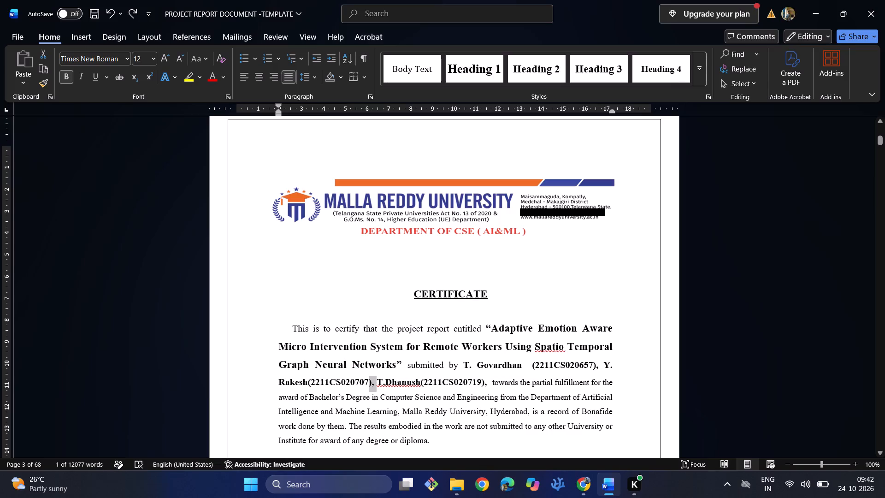
key(space)
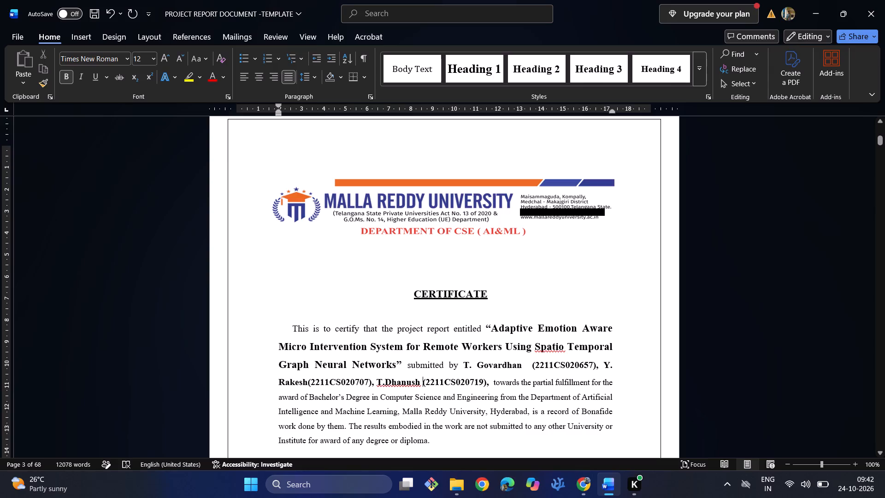
Remove the space after the first student's initial and add one after the third student's initial in the certificate.
click(477, 367)
key(BackSpace)
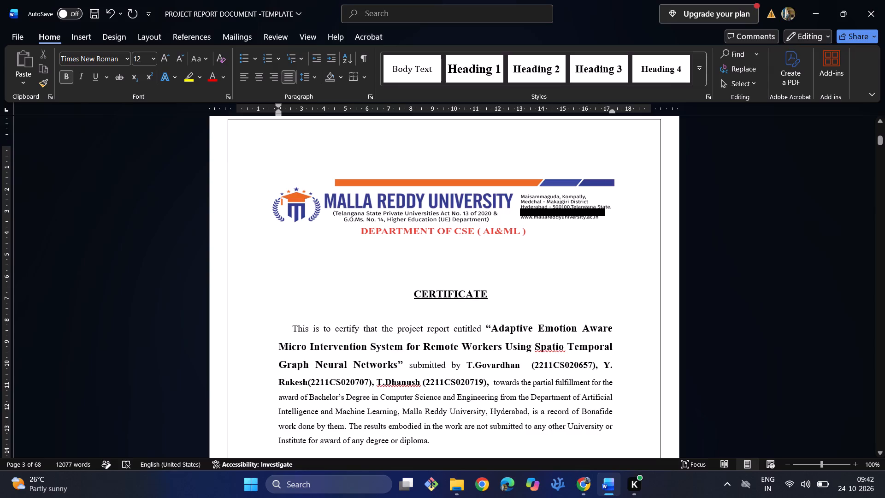
click(384, 382)
key(space)
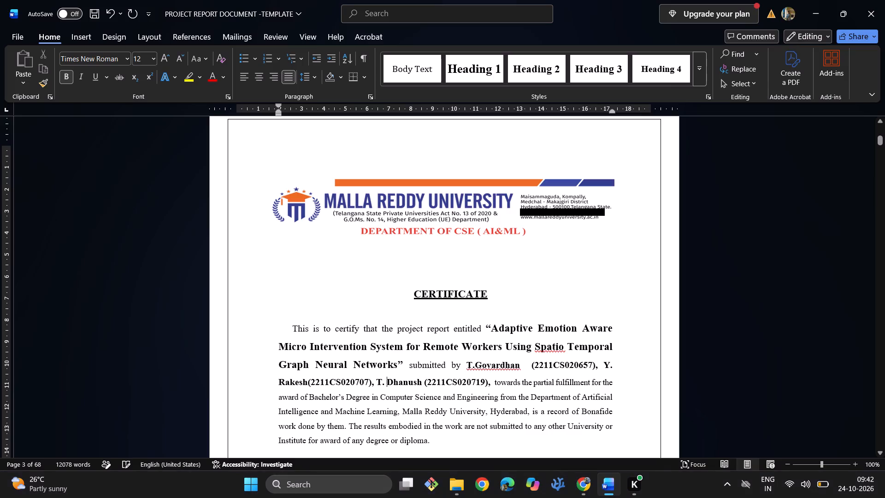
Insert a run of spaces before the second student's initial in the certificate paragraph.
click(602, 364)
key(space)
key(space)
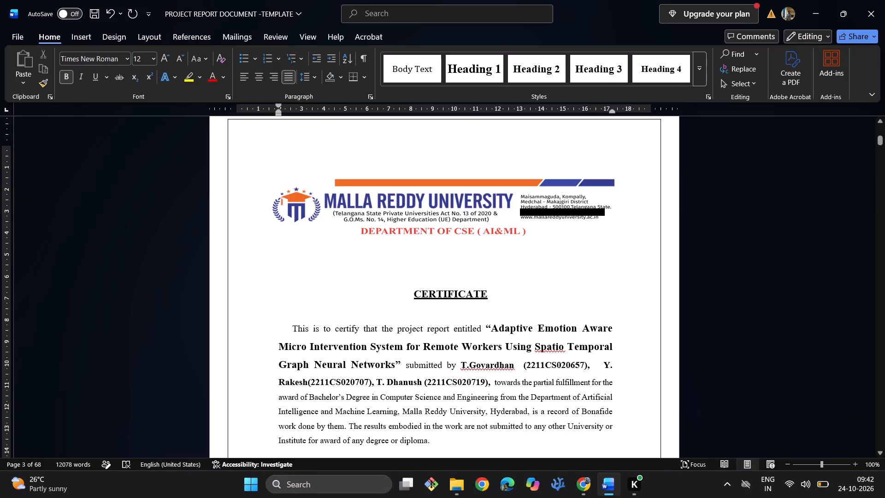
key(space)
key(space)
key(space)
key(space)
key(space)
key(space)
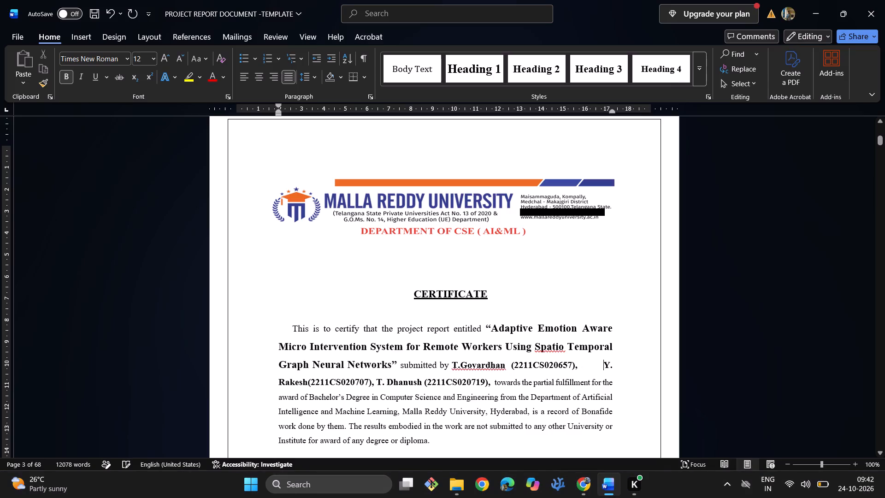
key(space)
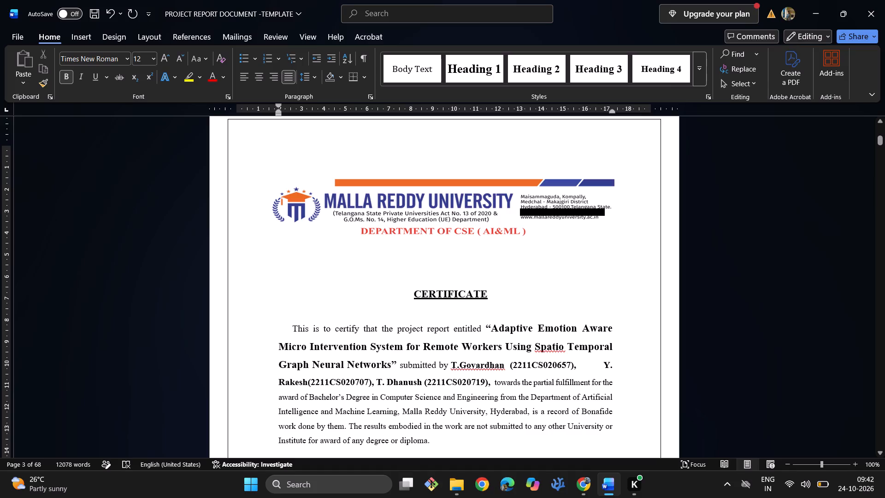
Add a space after the first student's initial in the certificate paragraph.
click(459, 365)
key(space)
key(space)
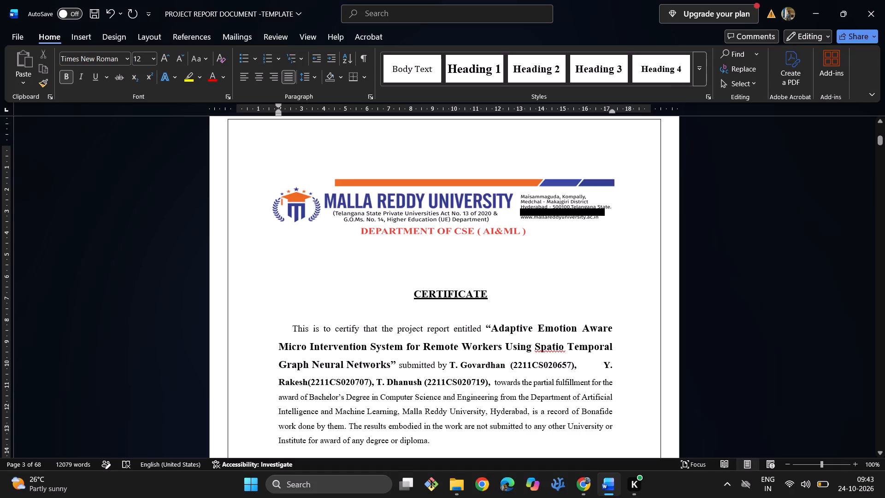
click(449, 366)
Remove all the spaces between the first student's roll number comma and the second student's initial, keeping the comma.
click(604, 365)
key(BackSpace)
key(BackSpace)
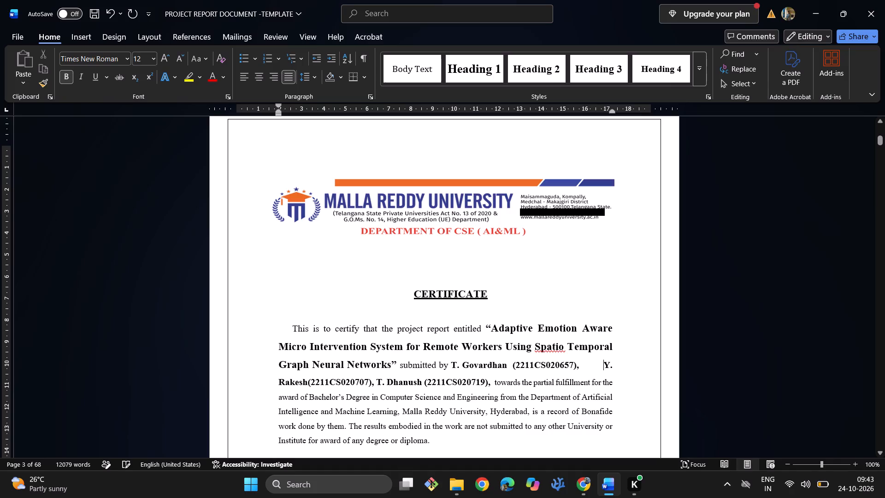
key(BackSpace)
key(BackSpace)
key(BackSpace)
key(BackSpace)
key(BackSpace)
key(BackSpace)
key(BackSpace)
key(BackSpace)
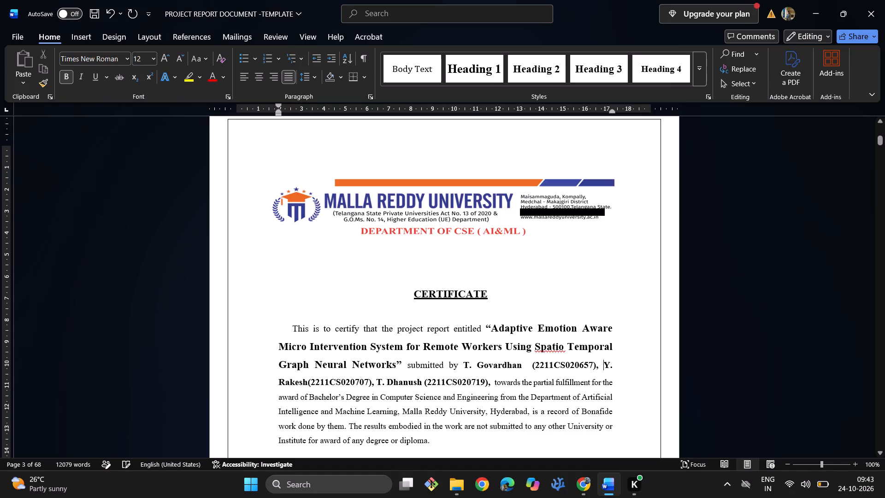
key(BackSpace)
key(BackSpace)
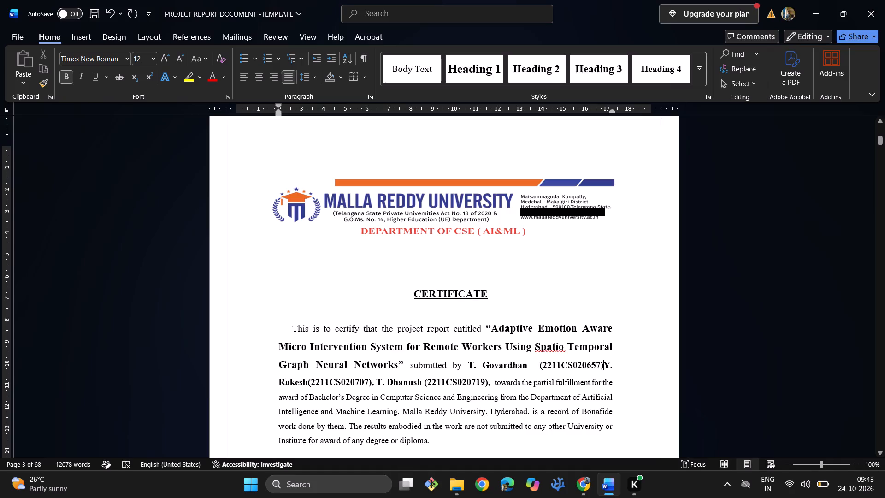
key(ctrl+z)
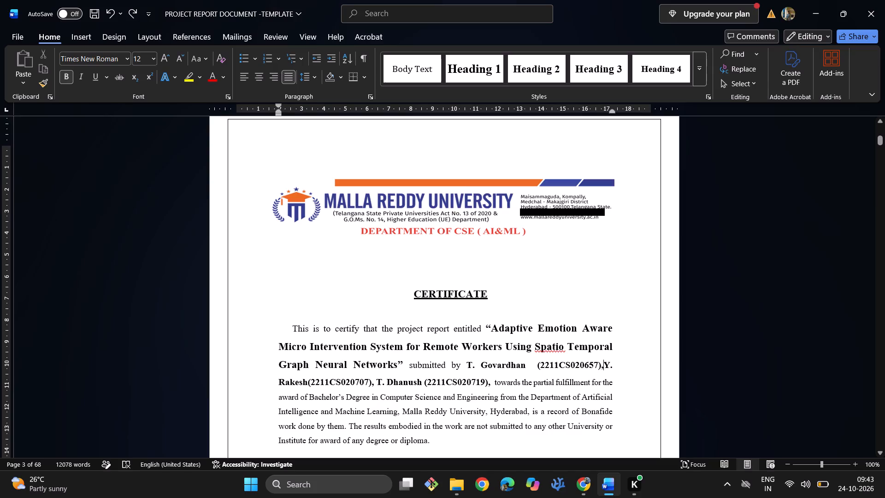
Replace the name under PROJECT GUIDE on the certificate with the project's own guide, using the title "Dr.".
scroll(437, 376, down, 1)
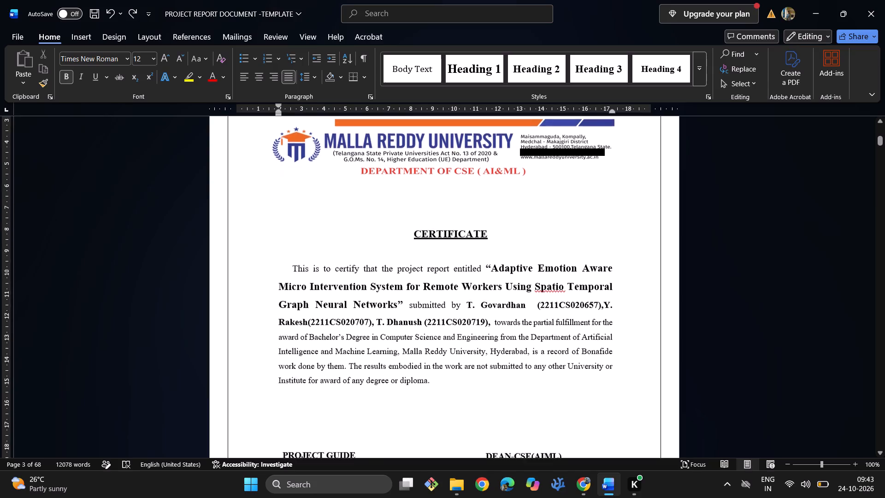
scroll(437, 376, down, 1)
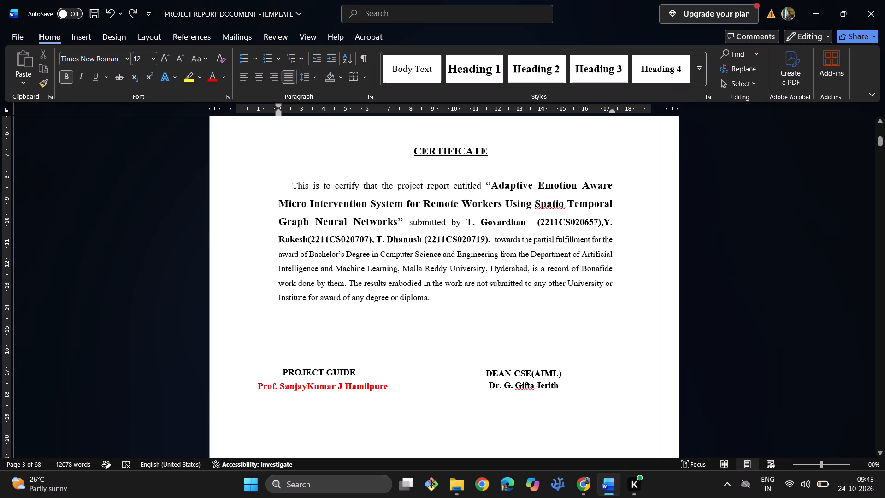
scroll(442, 268, down, 1)
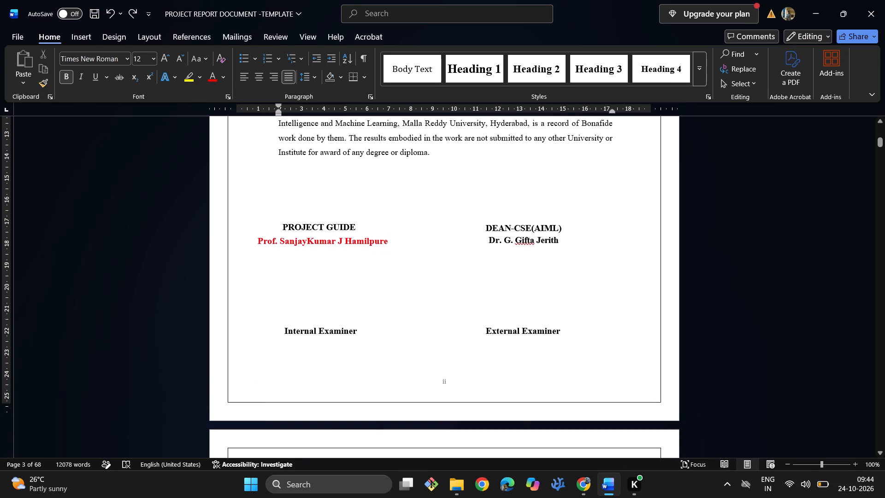
click(389, 236)
key(BackSpace)
key(BackSpace)
key(BackSpace)
key(BackSpace)
key(BackSpace)
key(BackSpace)
key(BackSpace)
key(BackSpace)
key(BackSpace)
key(BackSpace)
key(BackSpace)
key(BackSpace)
key(BackSpace)
key(BackSpace)
key(BackSpace)
key(BackSpace)
key(BackSpace)
key(BackSpace)
key(BackSpace)
key(BackSpace)
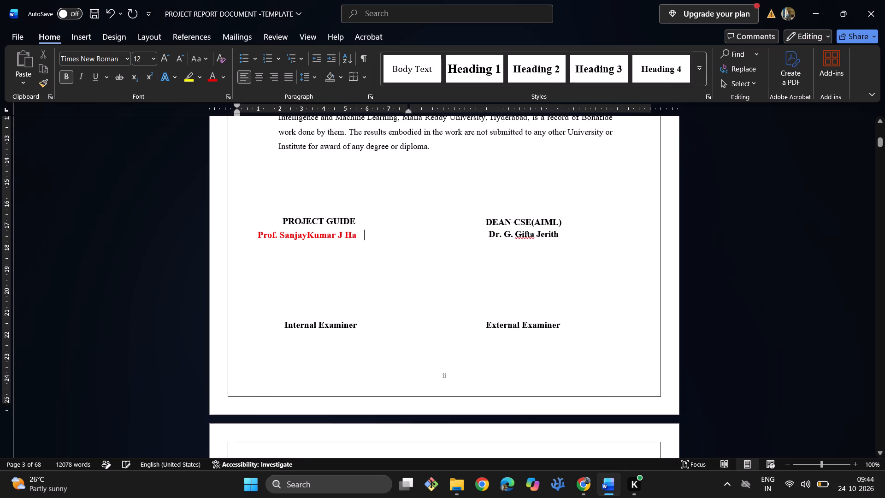
key(BackSpace)
key(BackSpace)
key(BackSpace)
key(BackSpace)
key(BackSpace)
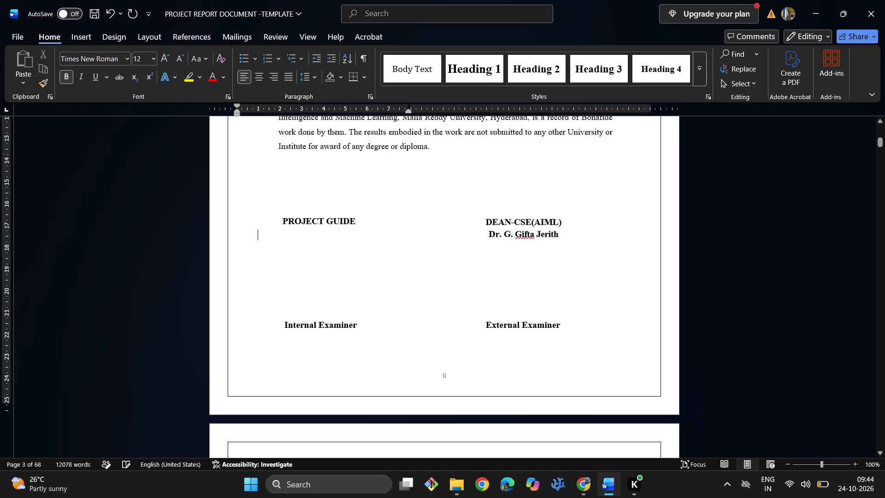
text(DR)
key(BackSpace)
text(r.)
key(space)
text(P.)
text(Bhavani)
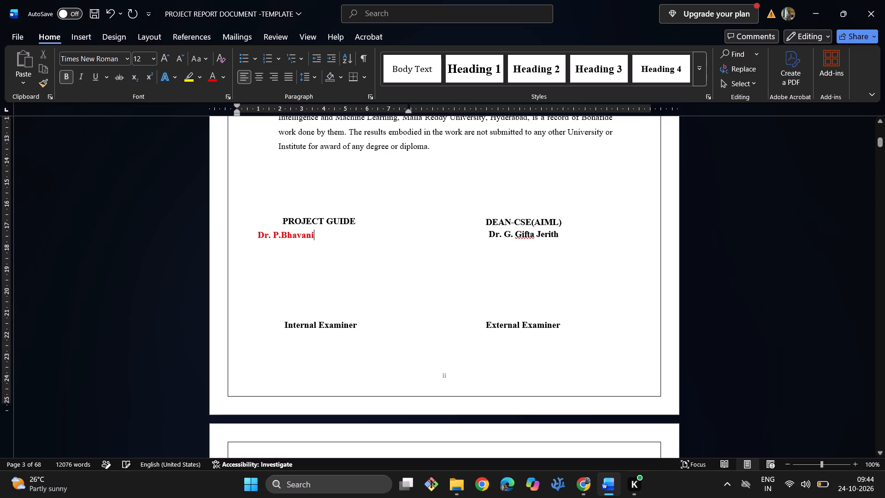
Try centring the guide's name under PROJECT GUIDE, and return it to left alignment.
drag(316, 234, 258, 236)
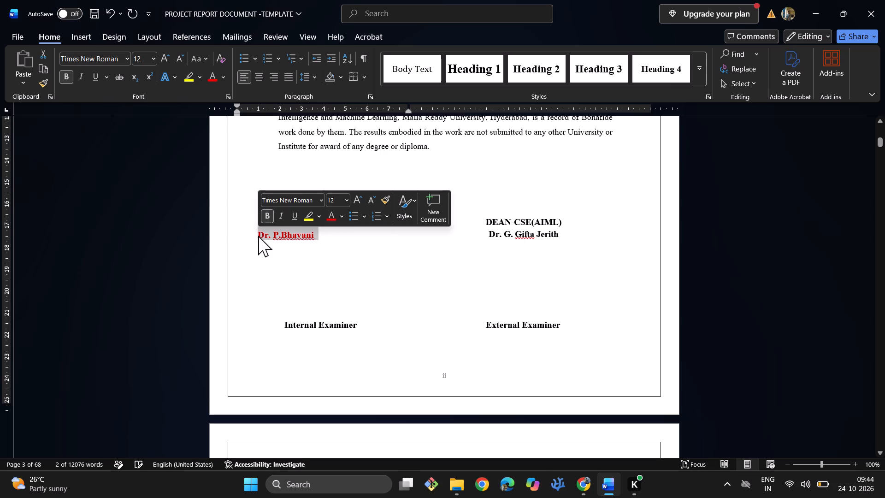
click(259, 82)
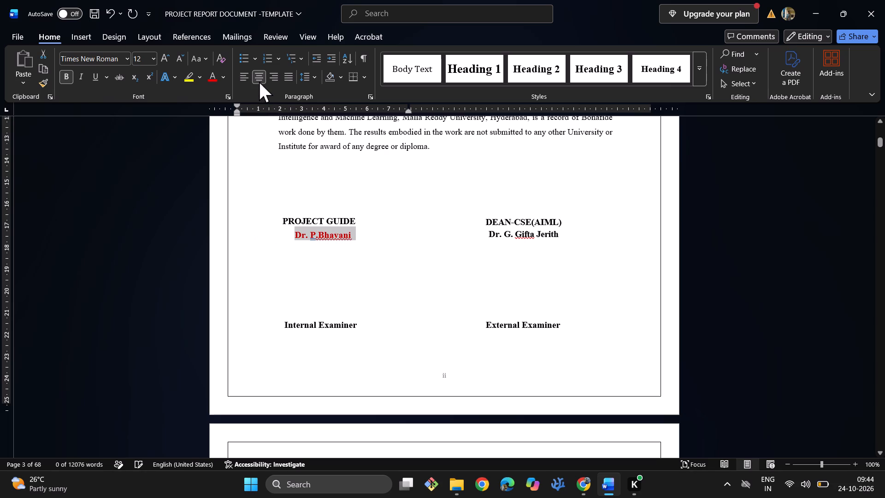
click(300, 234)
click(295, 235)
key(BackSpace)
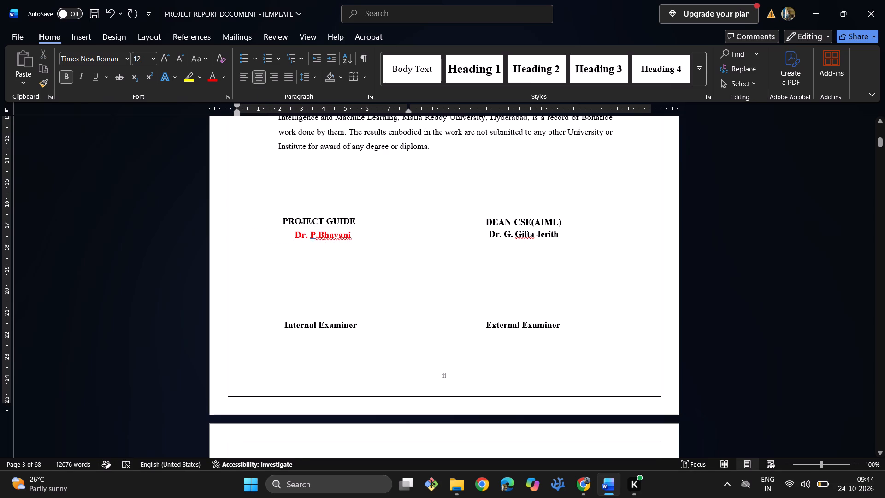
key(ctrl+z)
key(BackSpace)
Indent the guide's name with leading spaces so that it lines up beneath the PROJECT GUIDE heading.
key(space)
key(space)
key(space)
key(space)
key(space)
key(space)
key(space)
key(space)
key(space)
key(space)
key(space)
key(space)
key(space)
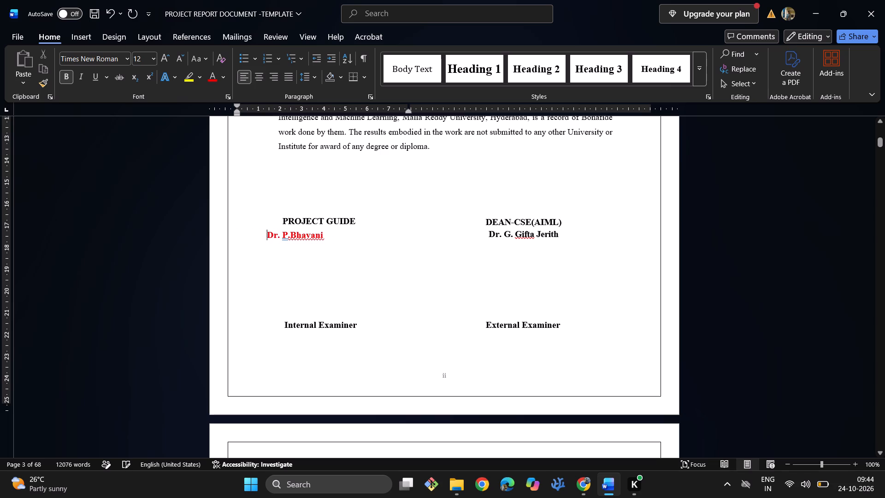
key(space)
key(space)
key(space)
key(space)
key(space)
key(space)
key(space)
key(space)
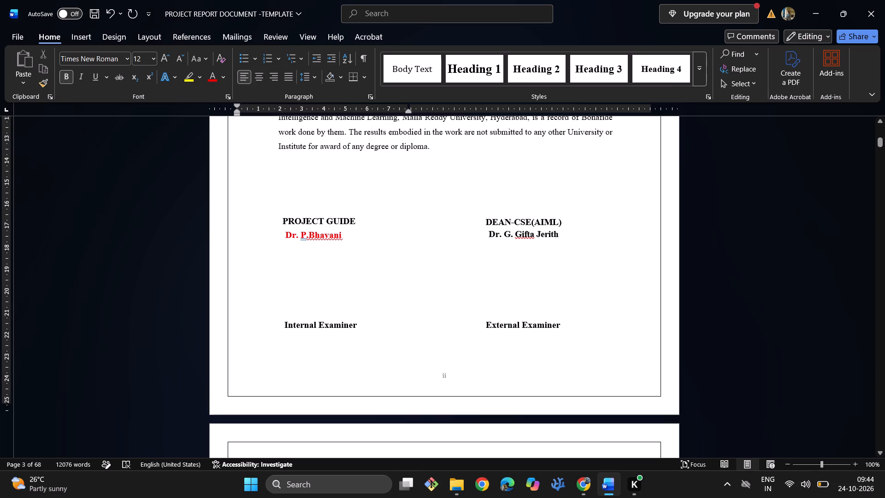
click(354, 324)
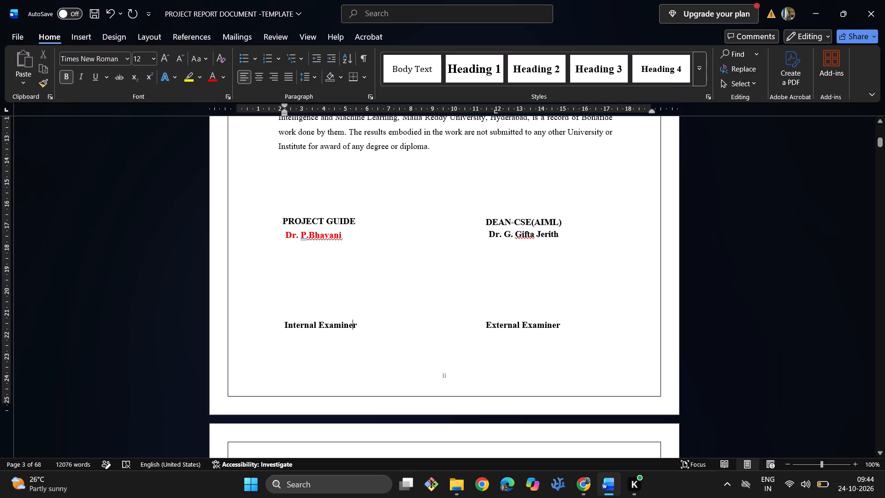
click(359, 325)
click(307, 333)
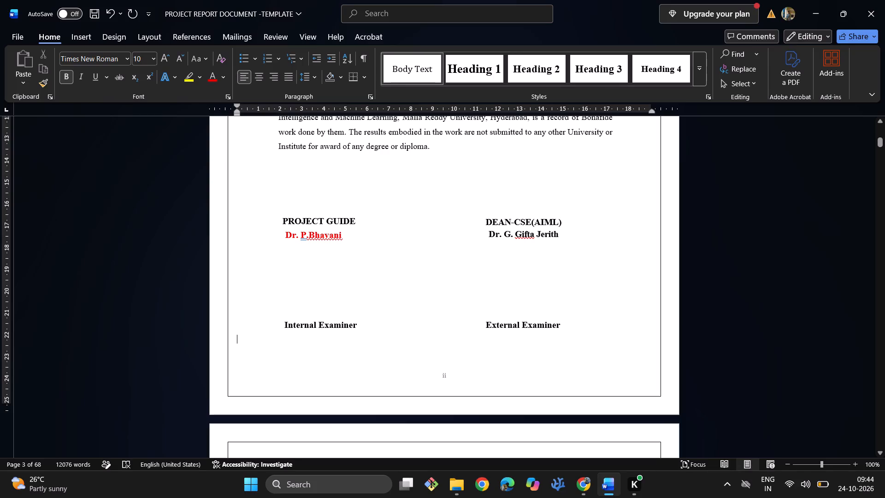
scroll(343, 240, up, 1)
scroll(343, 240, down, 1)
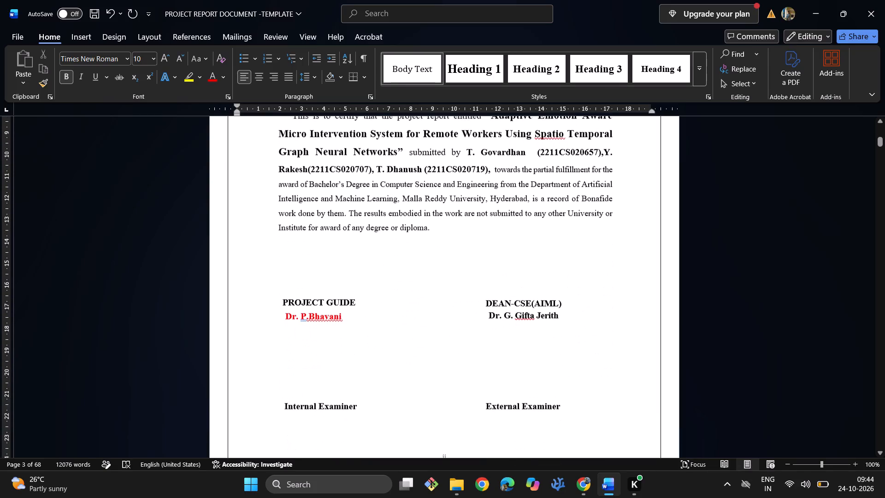
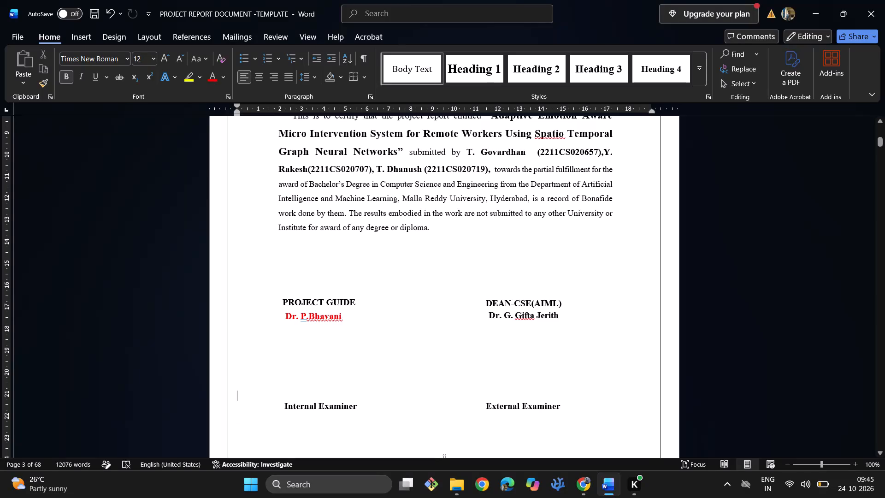
Add the internal examiner's name with the title "Dr." beneath Internal Examiner on the certificate, indented with leading spaces to line up with the heading.
scroll(311, 395, down, 1)
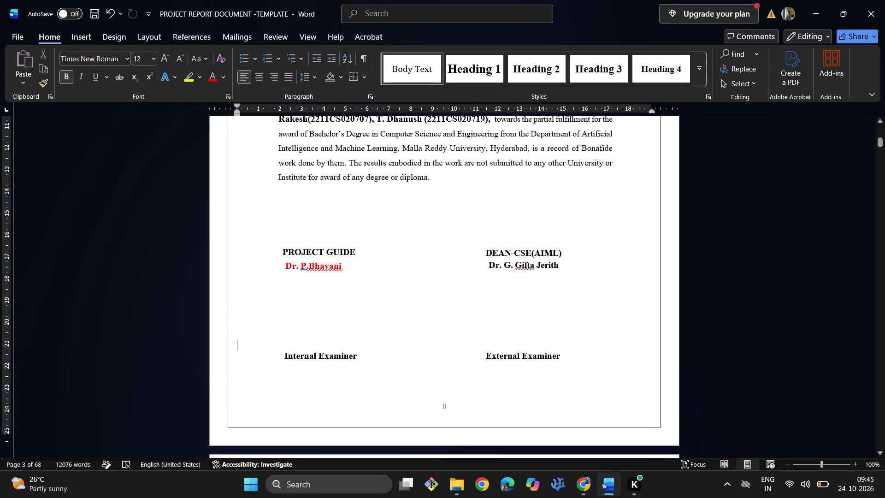
click(312, 368)
key(space)
key(space)
key(space)
key(space)
key(space)
key(space)
key(space)
key(space)
key(space)
key(space)
key(space)
key(space)
key(space)
key(space)
key(space)
key(space)
key(space)
key(space)
key(space)
key(space)
key(space)
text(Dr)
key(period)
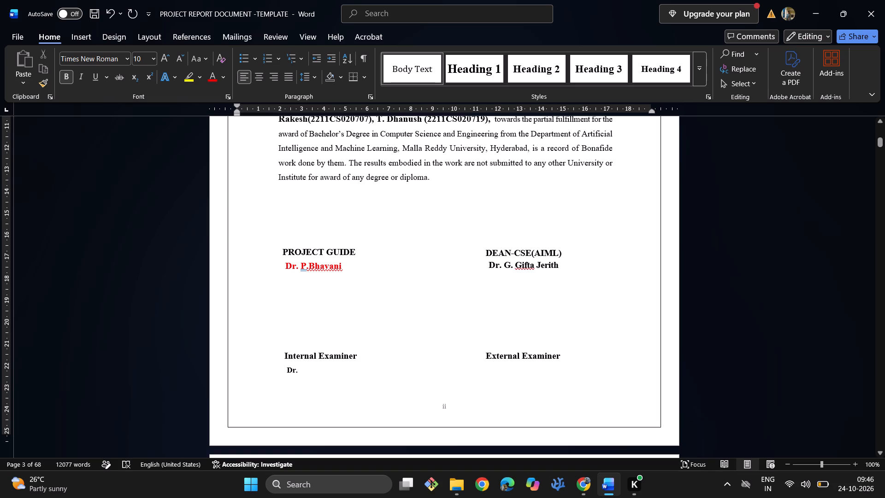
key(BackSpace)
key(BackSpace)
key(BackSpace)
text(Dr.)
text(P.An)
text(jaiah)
Set the internal examiner's name to font size 12, keeping it bold.
drag(333, 369, 287, 371)
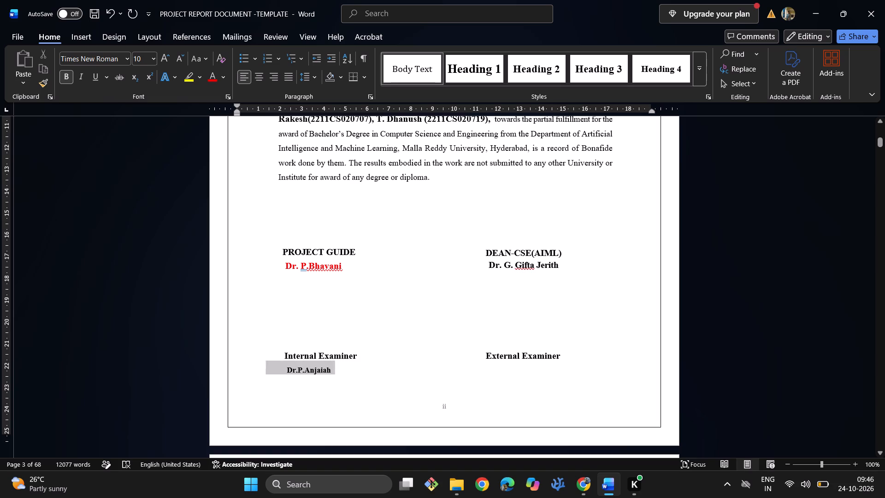
drag(287, 371, 289, 373)
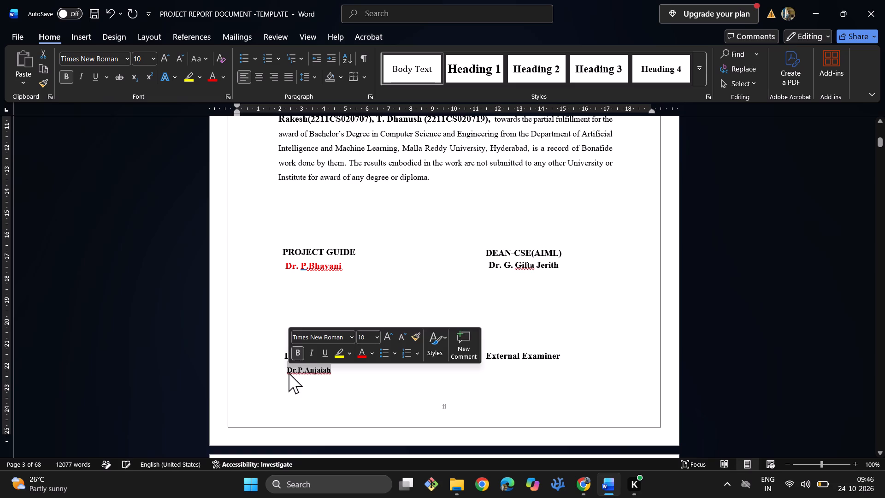
click(380, 340)
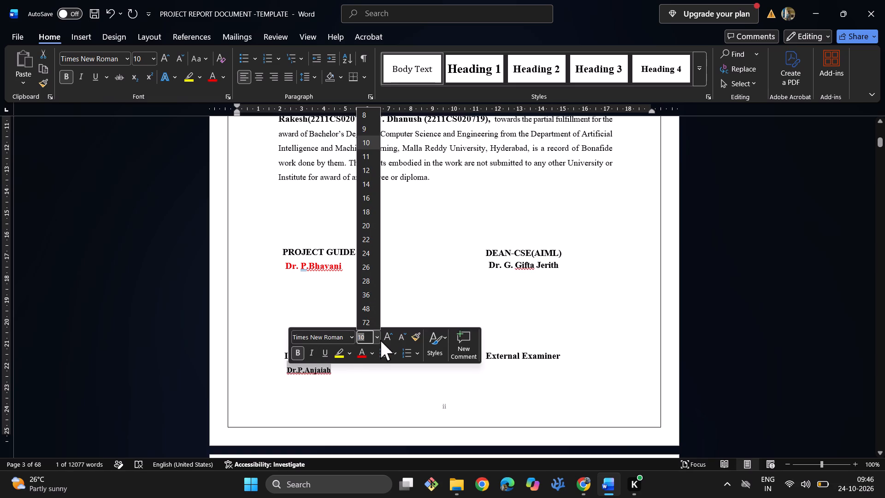
click(369, 172)
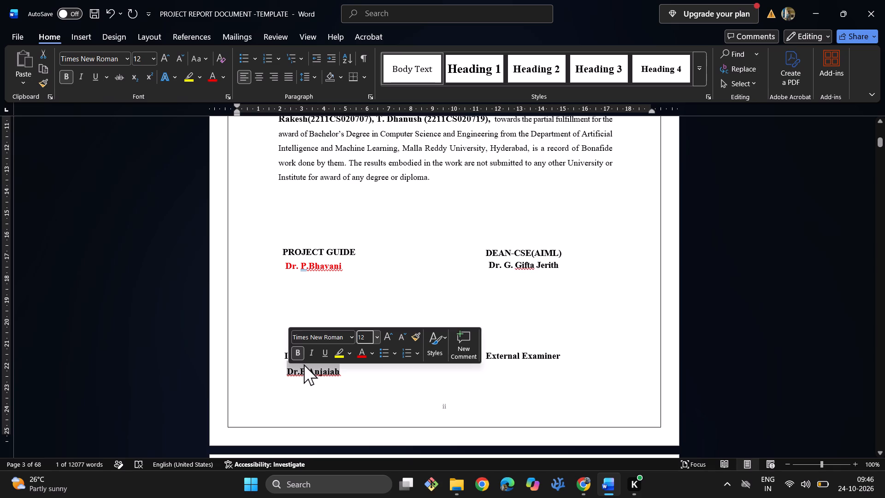
click(296, 355)
click(296, 355)
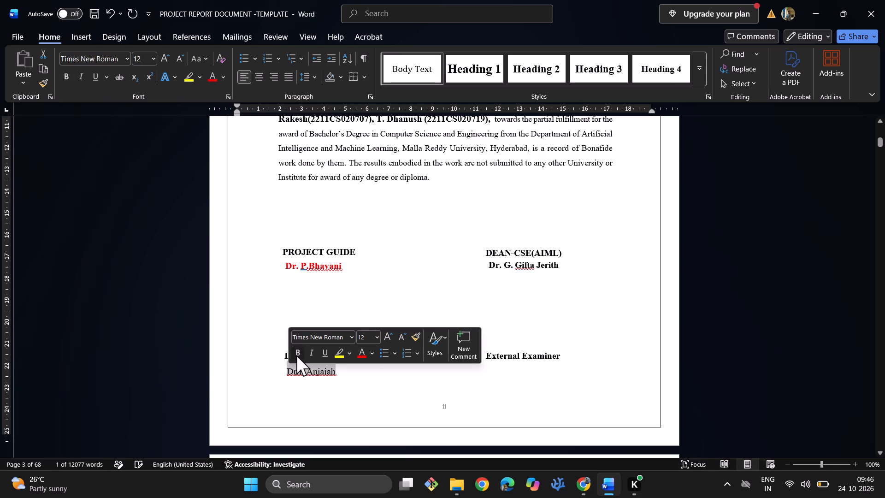
click(365, 416)
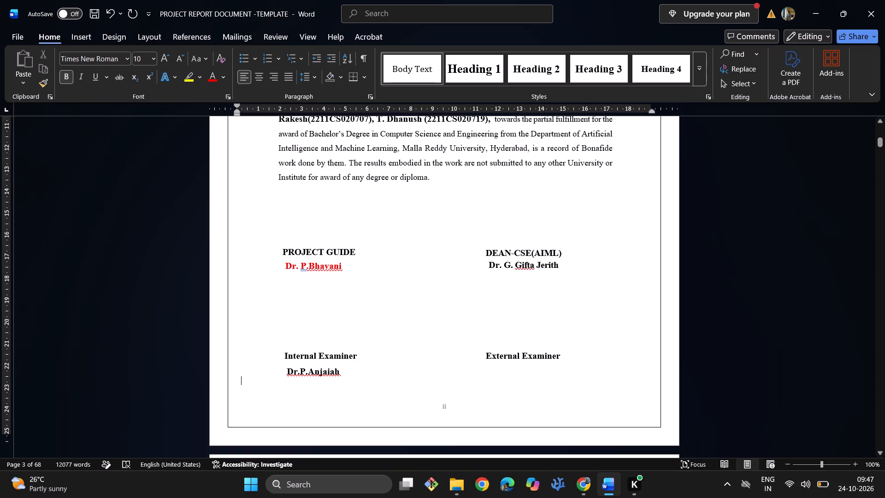
click(325, 372)
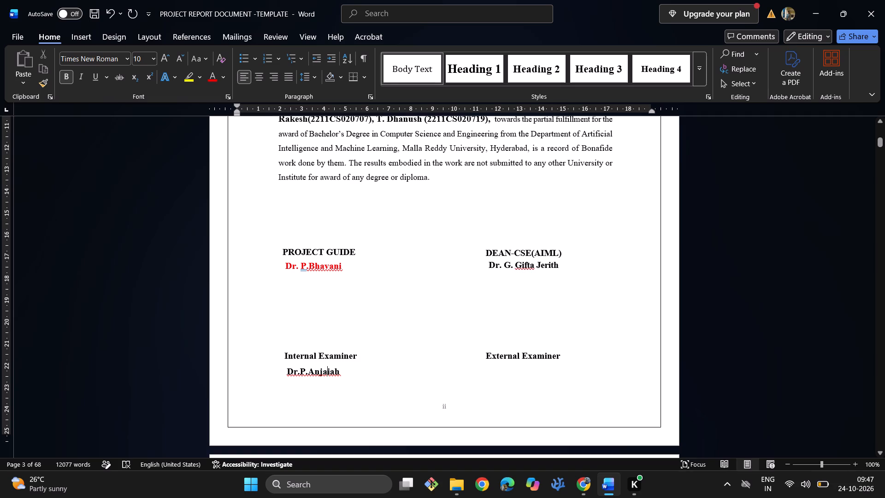
click(333, 374)
Shift the External Examiner heading on the certificate slightly right by inserting two spaces before it.
click(485, 357)
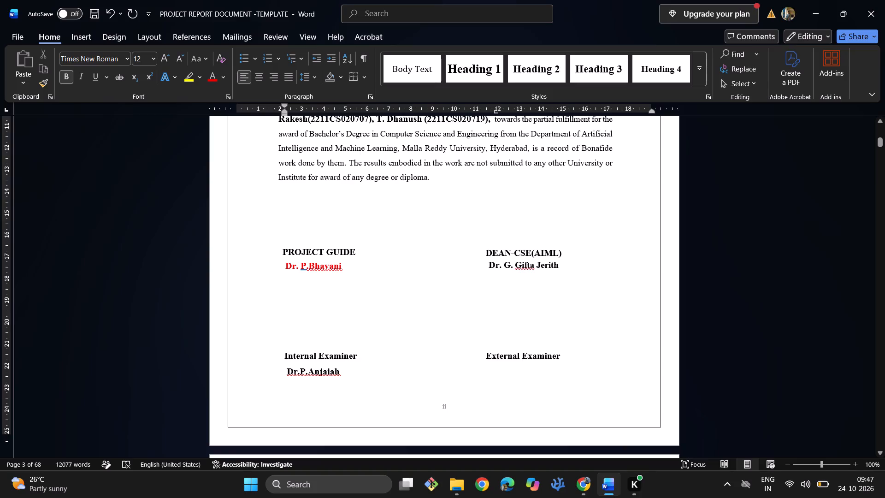
key(space)
key(space)
Delete "or diploma" from the end of the certificate paragraph, keeping the full stop.
scroll(440, 259, up, 1)
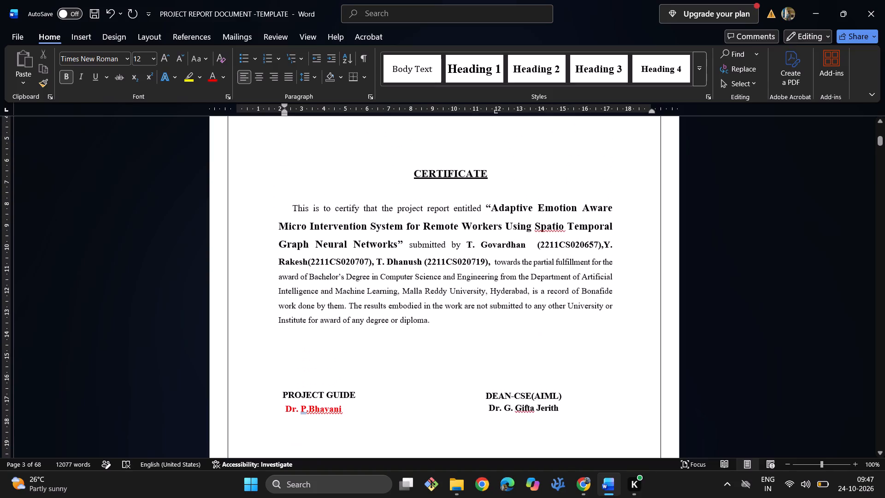
scroll(450, 294, up, 1)
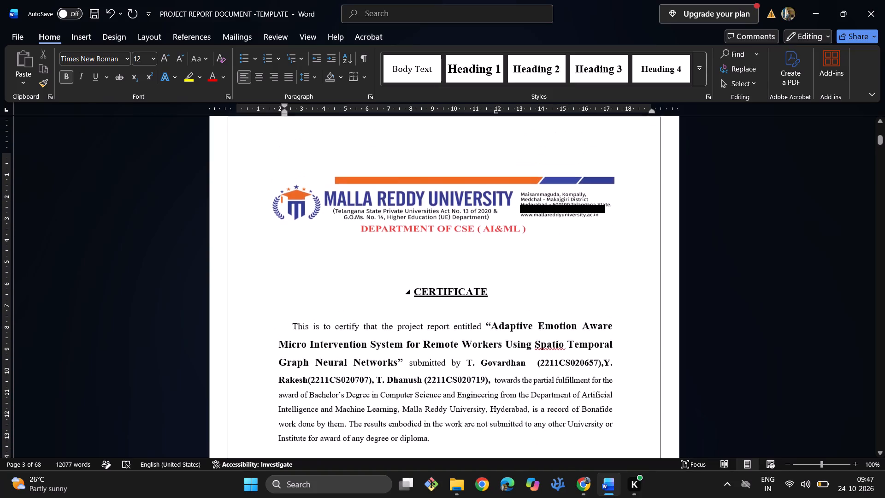
scroll(450, 294, down, 1)
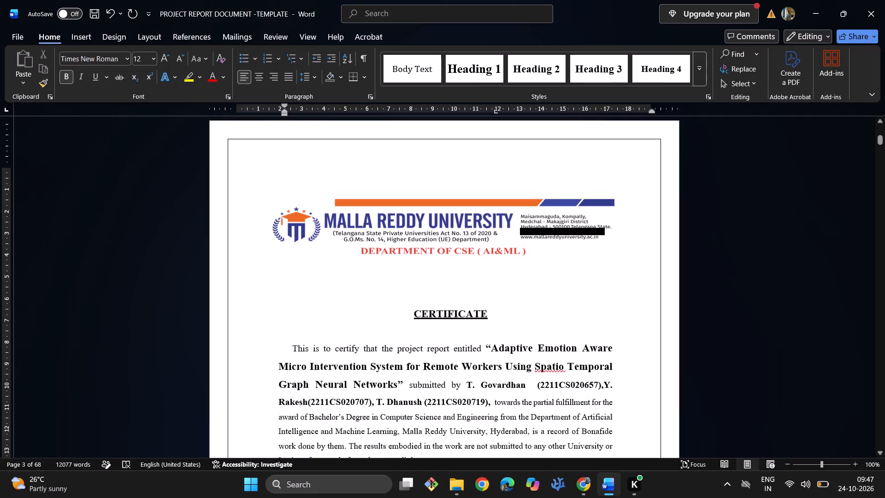
scroll(450, 294, down, 1)
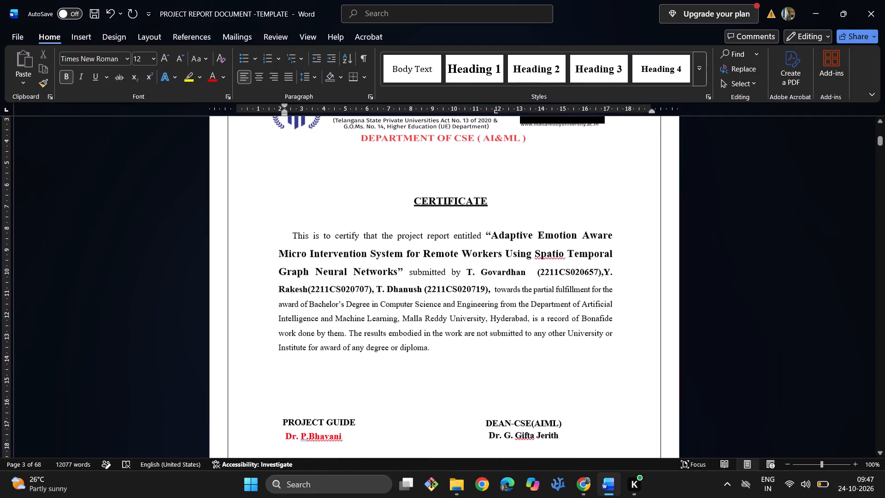
scroll(450, 294, down, 1)
scroll(442, 351, down, 1)
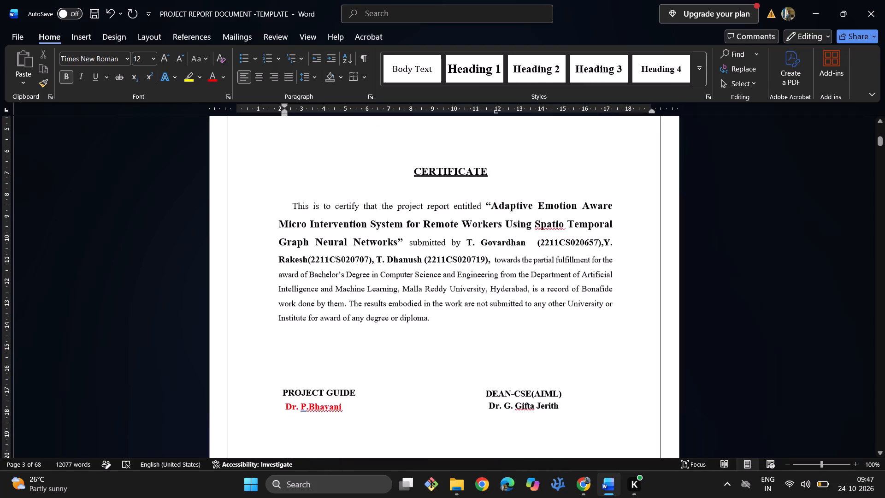
scroll(442, 351, down, 1)
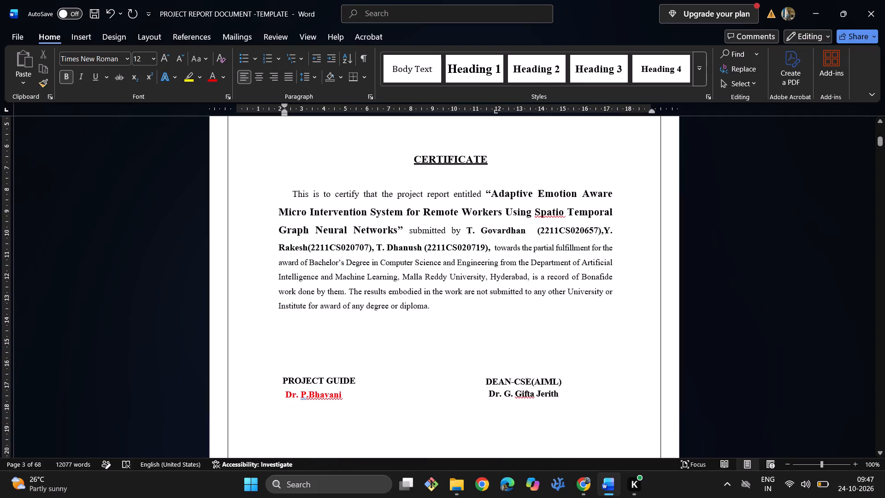
click(426, 305)
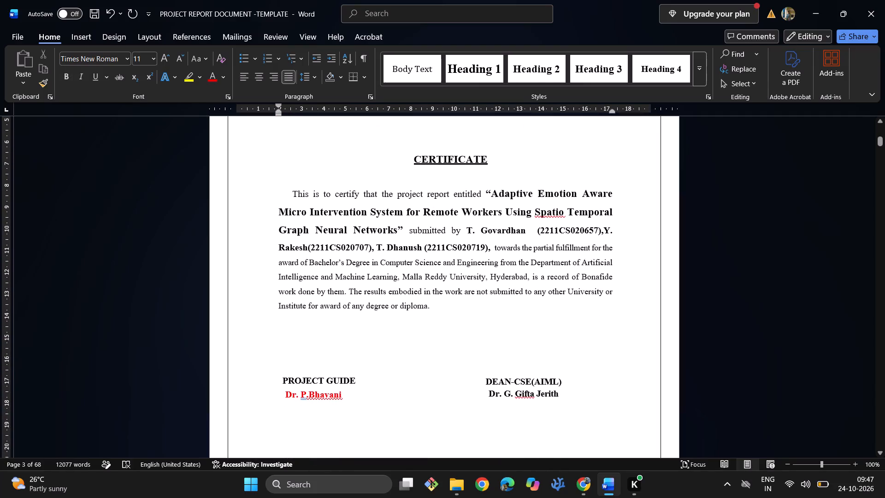
key(BackSpace)
key(BackSpace)
key(BackSpace)
key(BackSpace)
key(BackSpace)
key(BackSpace)
key(BackSpace)
key(BackSpace)
key(BackSpace)
key(BackSpace)
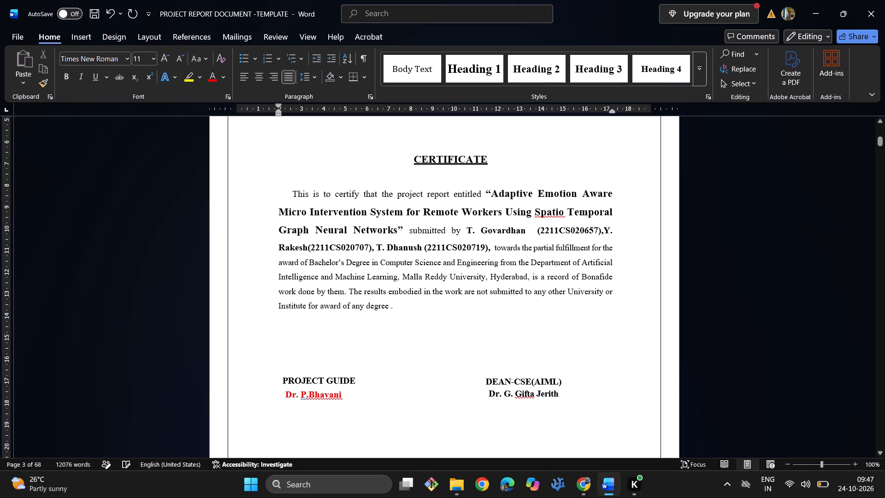
Replace the brain tumor project title in the Declaration with the title copied from the certificate, keeping the surrounding quotation marks.
scroll(426, 305, down, 3)
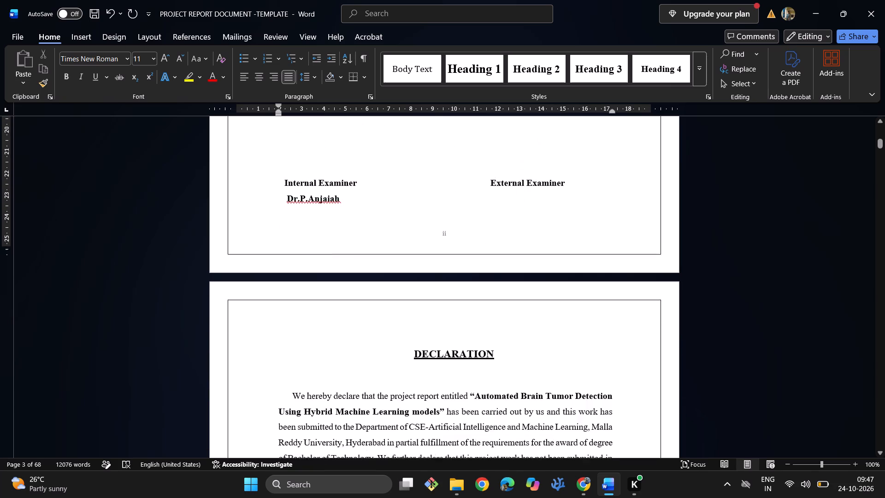
scroll(426, 305, down, 2)
scroll(426, 305, up, 1)
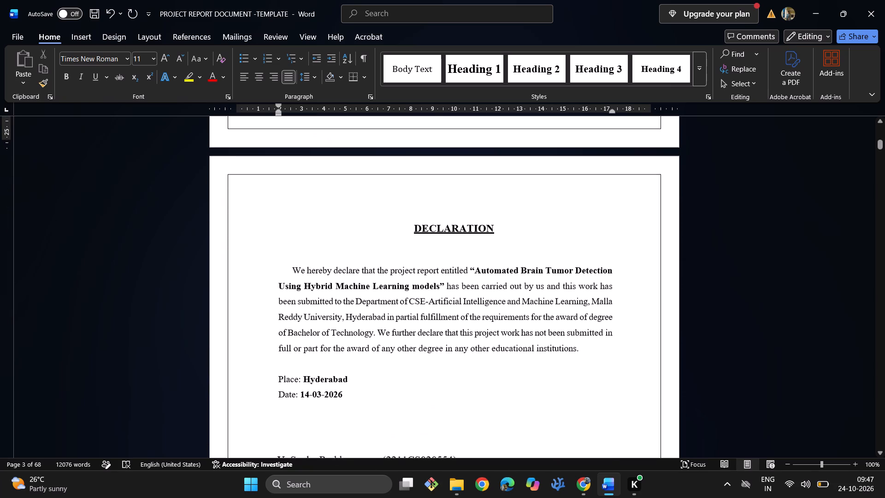
scroll(426, 305, up, 2)
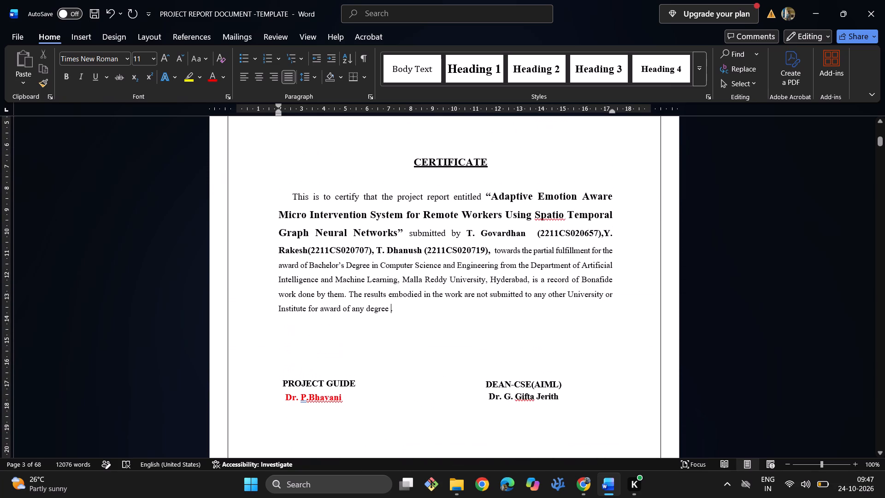
drag(495, 195, 493, 214)
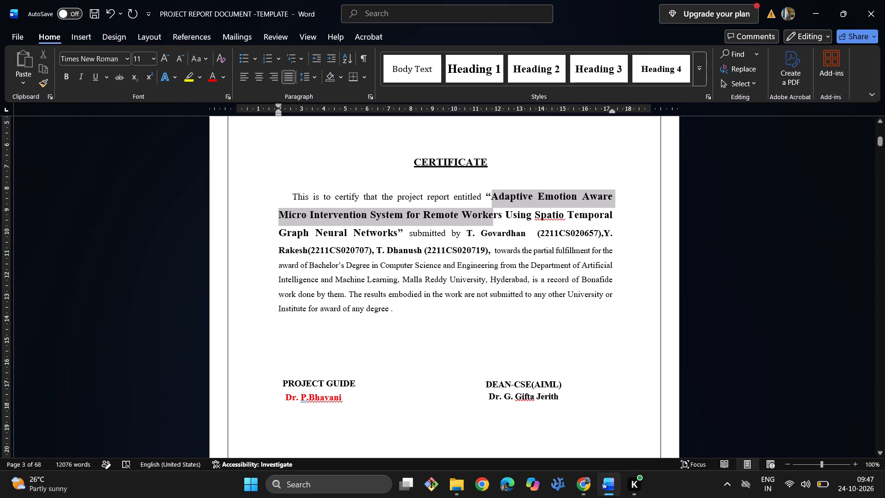
drag(493, 214, 398, 234)
key(ctrl+c)
scroll(398, 234, down, 2)
scroll(398, 234, up, 1)
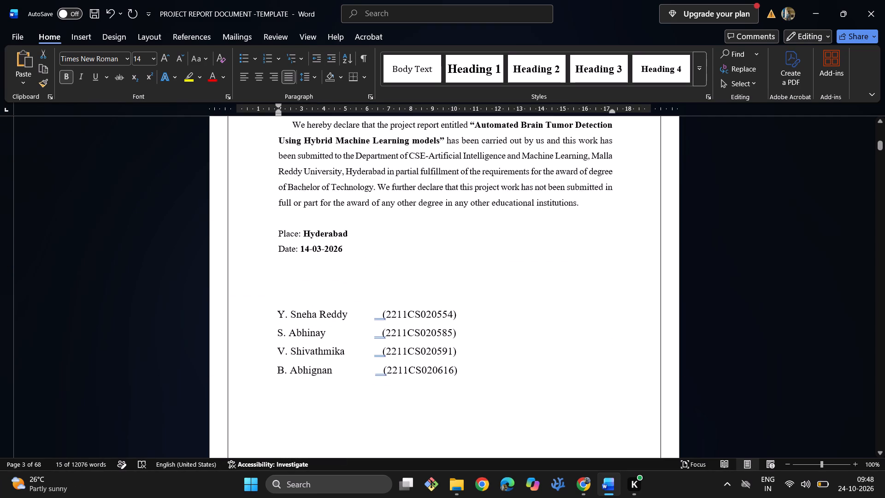
scroll(398, 234, up, 1)
drag(475, 178, 452, 208)
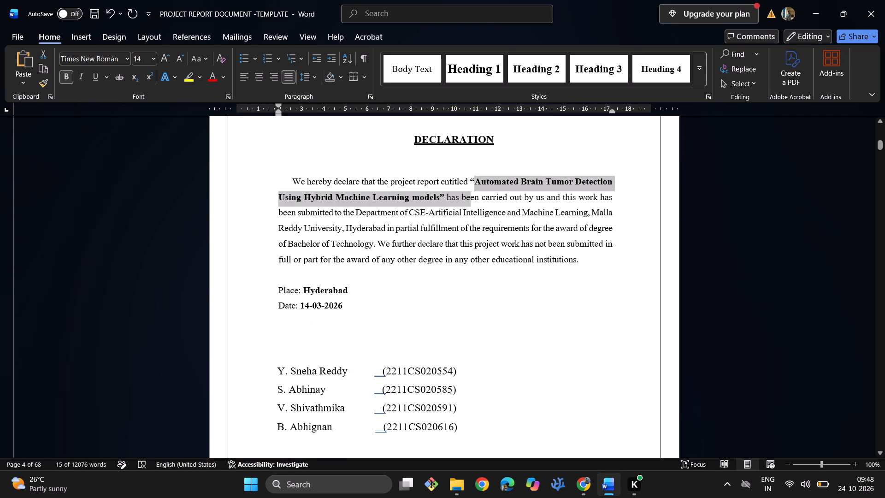
drag(452, 208, 439, 196)
key(ctrl+v)
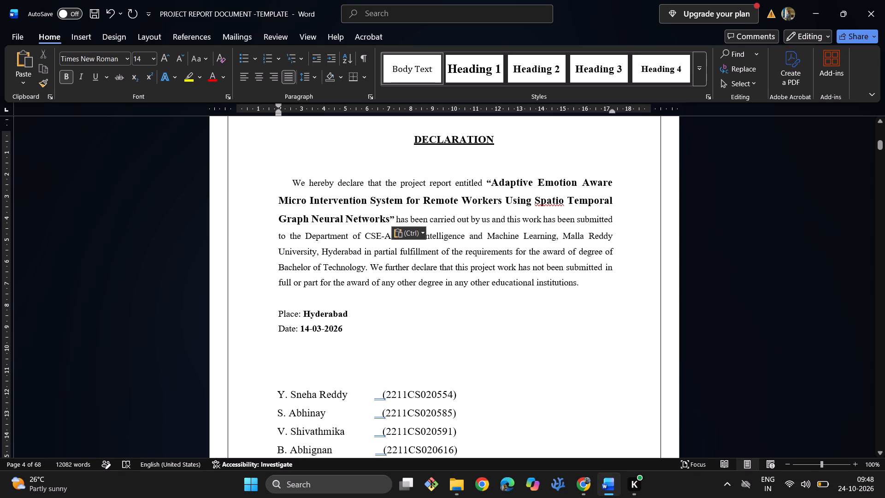
Set the project title inside the quotation marks in the Declaration paragraph to font size 12.
drag(493, 180, 493, 181)
drag(493, 181, 389, 219)
click(149, 58)
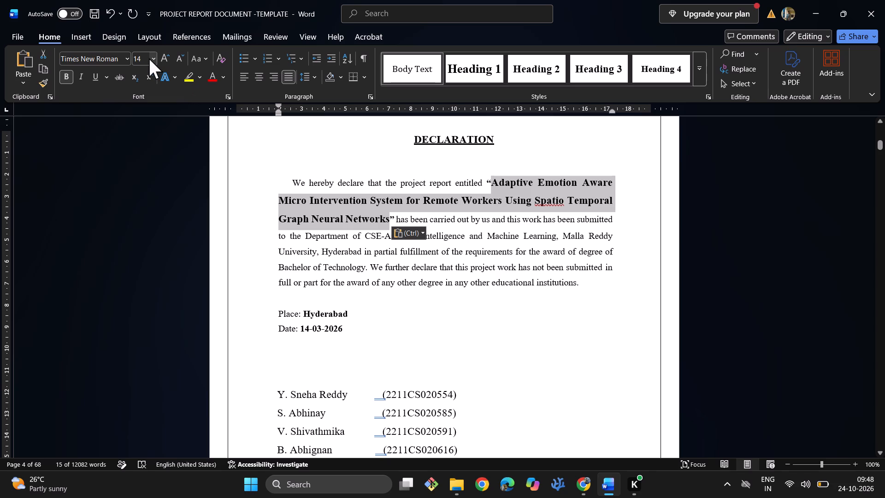
click(151, 59)
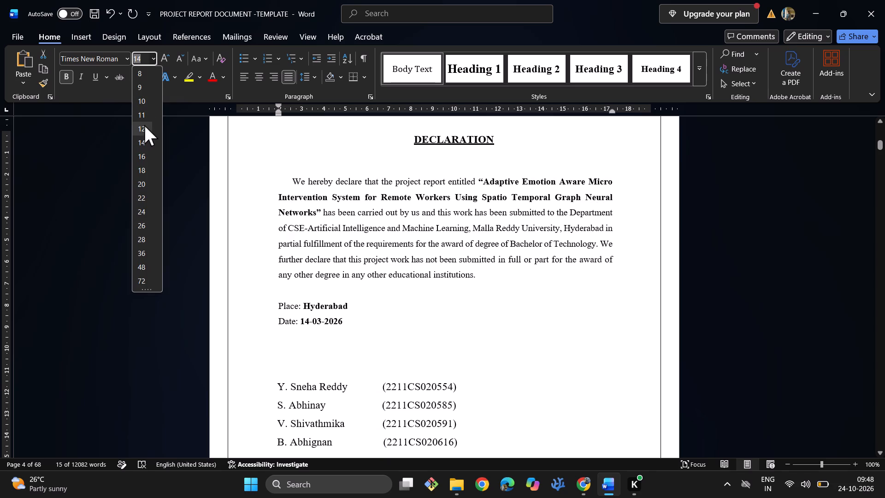
click(144, 125)
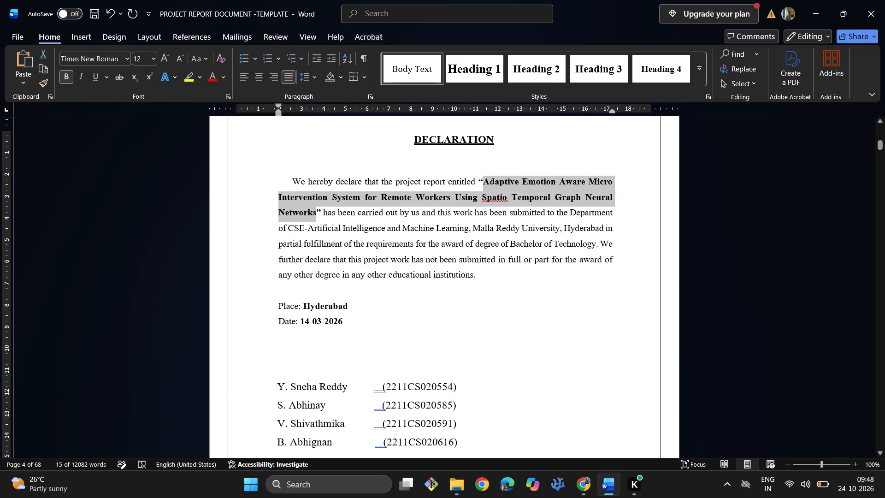
Delete the date value after "Date:" in the Declaration, leaving the label in place.
click(343, 320)
key(BackSpace)
key(BackSpace)
key(BackSpace)
key(BackSpace)
key(BackSpace)
key(BackSpace)
key(BackSpace)
key(BackSpace)
key(BackSpace)
key(BackSpace)
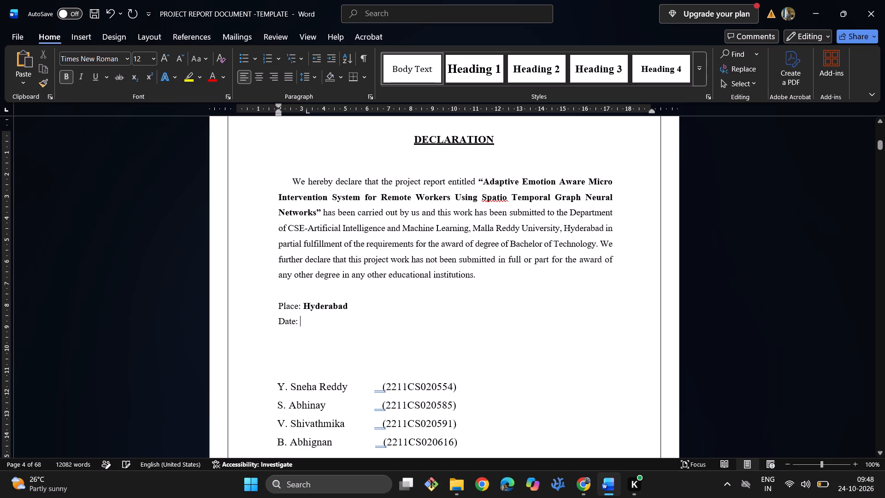
Delete the fourth student's name and roll number from the list at the end of the Declaration.
scroll(343, 320, down, 1)
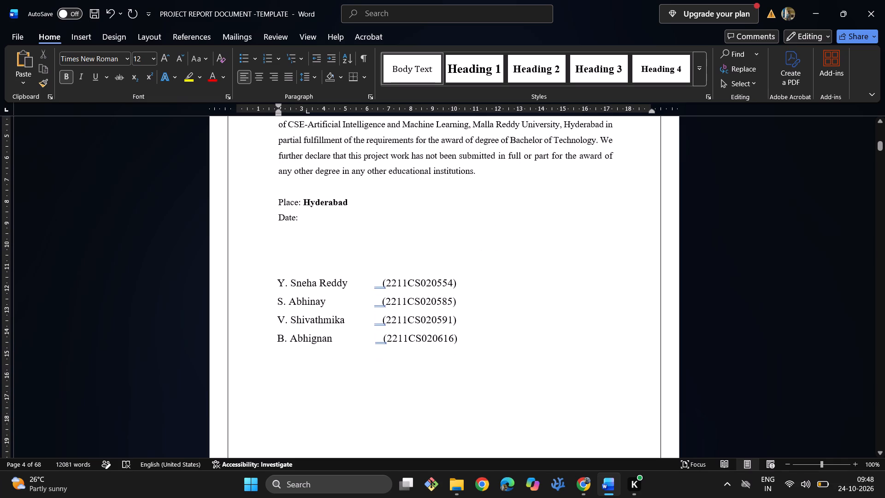
scroll(343, 320, down, 1)
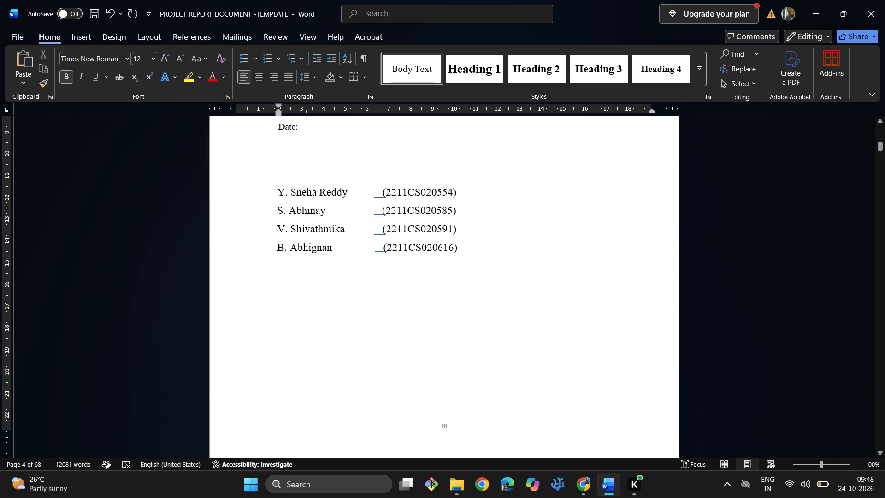
click(453, 248)
key(BackSpace)
key(Right)
key(BackSpace)
key(BackSpace)
key(BackSpace)
key(BackSpace)
key(BackSpace)
key(BackSpace)
key(BackSpace)
key(BackSpace)
key(BackSpace)
key(BackSpace)
key(BackSpace)
key(BackSpace)
key(BackSpace)
key(BackSpace)
key(BackSpace)
key(BackSpace)
key(BackSpace)
key(BackSpace)
key(BackSpace)
key(BackSpace)
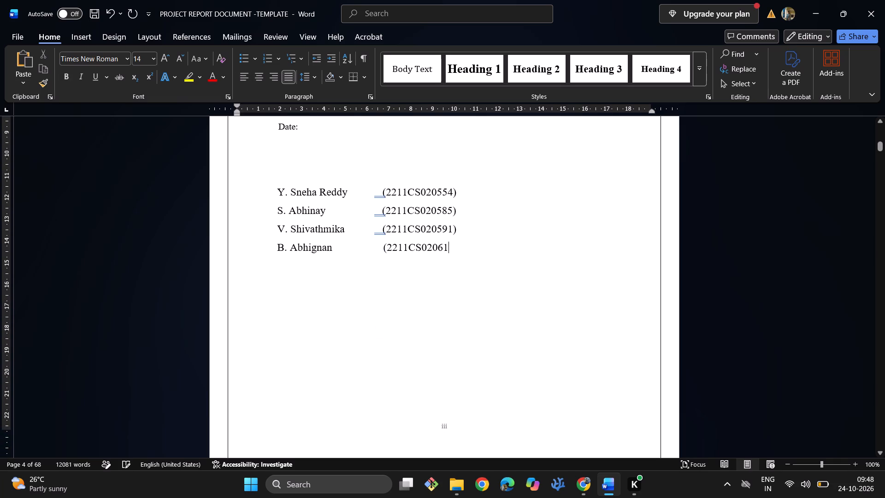
key(BackSpace)
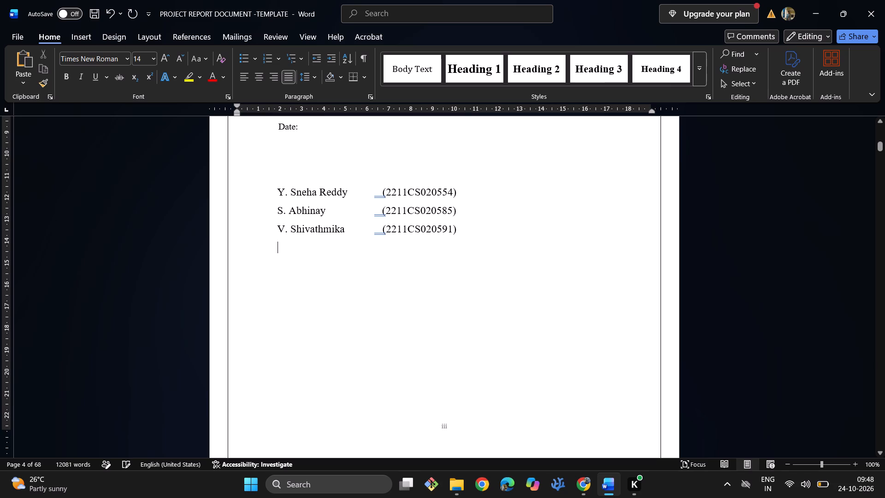
Replace the last three digits of the three remaining students' roll numbers with the new team's digits, working from the third line up.
click(450, 230)
key(BackSpace)
key(BackSpace)
key(7)
key(Right)
key(9)
key(Up)
key(BackSpace)
key(BackSpace)
key(BackSpace)
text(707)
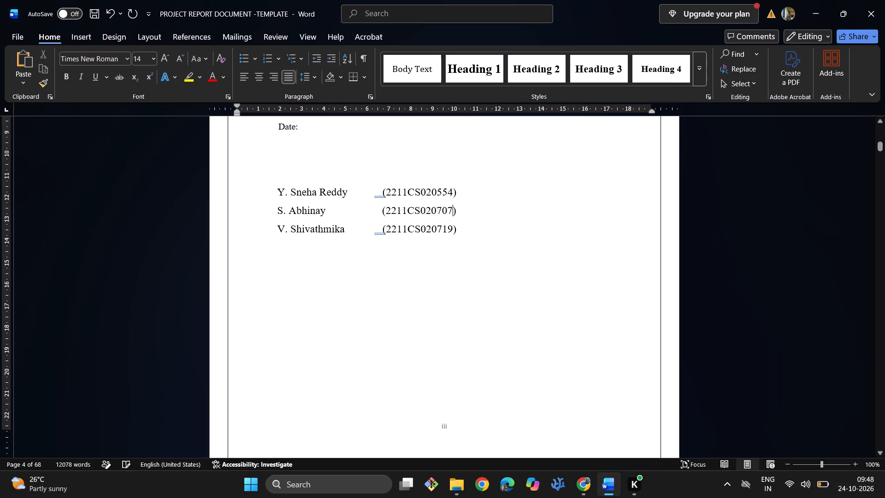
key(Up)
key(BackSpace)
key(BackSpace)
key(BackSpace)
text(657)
Replace the first student's name in the Declaration list with the new first team member's initial and name.
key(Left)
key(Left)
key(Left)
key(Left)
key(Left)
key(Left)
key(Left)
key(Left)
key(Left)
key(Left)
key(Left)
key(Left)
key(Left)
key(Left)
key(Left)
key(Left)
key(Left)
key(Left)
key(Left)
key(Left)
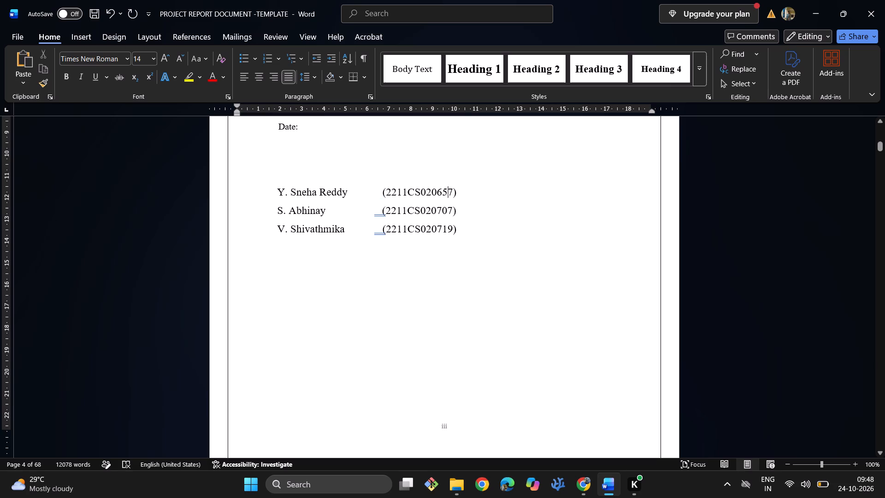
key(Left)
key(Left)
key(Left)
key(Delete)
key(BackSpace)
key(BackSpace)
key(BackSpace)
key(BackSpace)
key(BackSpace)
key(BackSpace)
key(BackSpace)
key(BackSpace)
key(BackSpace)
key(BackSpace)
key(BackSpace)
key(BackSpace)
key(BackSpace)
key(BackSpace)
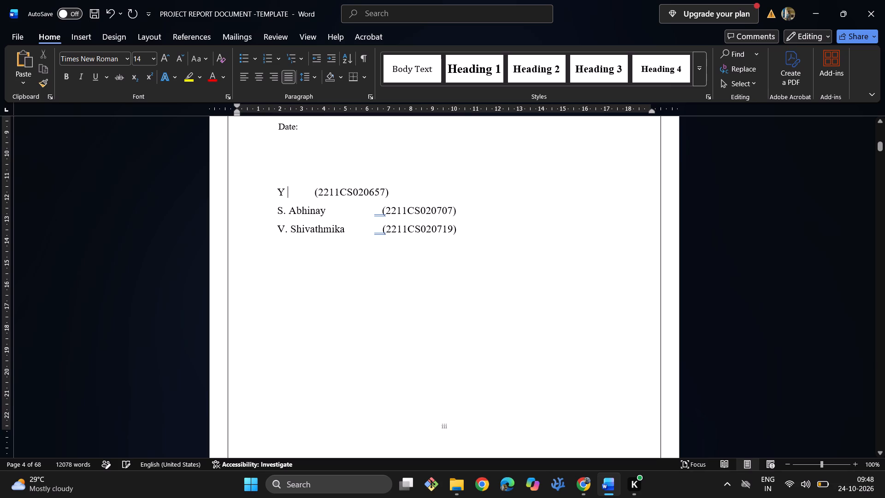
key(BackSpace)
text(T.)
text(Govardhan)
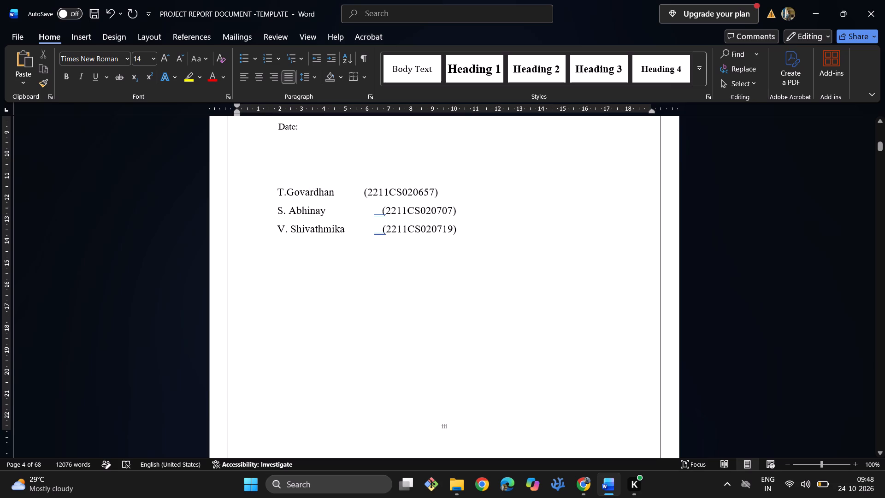
Replace the second student's name in the Declaration list with the new second team member's initial and name.
click(325, 210)
key(BackSpace)
key(BackSpace)
key(BackSpace)
key(BackSpace)
key(BackSpace)
key(BackSpace)
key(BackSpace)
key(BackSpace)
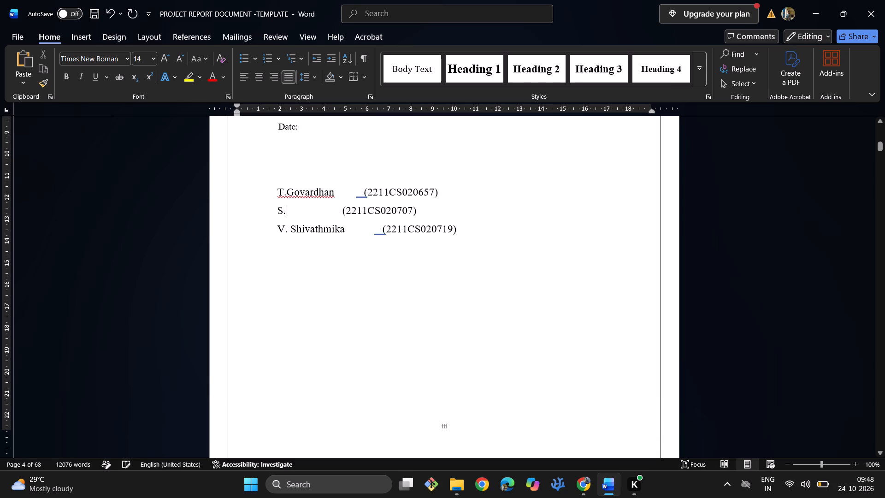
key(BackSpace)
key(BackSpace)
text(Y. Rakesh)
Replace the third student's name in the Declaration list with the new third team member's initial and name.
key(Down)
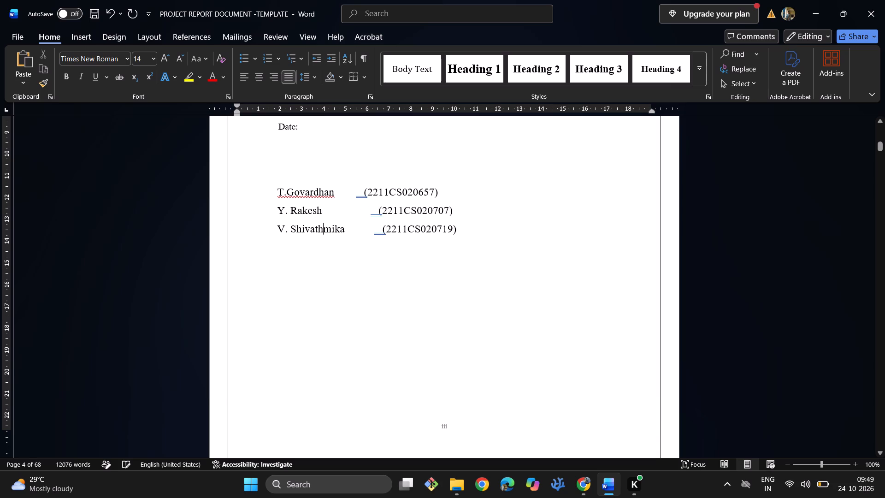
click(347, 229)
key(BackSpace)
key(BackSpace)
key(BackSpace)
key(BackSpace)
key(BackSpace)
key(BackSpace)
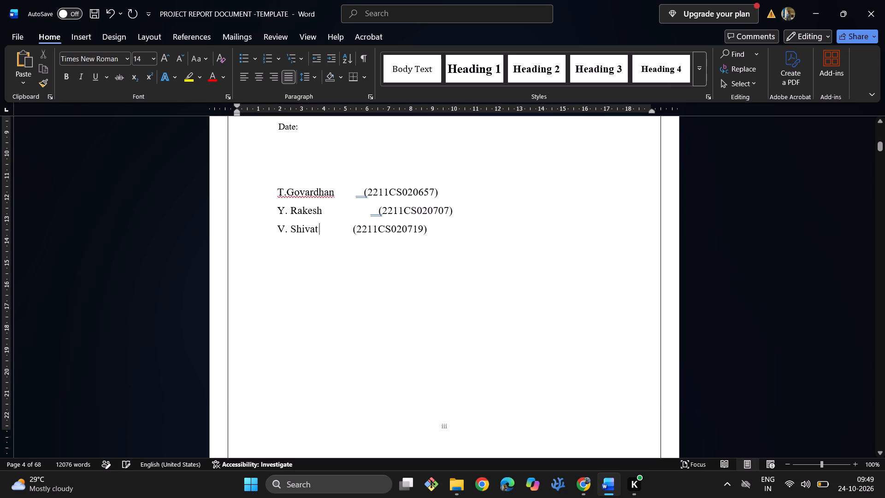
key(BackSpace)
key(BackSpace)
key(BackSpace)
key(BackSpace)
key(BackSpace)
key(BackSpace)
key(BackSpace)
key(BackSpace)
key(BackSpace)
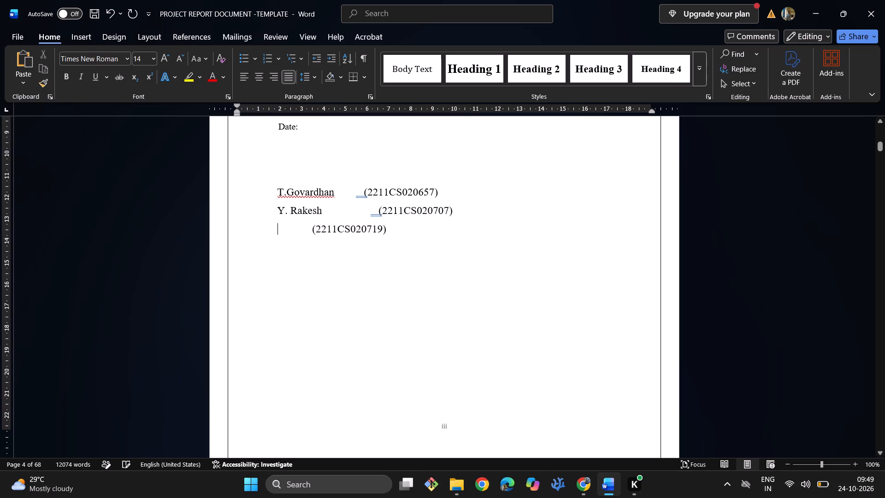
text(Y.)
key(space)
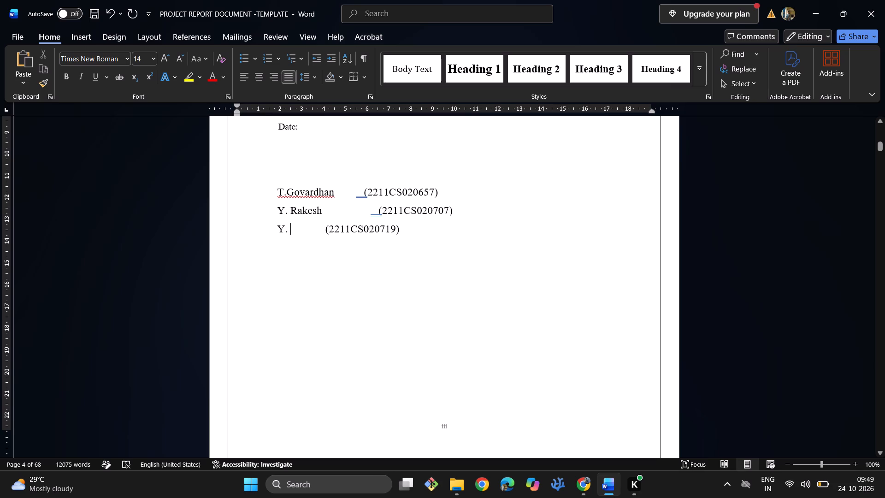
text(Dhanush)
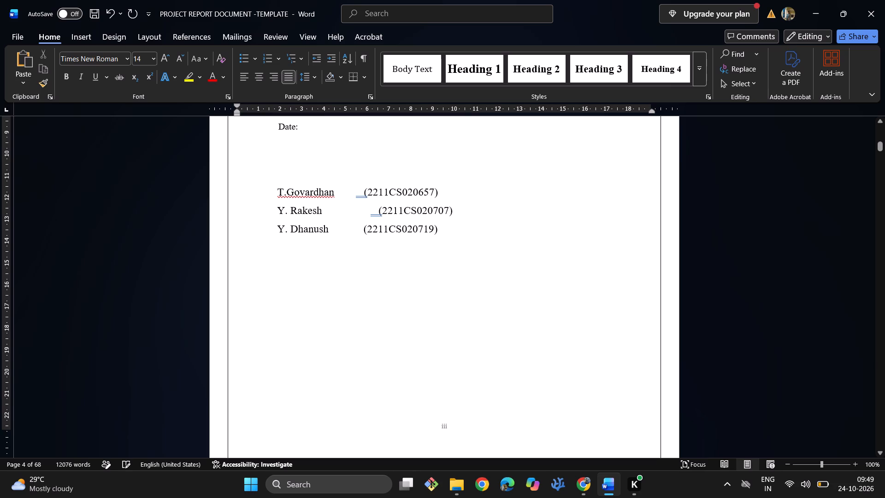
Move the first student's roll number further right by inserting spaces before its opening bracket.
click(365, 190)
key(space)
key(space)
key(space)
key(space)
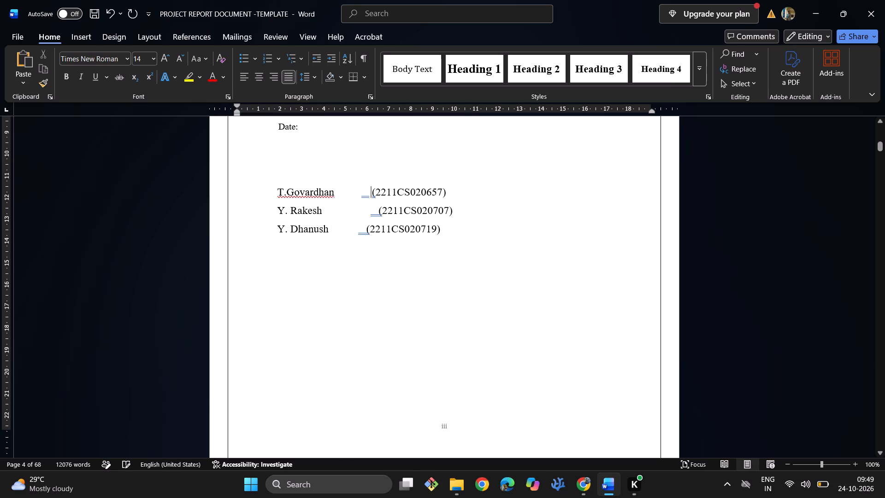
key(space)
Line up the three roll numbers in one column by adding or removing spaces before their opening brackets.
scroll(365, 190, up, 1)
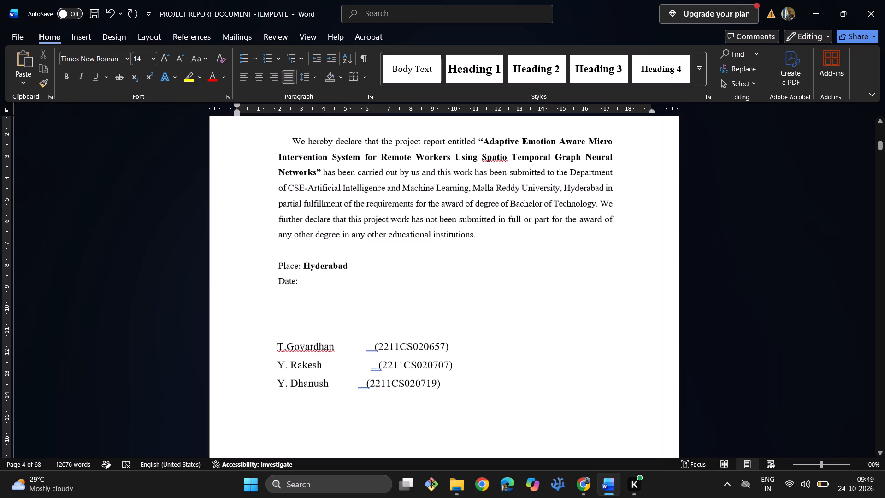
scroll(365, 190, right, 1)
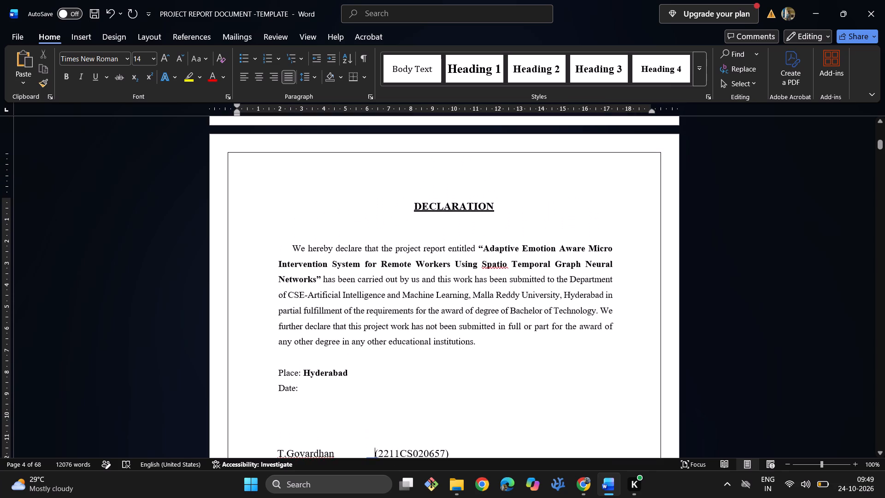
scroll(365, 190, right, 1)
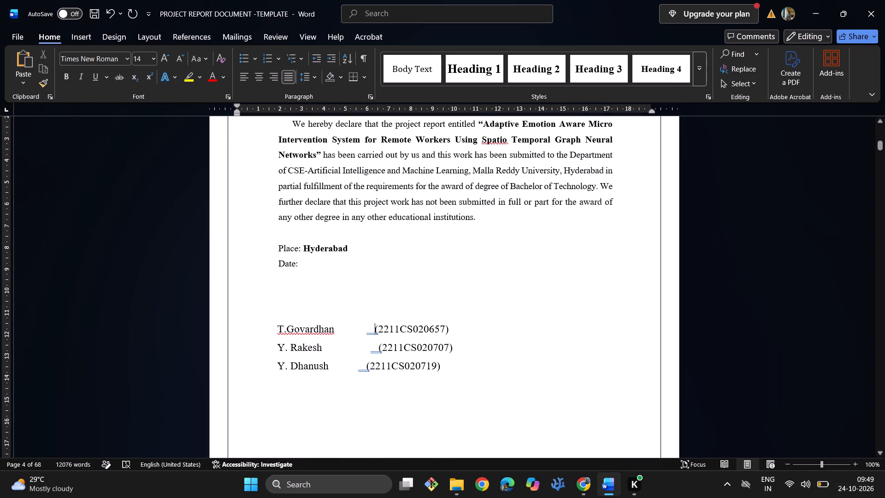
click(378, 348)
key(BackSpace)
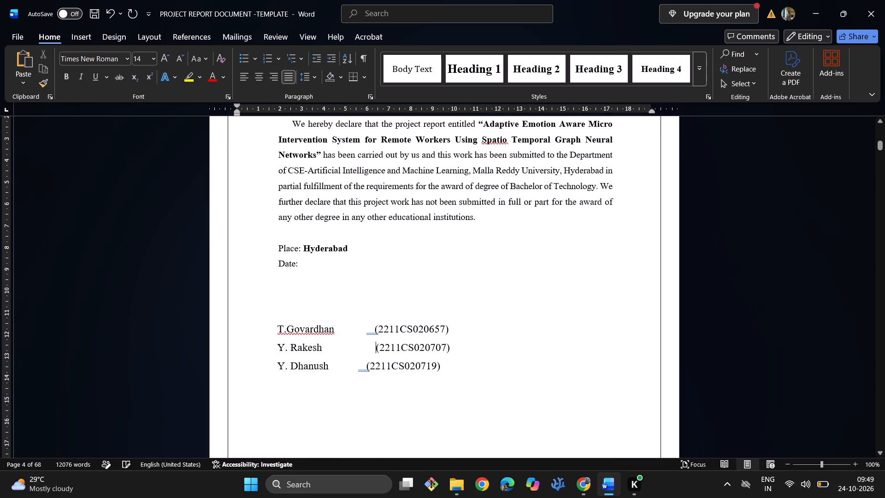
click(366, 367)
key(space)
key(space)
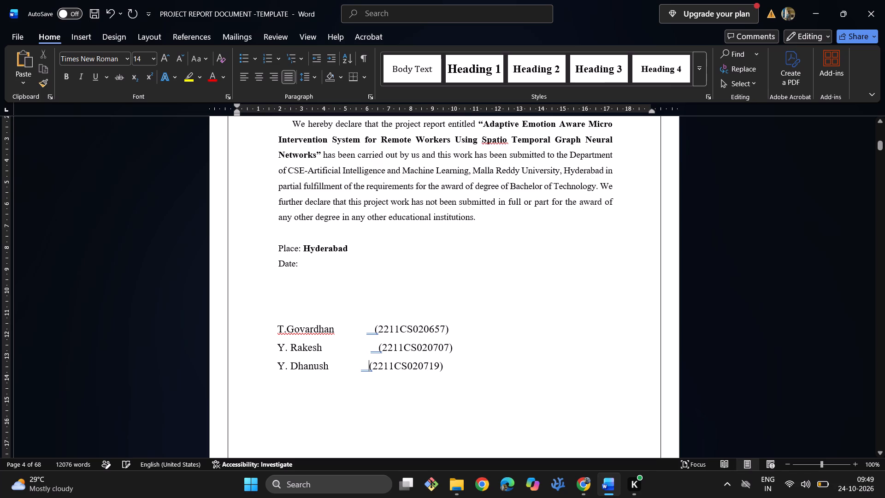
click(380, 349)
key(Left)
key(BackSpace)
key(BackSpace)
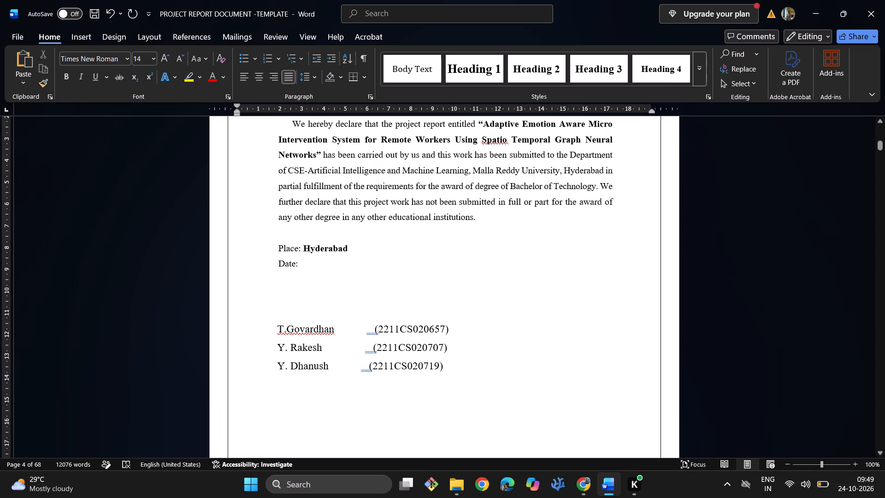
click(368, 365)
key(space)
key(space)
key(space)
key(space)
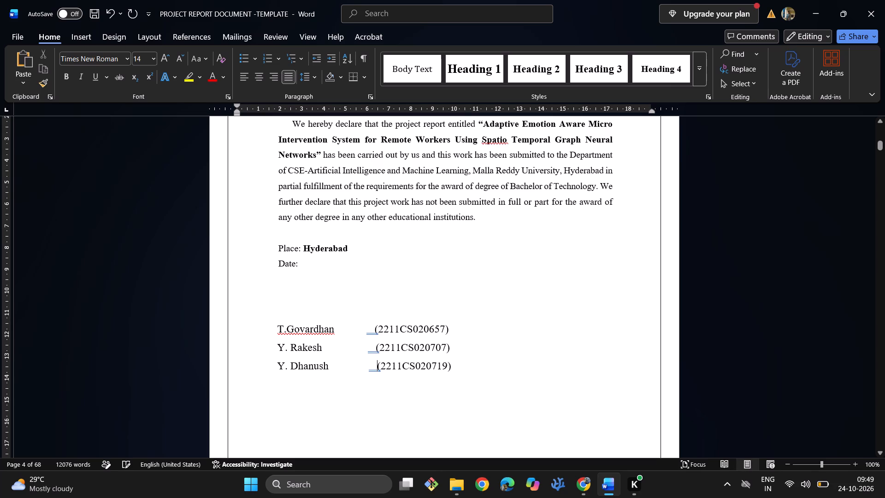
click(372, 331)
key(space)
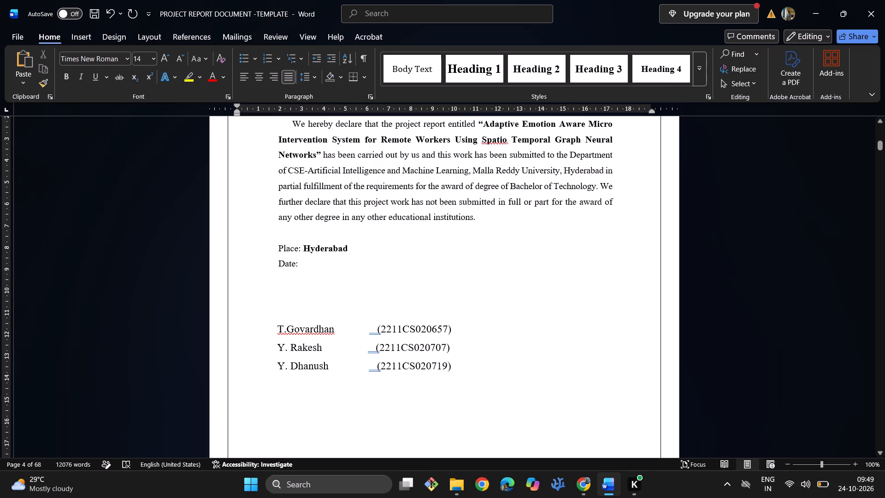
click(375, 346)
key(space)
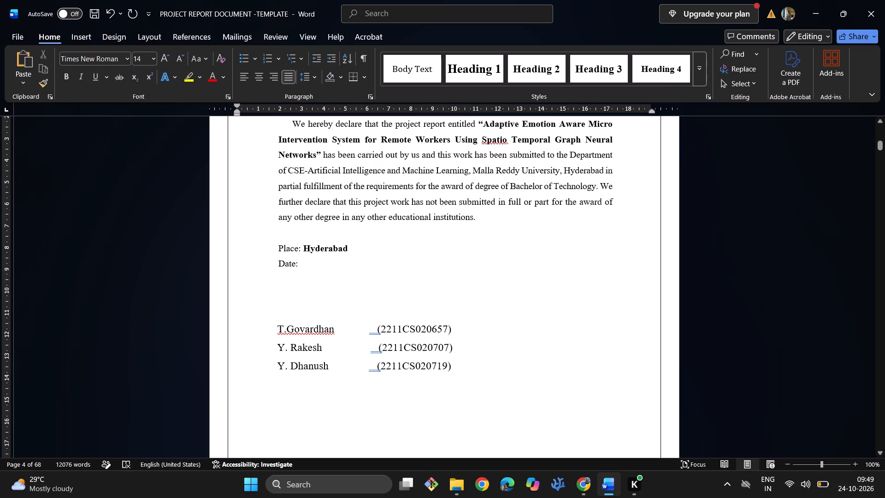
Add one space before the roll numbers of the third and first students in the Declaration list to even out the column.
click(375, 365)
key(space)
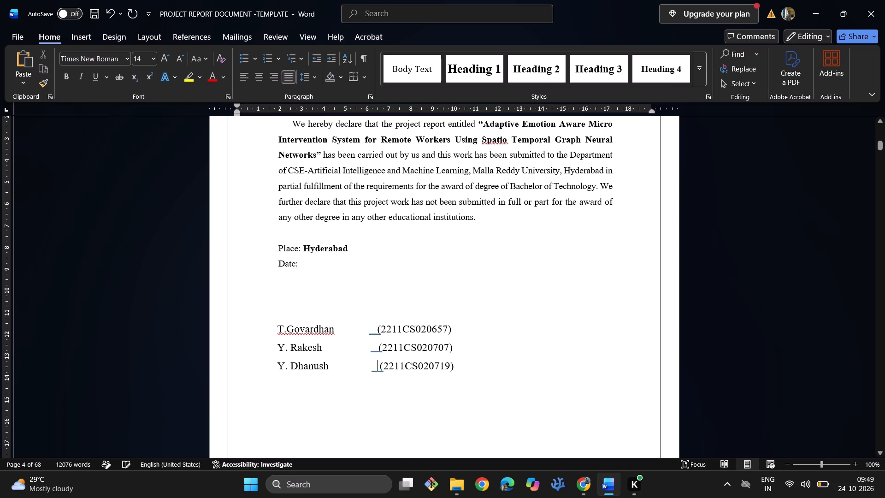
scroll(469, 352, down, 1)
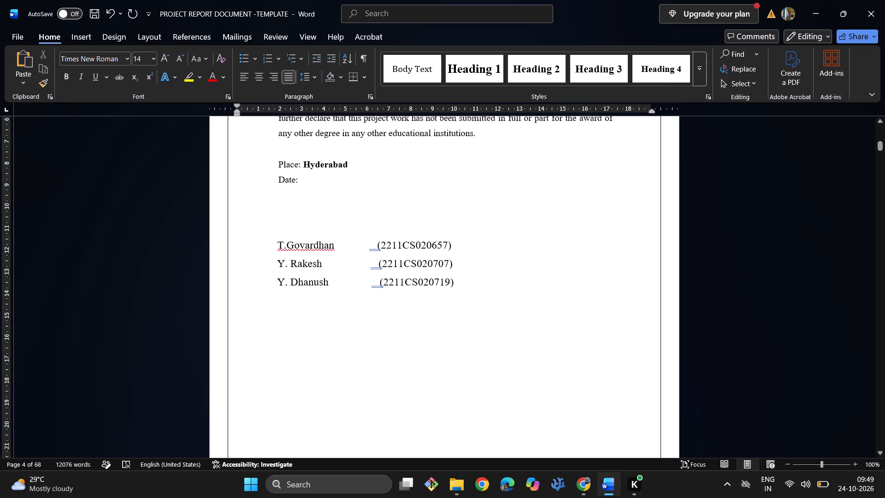
click(469, 352)
click(197, 296)
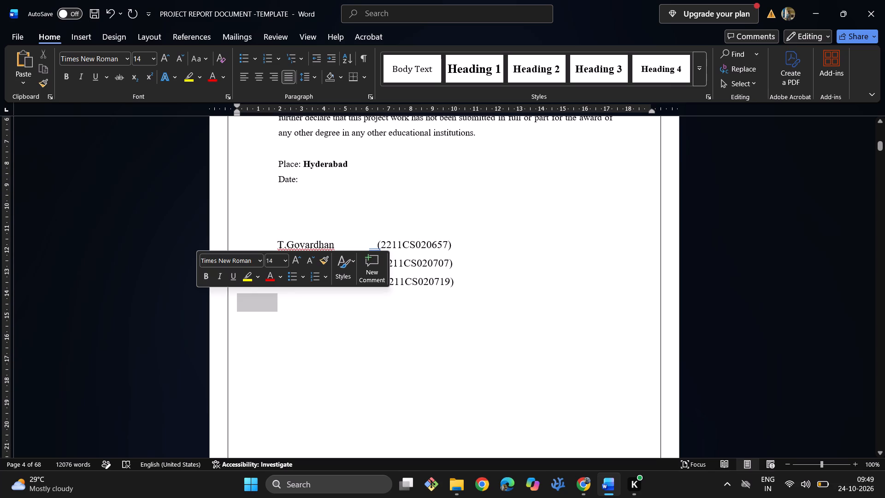
click(484, 319)
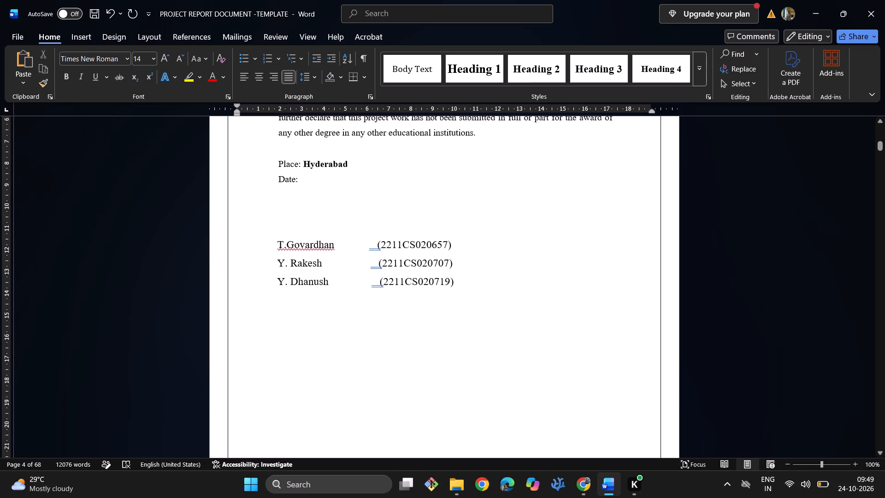
click(378, 249)
key(space)
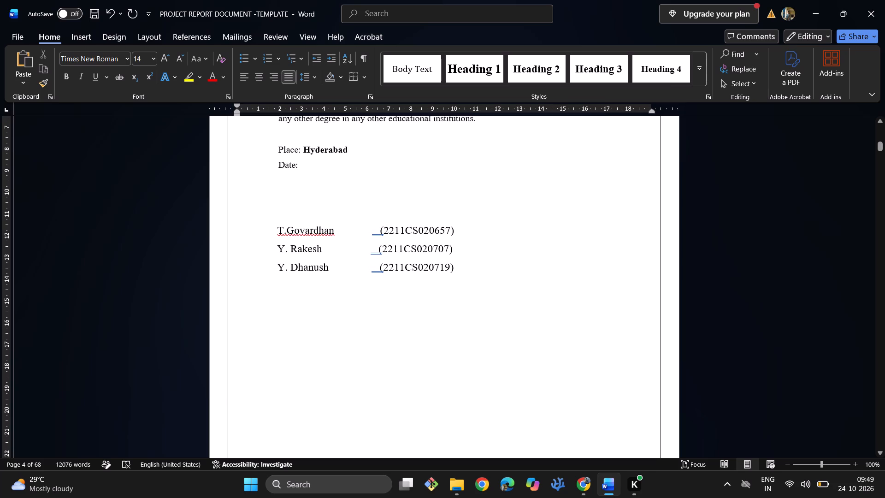
Change the opening digits of all three students' roll numbers in the Certificate paragraph to 23.
scroll(401, 262, up, 3)
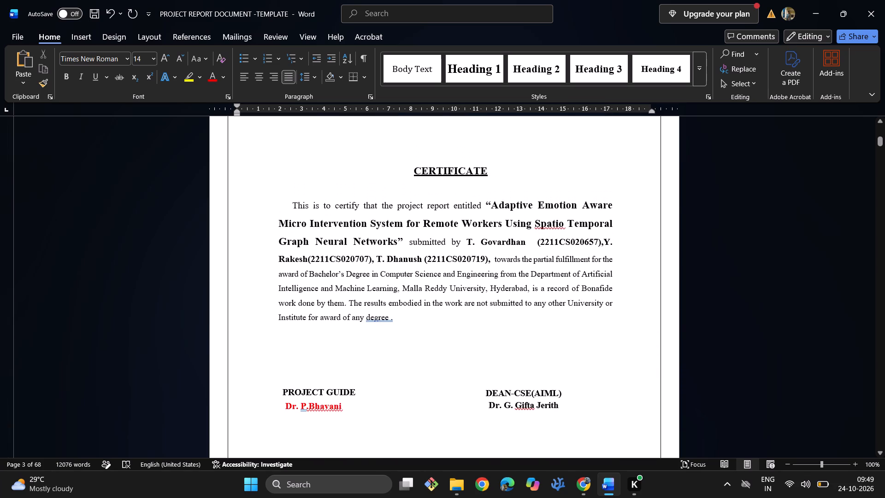
scroll(401, 262, up, 1)
click(549, 244)
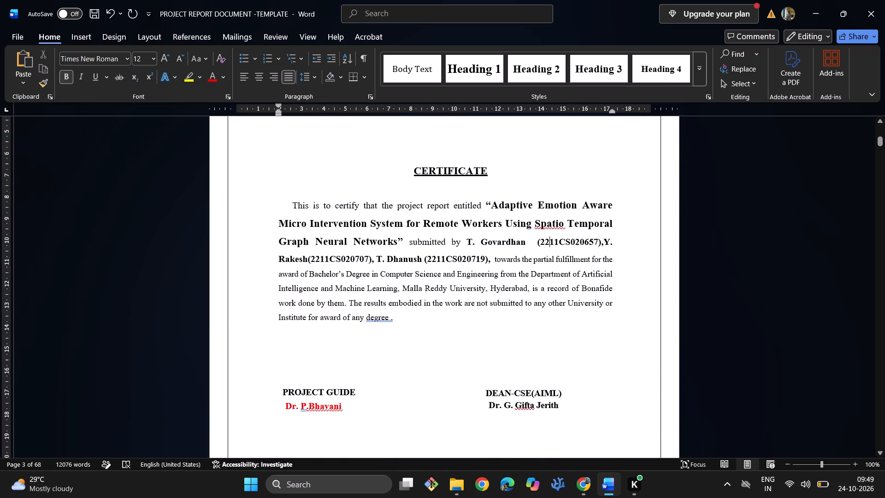
key(BackSpace)
key(3)
click(318, 258)
key(equal)
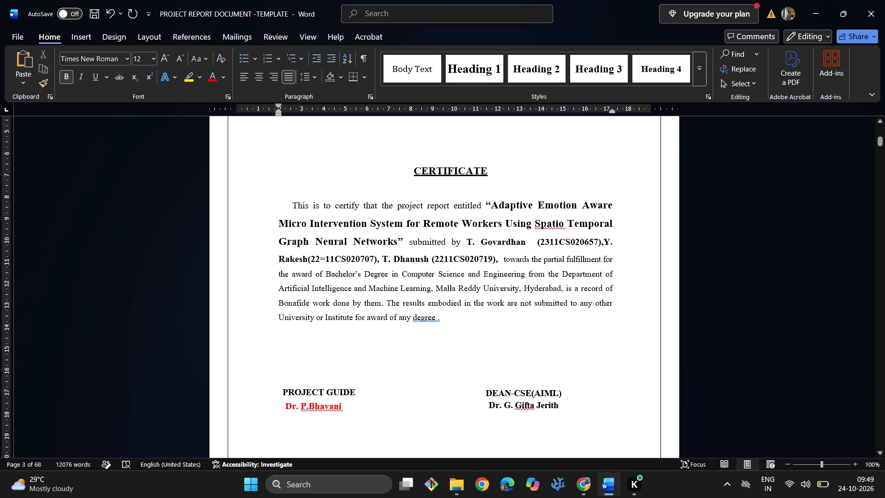
key(BackSpace)
key(BackSpace)
key(3)
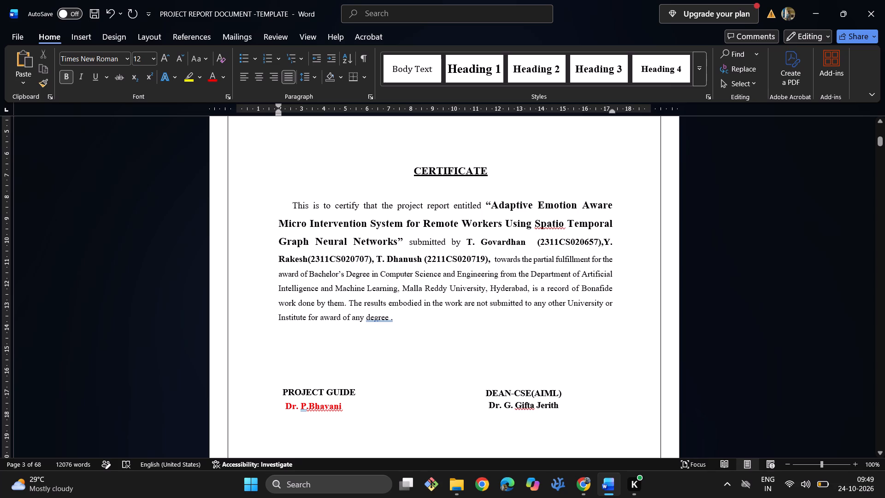
click(434, 261)
key(BackSpace)
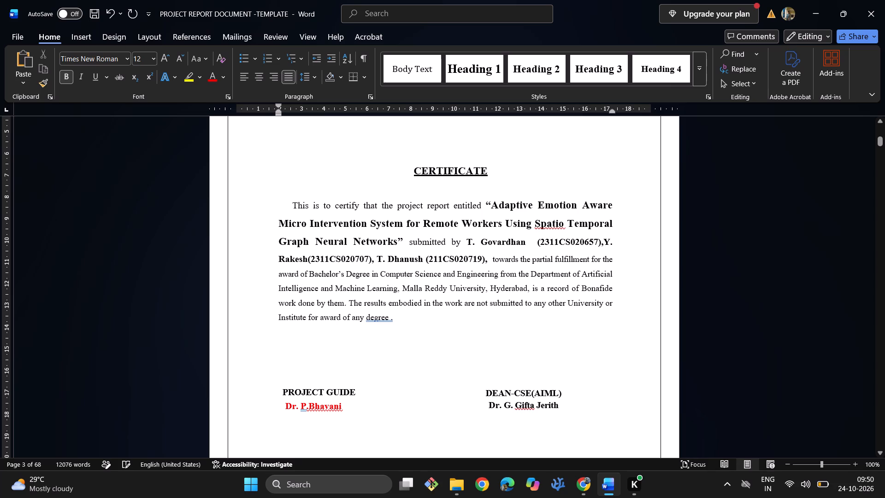
key(Right)
key(3)
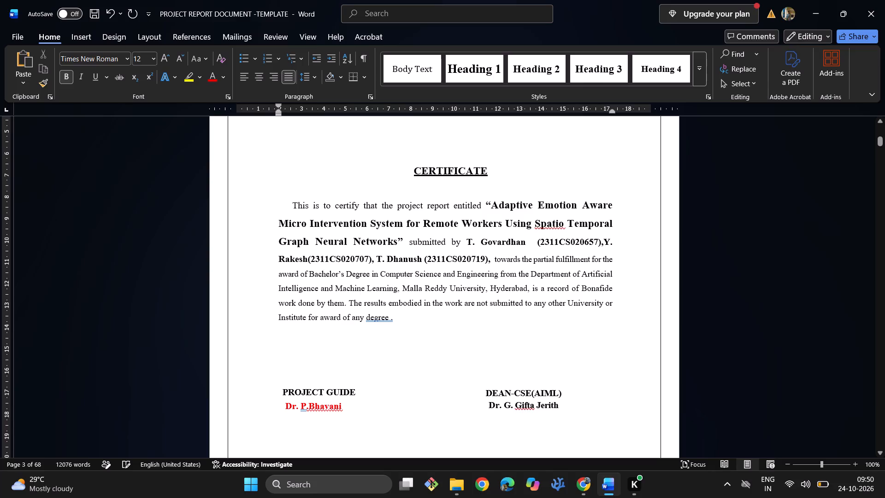
Change the opening digits of the three students' roll numbers on the white inner title page to 23.
scroll(525, 263, up, 3)
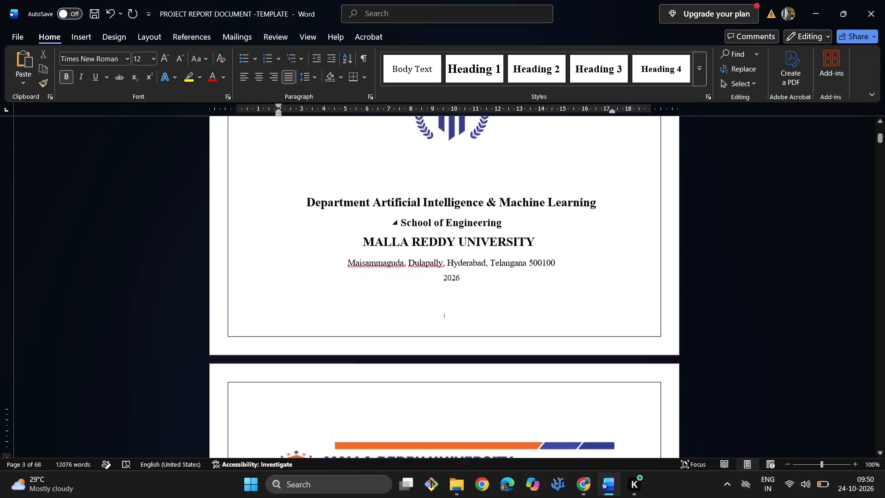
scroll(525, 263, up, 1)
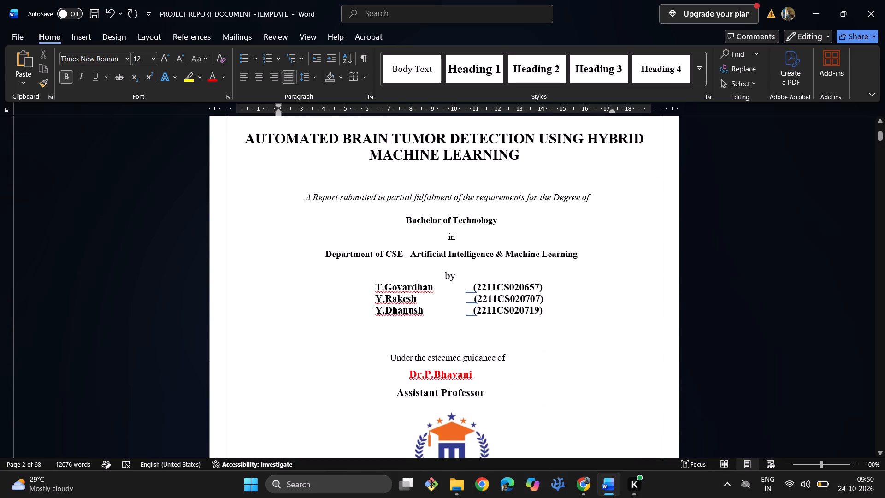
click(485, 290)
key(BackSpace)
key(3)
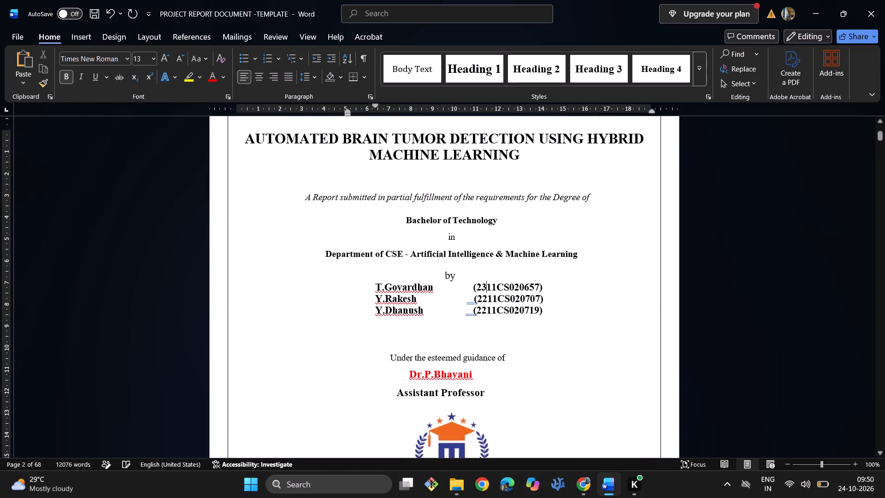
click(485, 298)
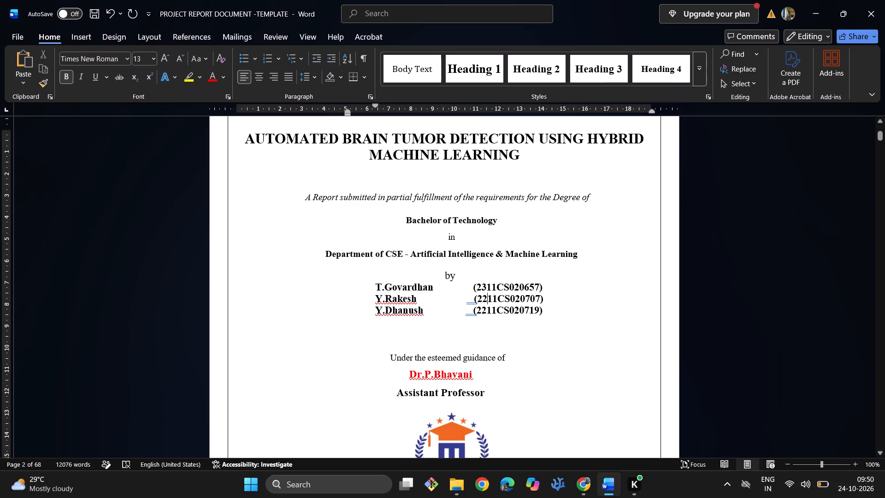
key(BackSpace)
key(3)
key(Down)
key(BackSpace)
key(3)
Change the opening digits of the three students' roll numbers on the yellow cover page to 23.
scroll(485, 298, up, 3)
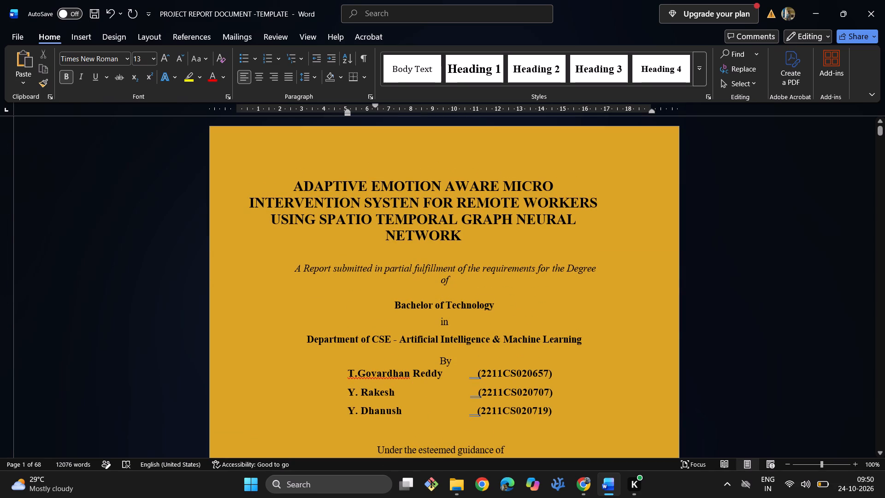
click(490, 373)
key(BackSpace)
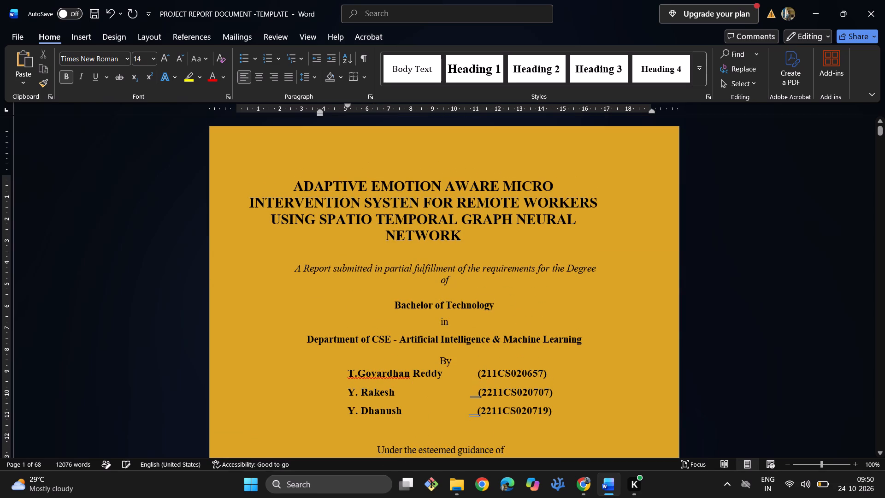
key(3)
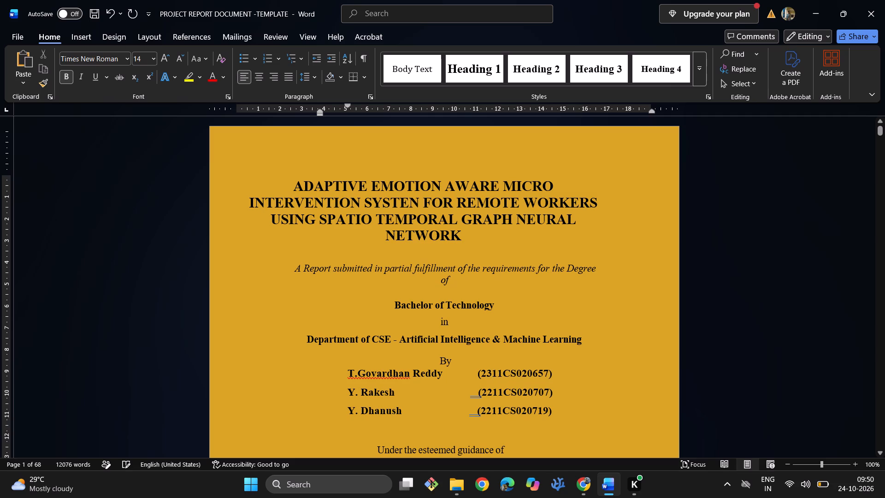
click(491, 391)
key(BackSpace)
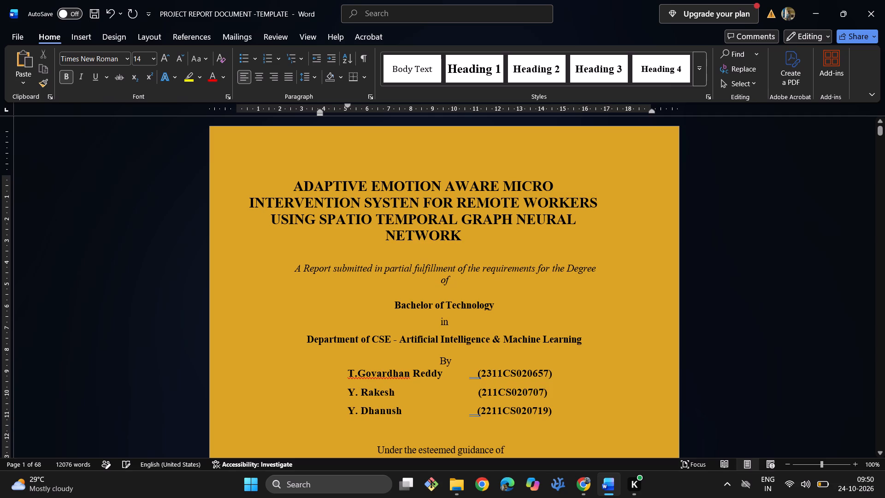
key(3)
click(491, 415)
key(BackSpace)
key(3)
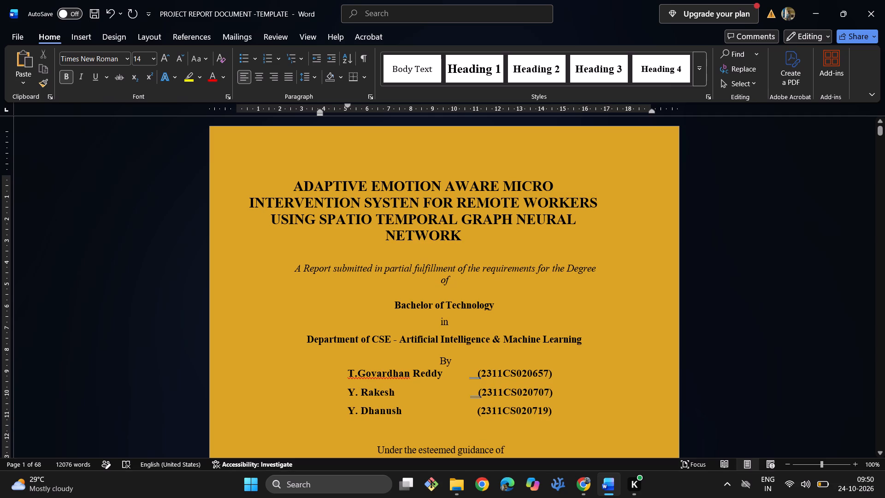
Review the pages after the cover up to the Declaration, checking its text and student list.
scroll(491, 415, down, 9)
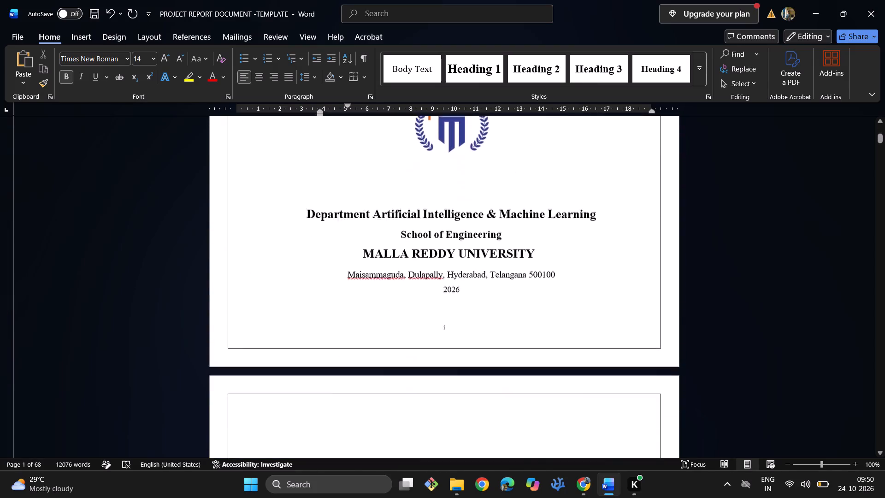
scroll(491, 415, down, 3)
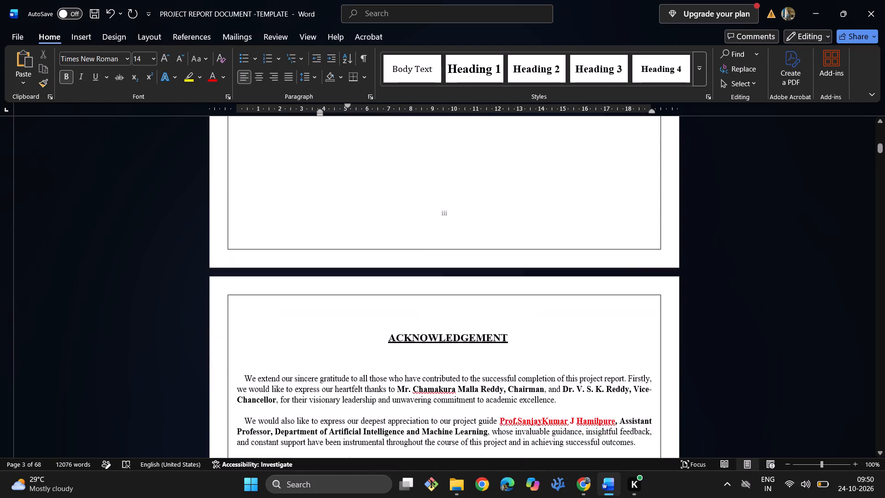
scroll(491, 415, up, 3)
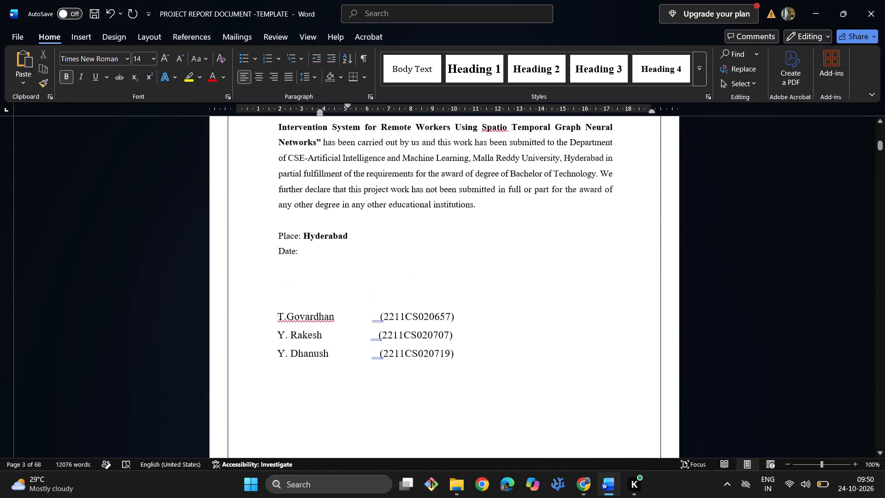
scroll(491, 415, up, 2)
scroll(491, 415, down, 1)
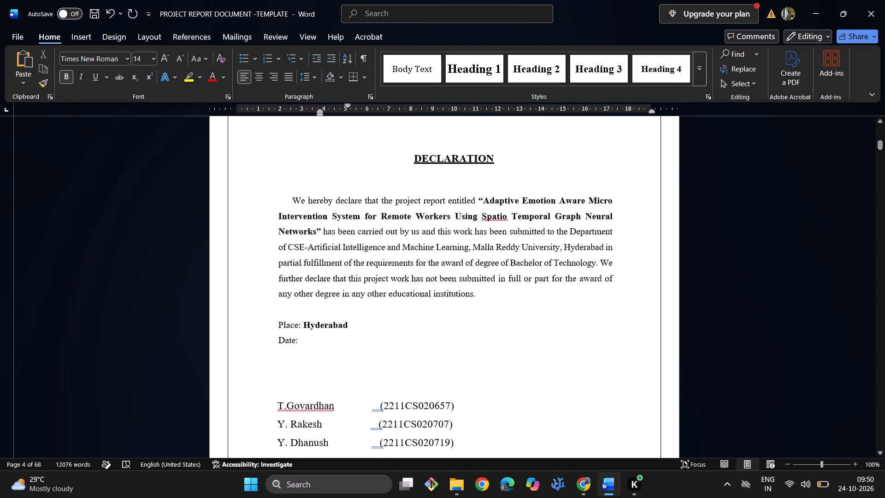
Replace the project guide's name in the Acknowledgement's second paragraph with the new guide's name, including the title Dr.
scroll(491, 415, down, 3)
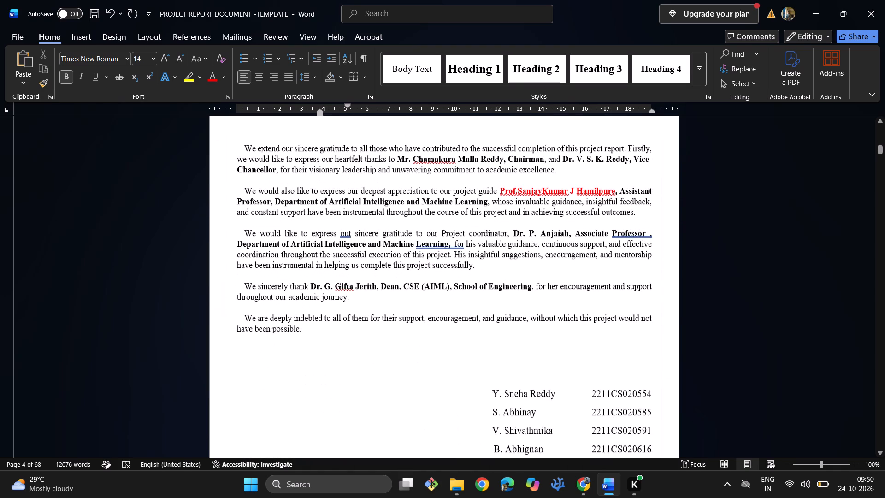
scroll(491, 415, up, 1)
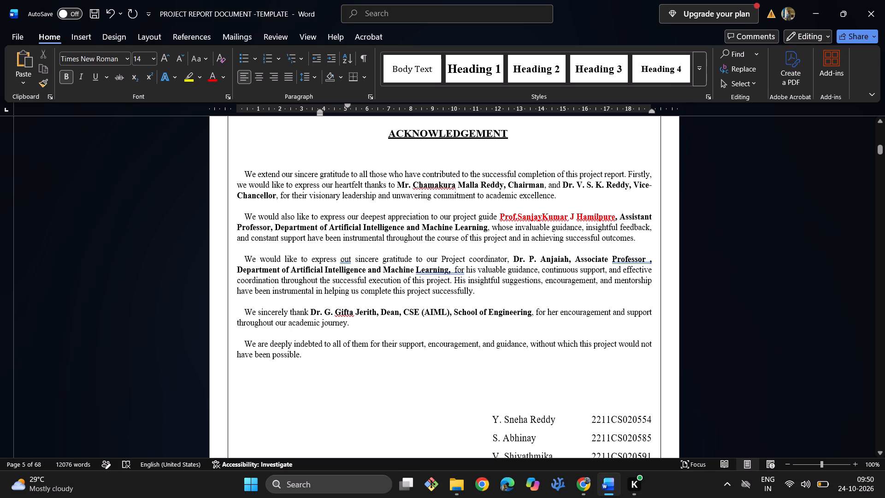
drag(498, 218, 612, 213)
click(612, 213)
key(BackSpace)
key(BackSpace)
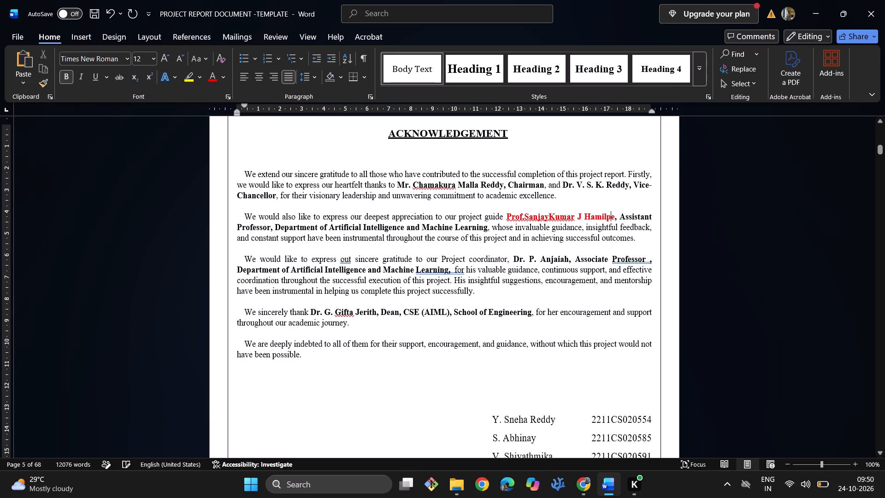
key(Right)
key(BackSpace)
key(BackSpace)
key(BackSpace)
key(BackSpace)
key(BackSpace)
key(BackSpace)
key(BackSpace)
key(BackSpace)
key(BackSpace)
key(BackSpace)
key(BackSpace)
key(BackSpace)
key(BackSpace)
key(BackSpace)
key(BackSpace)
key(BackSpace)
key(BackSpace)
key(BackSpace)
key(BackSpace)
key(BackSpace)
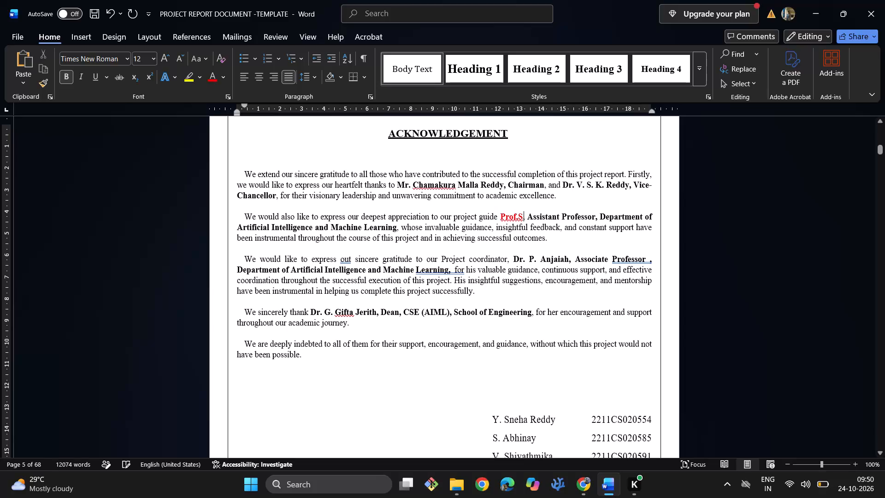
key(BackSpace)
key(BackSpace)
key(BackSpace)
key(BackSpace)
key(BackSpace)
key(BackSpace)
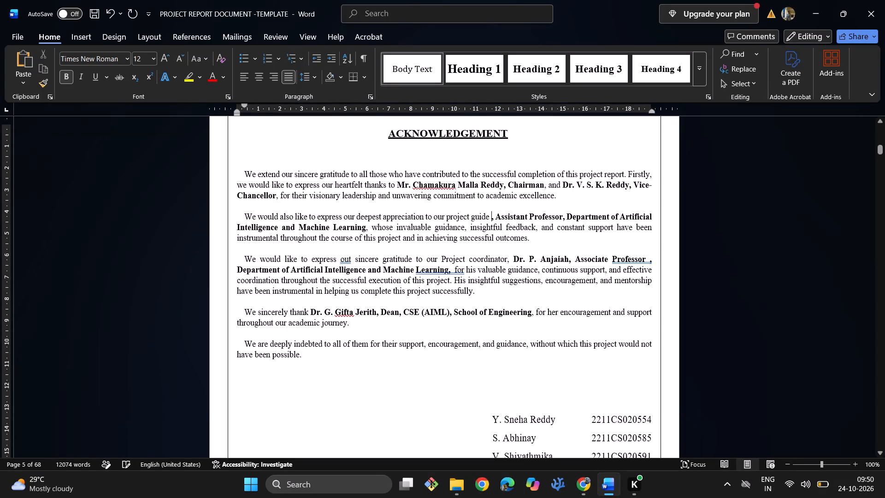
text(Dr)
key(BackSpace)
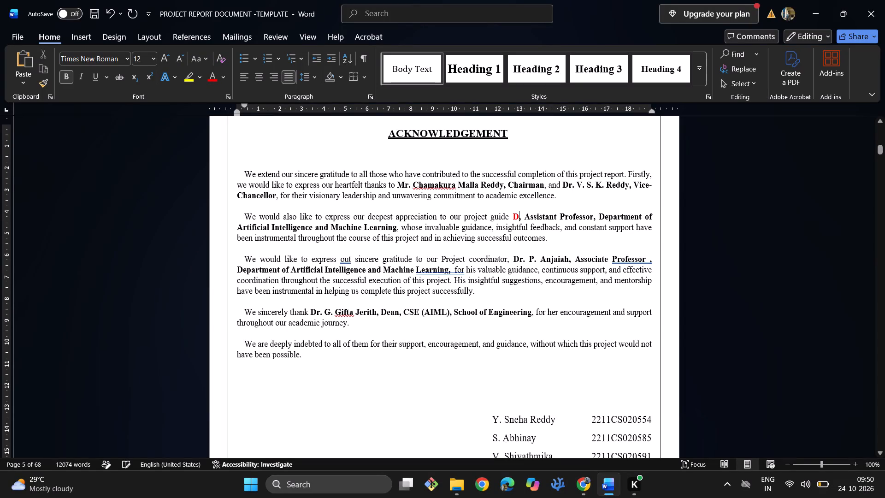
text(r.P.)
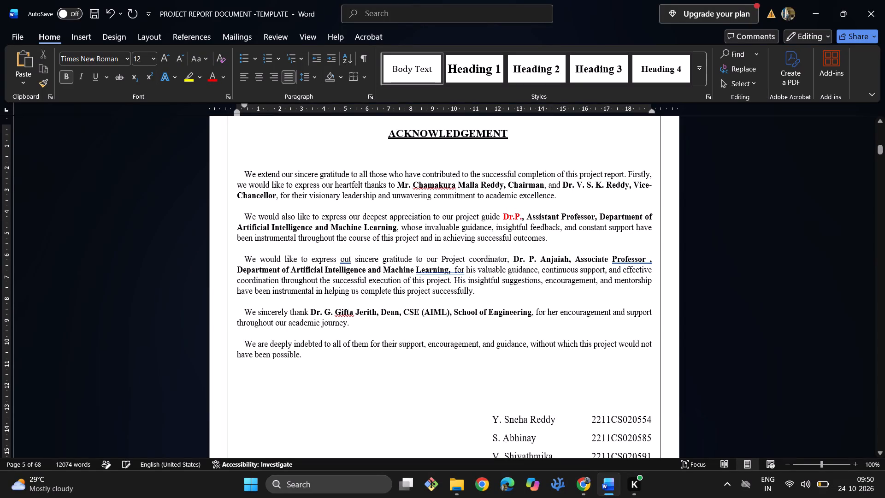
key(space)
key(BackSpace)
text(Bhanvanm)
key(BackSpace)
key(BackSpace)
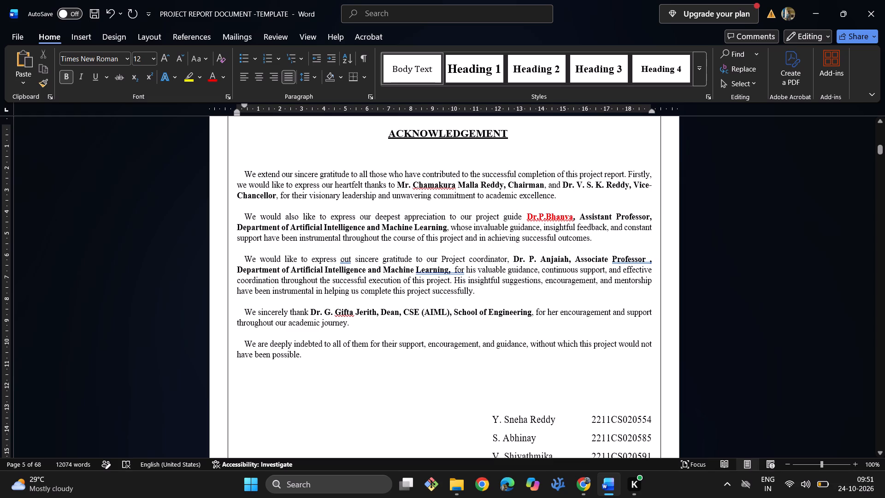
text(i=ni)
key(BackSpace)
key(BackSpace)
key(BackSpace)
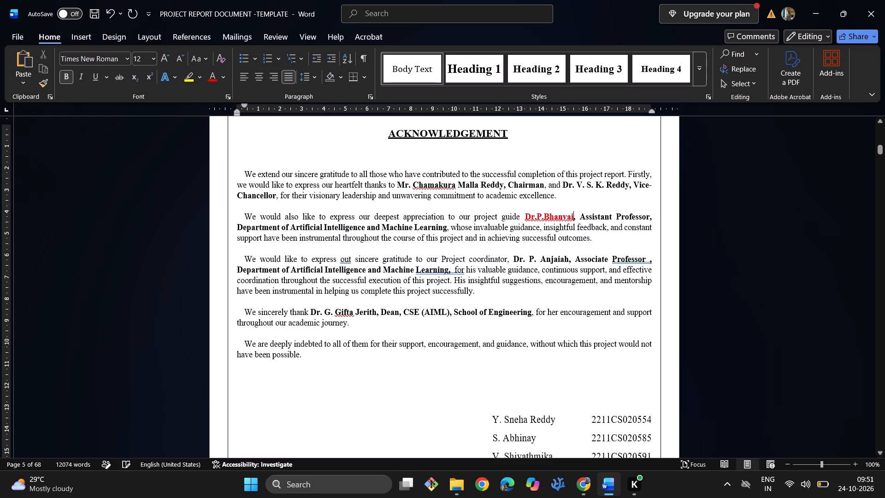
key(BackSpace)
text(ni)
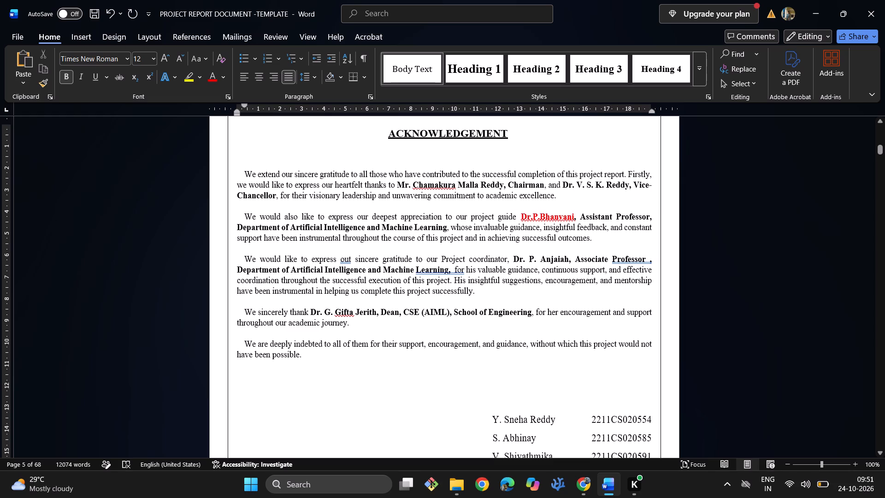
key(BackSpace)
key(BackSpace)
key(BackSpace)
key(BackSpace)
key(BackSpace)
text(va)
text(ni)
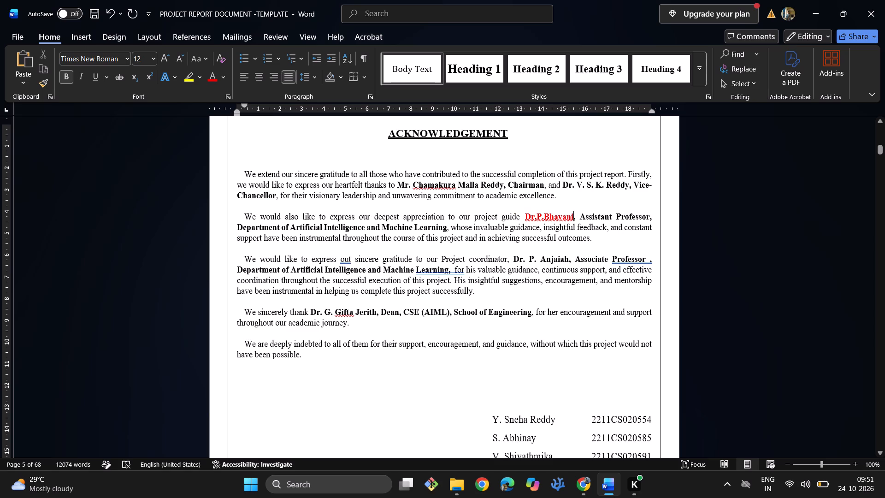
click(544, 307)
Delete the fourth student's name and roll number from the list under the Acknowledgement.
scroll(544, 307, down, 1)
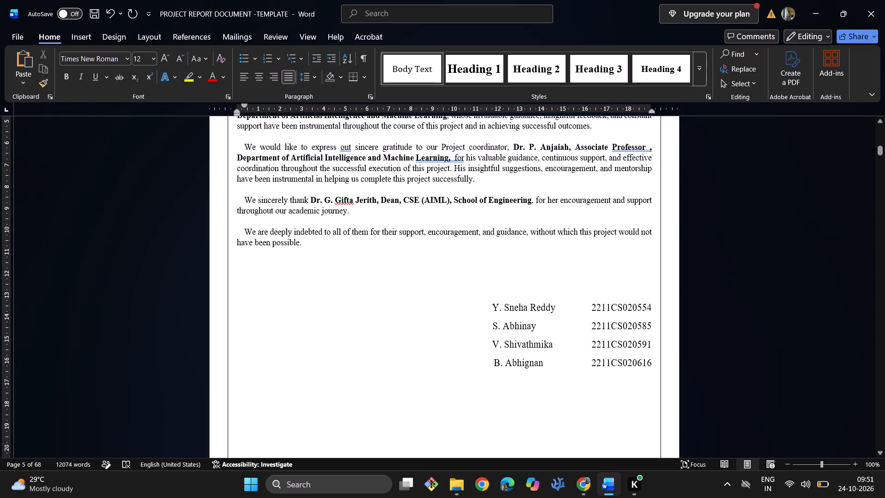
drag(652, 359, 488, 366)
key(BackSpace)
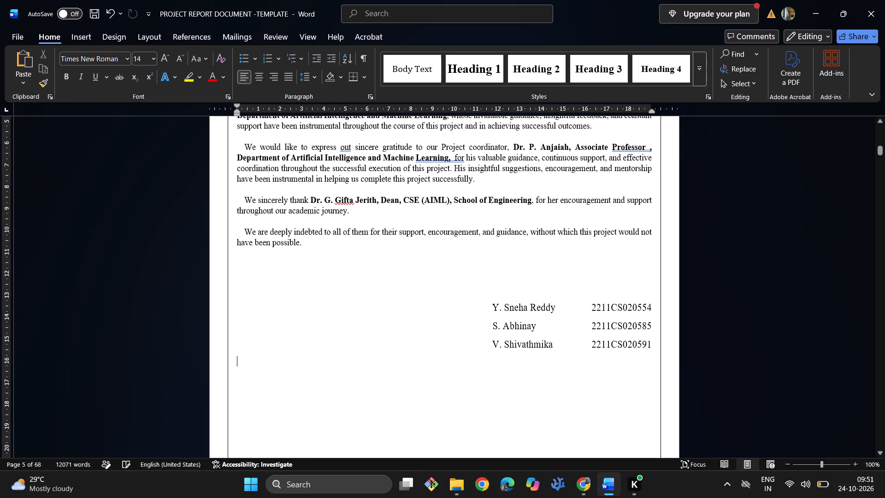
Change the last three digits of the three roll numbers in the Acknowledgement list to match the Declaration's student list.
click(650, 340)
key(BackSpace)
key(BackSpace)
key(BackSpace)
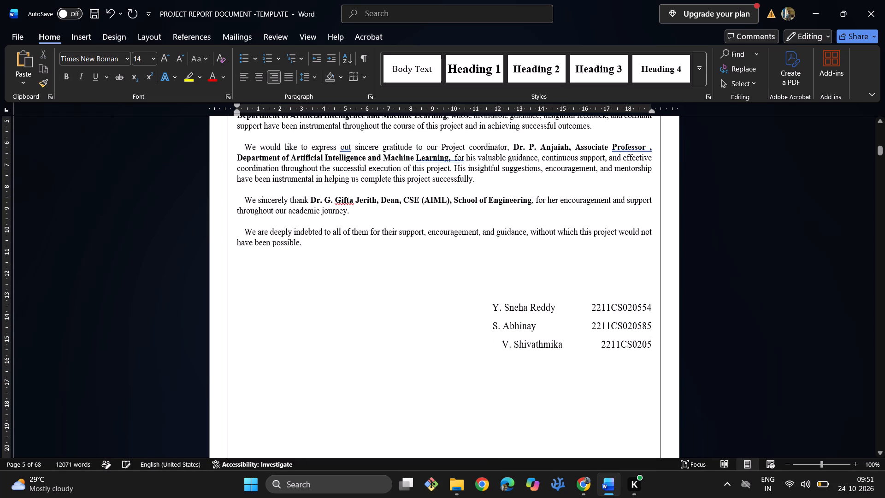
text(719)
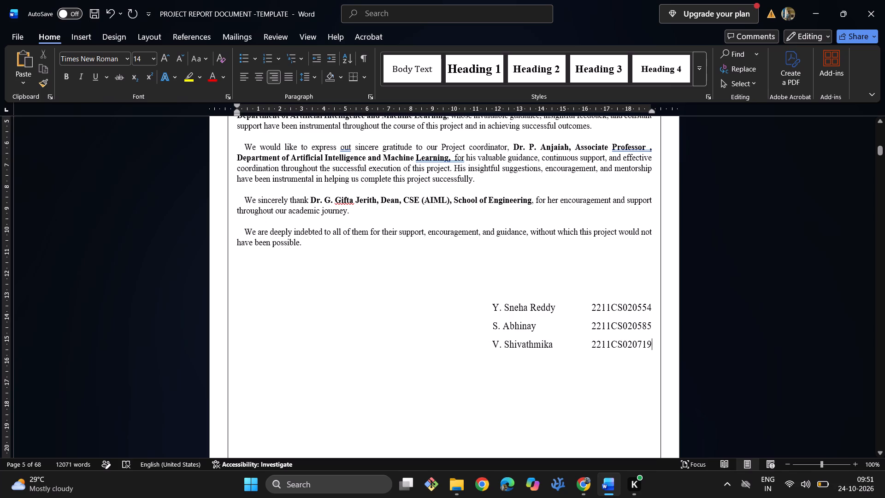
click(649, 325)
key(BackSpace)
key(BackSpace)
key(Right)
key(BackSpace)
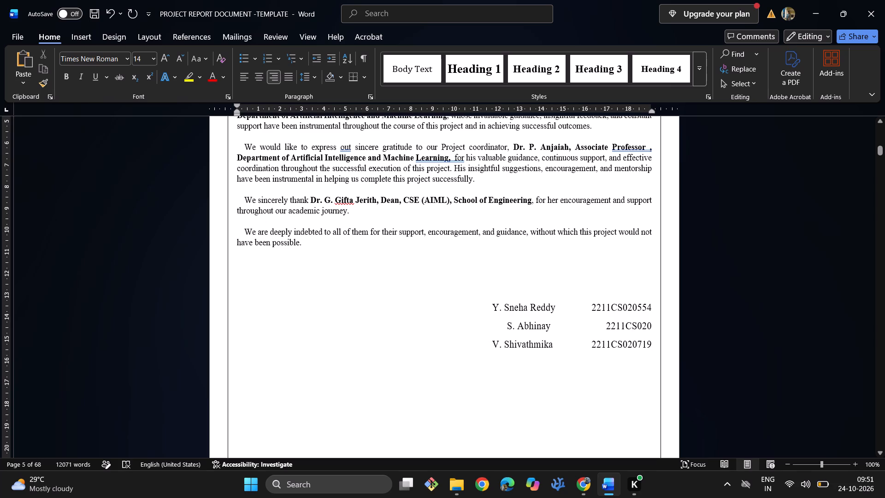
text(707)
key(Up)
key(BackSpace)
key(BackSpace)
key(BackSpace)
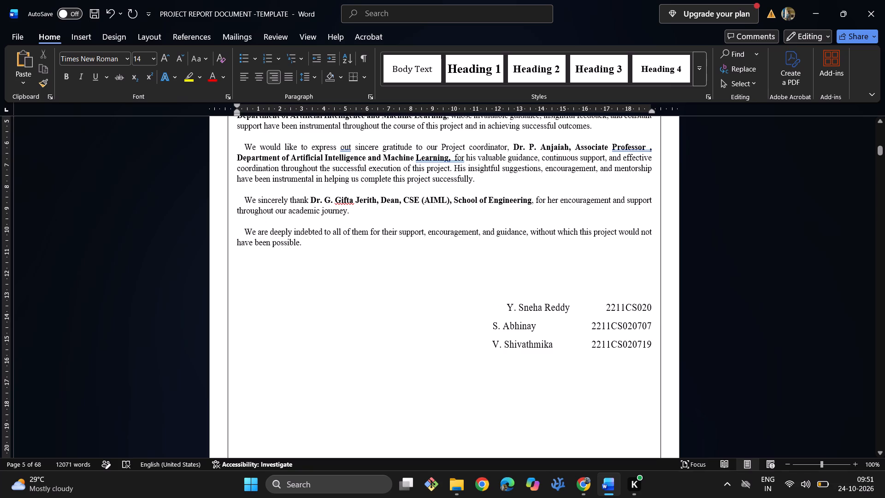
key(7)
key(BackSpace)
text(657)
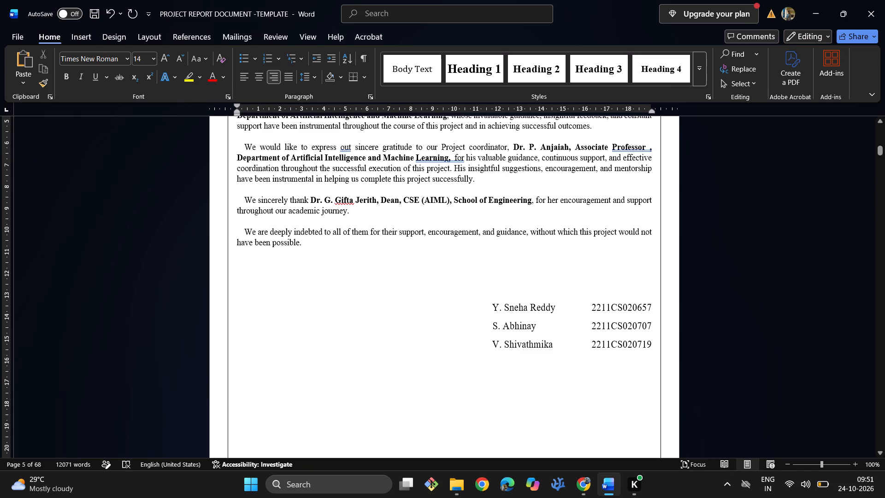
Replace the third name in the Acknowledgement's student list with the third student's name from the Declaration.
click(549, 348)
key(Right)
key(BackSpace)
key(BackSpace)
key(BackSpace)
key(BackSpace)
key(BackSpace)
key(BackSpace)
key(BackSpace)
key(BackSpace)
key(BackSpace)
key(BackSpace)
key(BackSpace)
key(BackSpace)
key(BackSpace)
key(BackSpace)
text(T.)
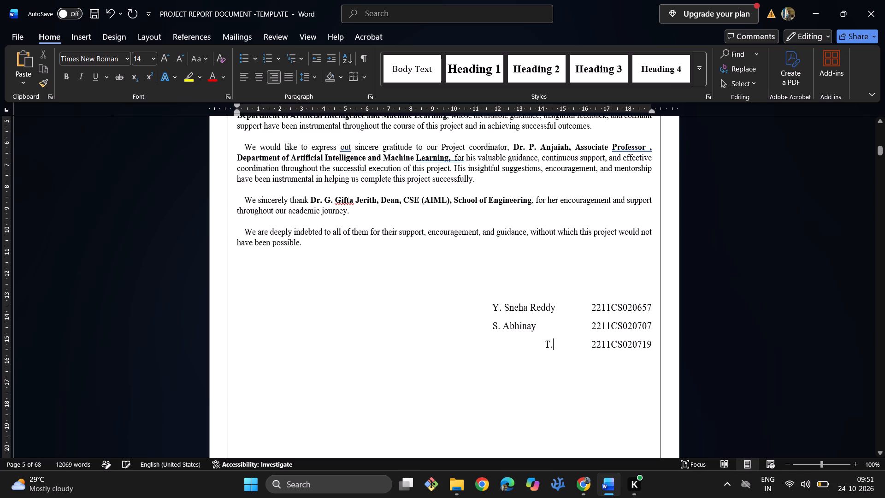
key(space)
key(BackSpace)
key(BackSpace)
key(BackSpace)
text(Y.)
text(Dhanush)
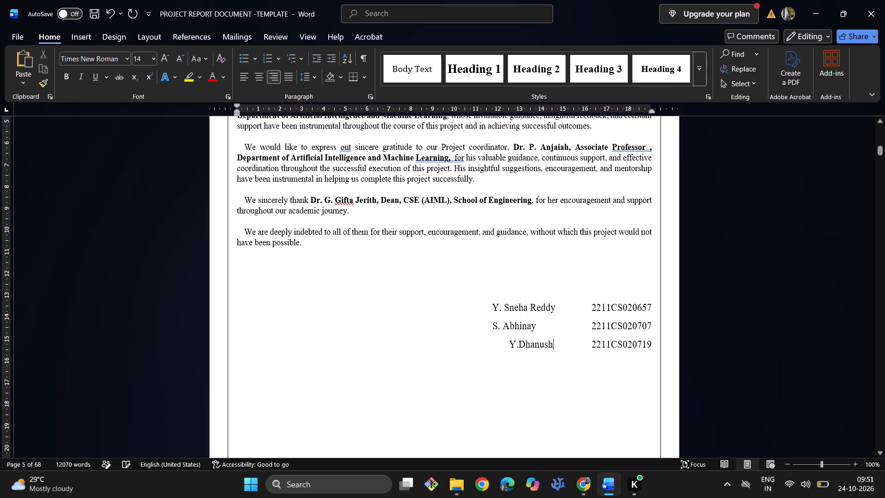
Replace the second name in the Acknowledgement's student list with the second student's name from the Declaration.
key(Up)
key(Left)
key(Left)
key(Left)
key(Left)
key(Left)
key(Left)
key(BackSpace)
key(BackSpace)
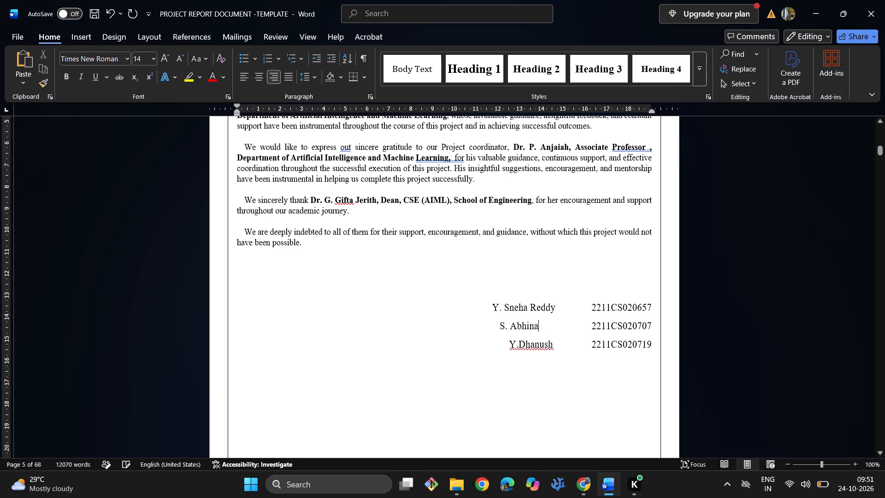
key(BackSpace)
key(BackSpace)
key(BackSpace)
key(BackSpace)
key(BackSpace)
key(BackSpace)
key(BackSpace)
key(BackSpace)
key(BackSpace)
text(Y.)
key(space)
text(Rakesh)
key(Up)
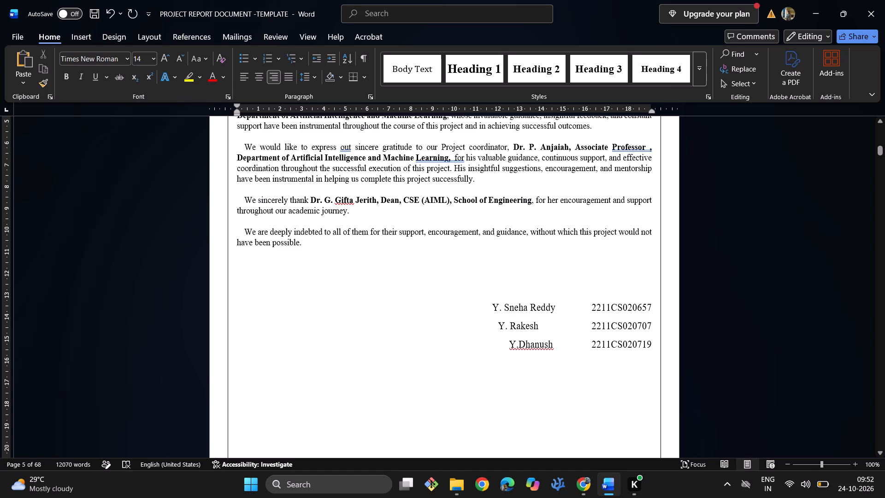
Replace the first name in the Acknowledgement's student list with the first student's name from the Declaration.
click(550, 307)
key(Right)
key(backslash)
key(BackSpace)
key(BackSpace)
key(BackSpace)
key(BackSpace)
key(BackSpace)
key(BackSpace)
key(BackSpace)
key(BackSpace)
key(BackSpace)
key(BackSpace)
key(BackSpace)
key(BackSpace)
key(BackSpace)
key(BackSpace)
key(BackSpace)
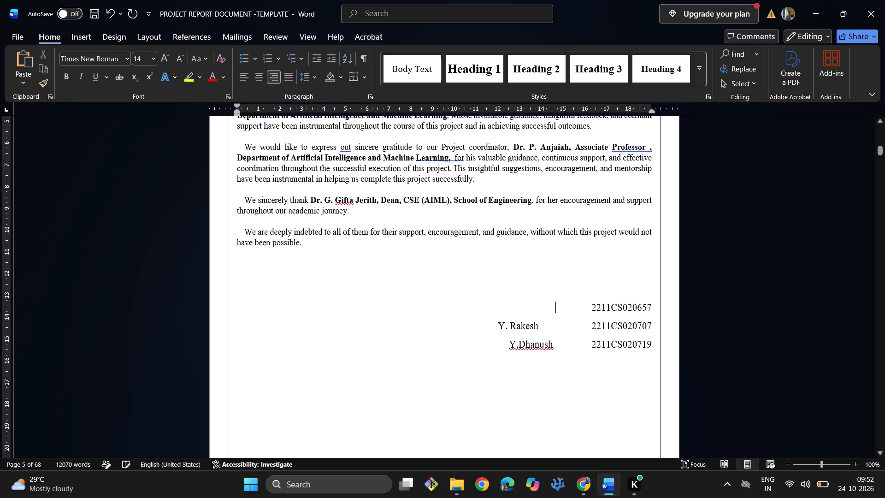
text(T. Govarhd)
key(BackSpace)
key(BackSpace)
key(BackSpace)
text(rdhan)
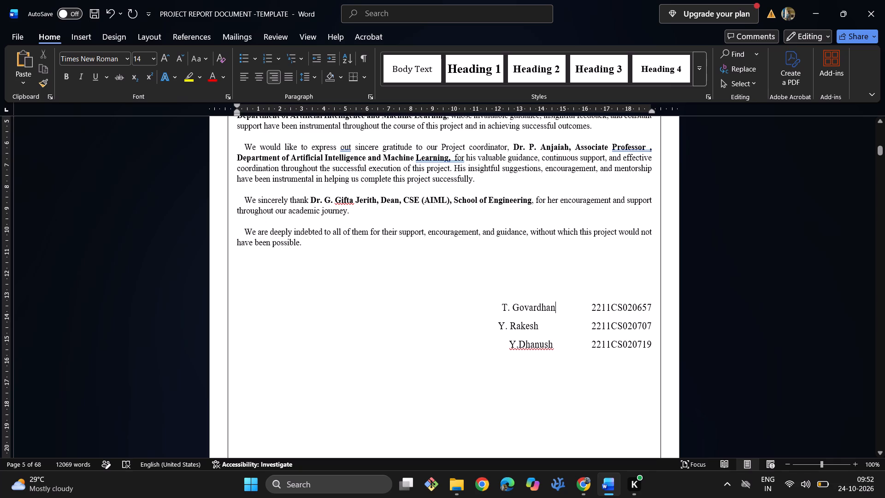
Change the opening digits of all three students' roll numbers in the Acknowledgement list to 23.
click(601, 308)
key(BackSpace)
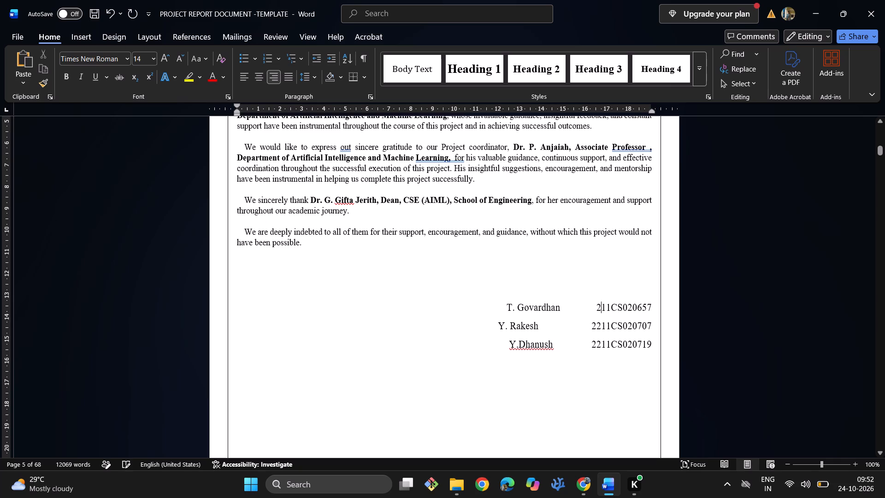
key(3)
key(Down)
key(BackSpace)
key(3)
key(Up)
key(Down)
key(Down)
key(BackSpace)
key(3)
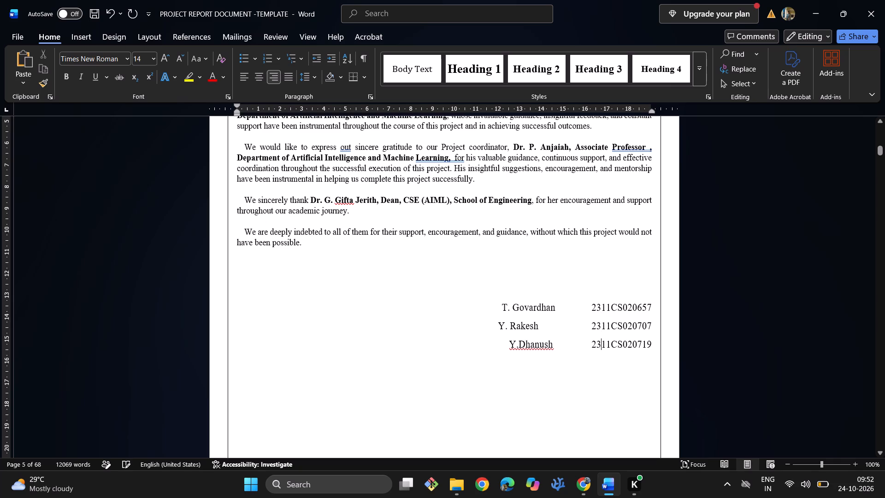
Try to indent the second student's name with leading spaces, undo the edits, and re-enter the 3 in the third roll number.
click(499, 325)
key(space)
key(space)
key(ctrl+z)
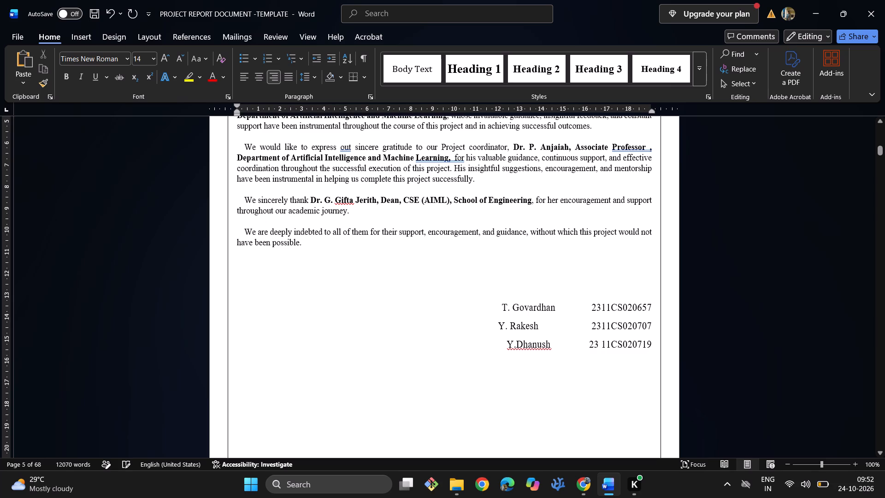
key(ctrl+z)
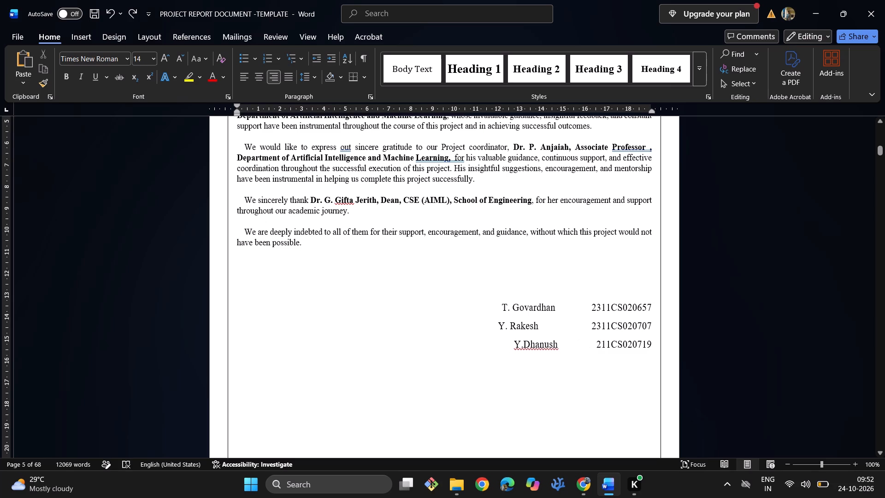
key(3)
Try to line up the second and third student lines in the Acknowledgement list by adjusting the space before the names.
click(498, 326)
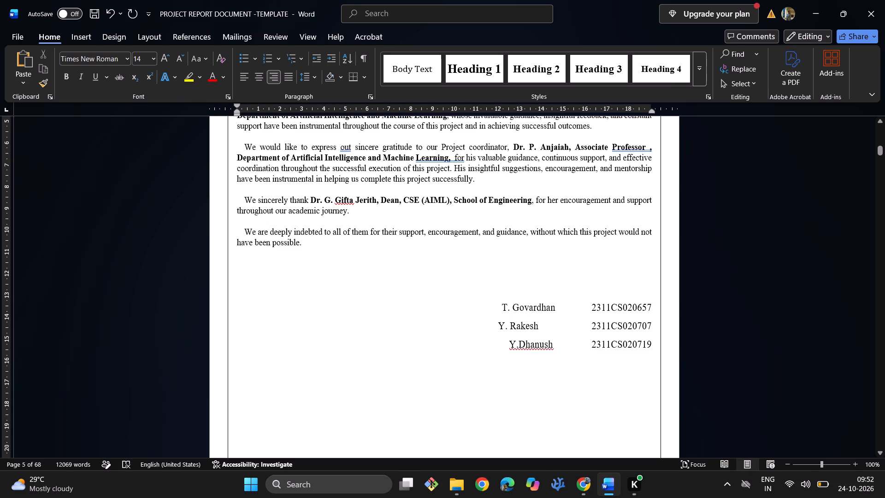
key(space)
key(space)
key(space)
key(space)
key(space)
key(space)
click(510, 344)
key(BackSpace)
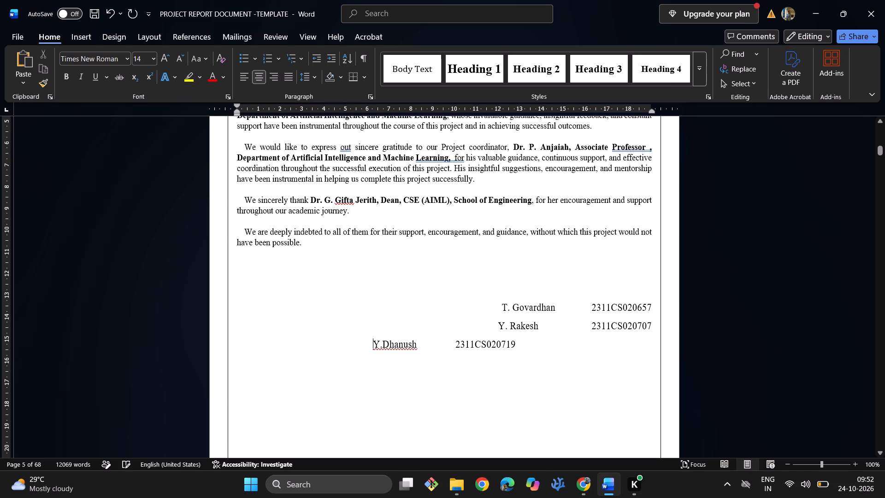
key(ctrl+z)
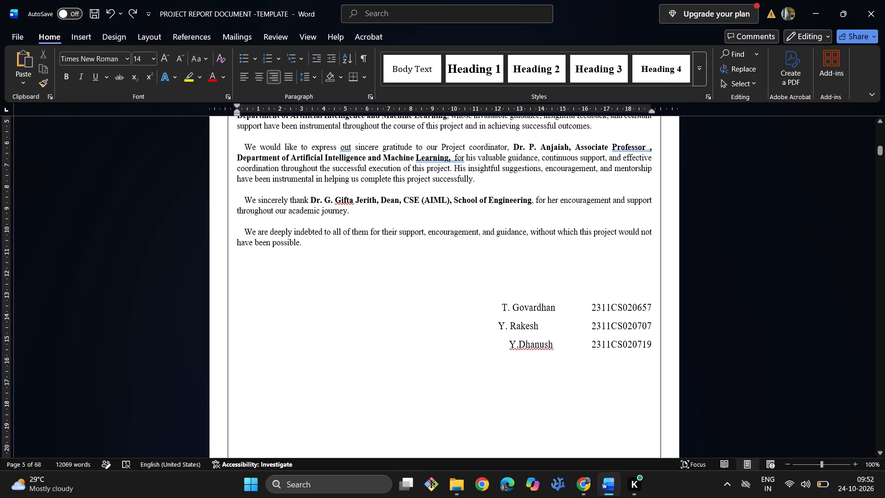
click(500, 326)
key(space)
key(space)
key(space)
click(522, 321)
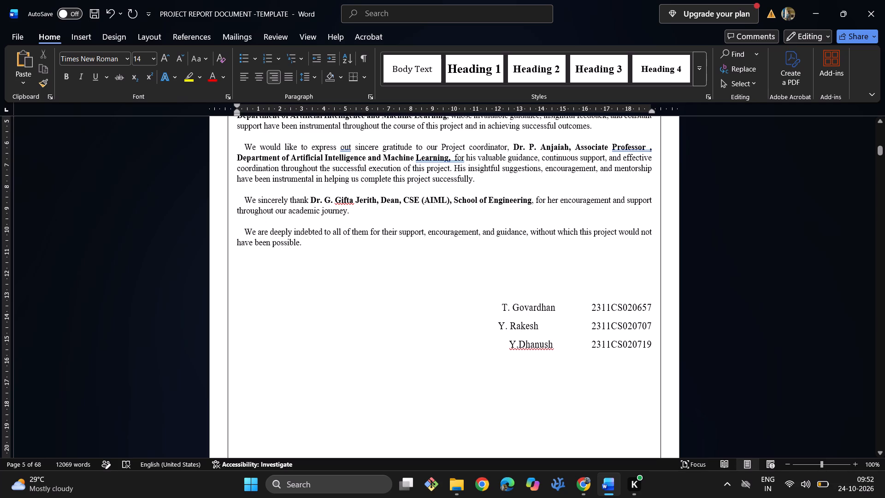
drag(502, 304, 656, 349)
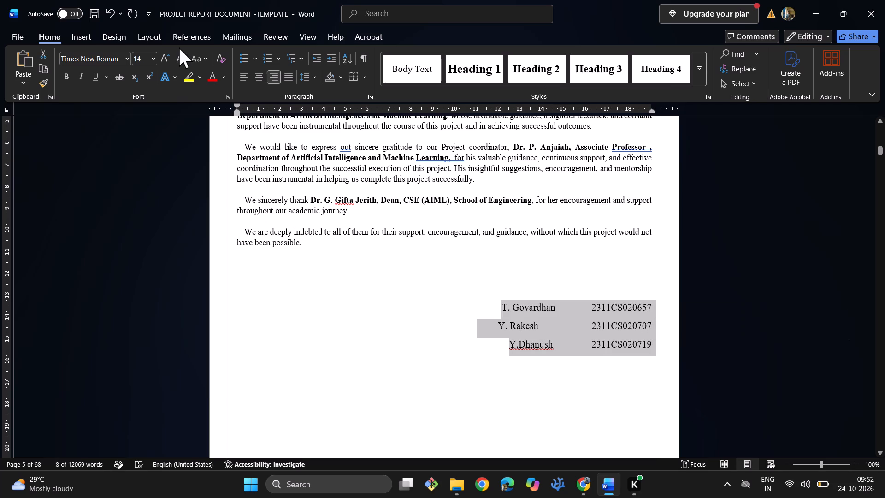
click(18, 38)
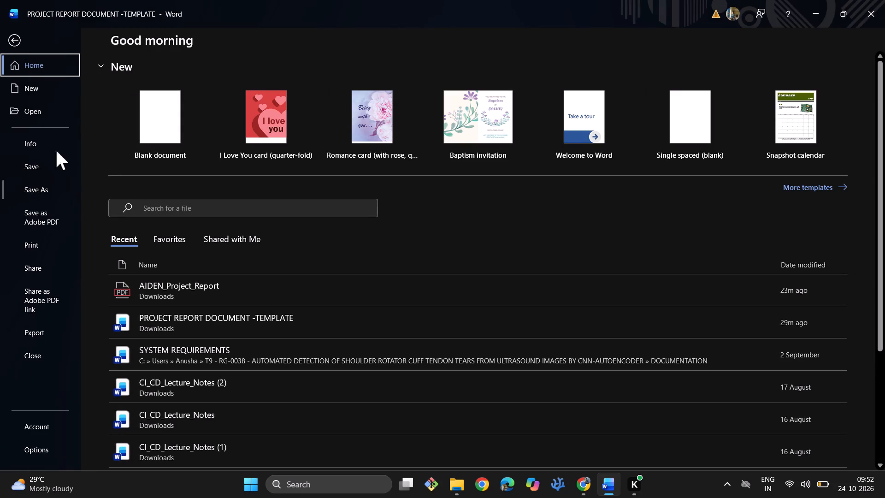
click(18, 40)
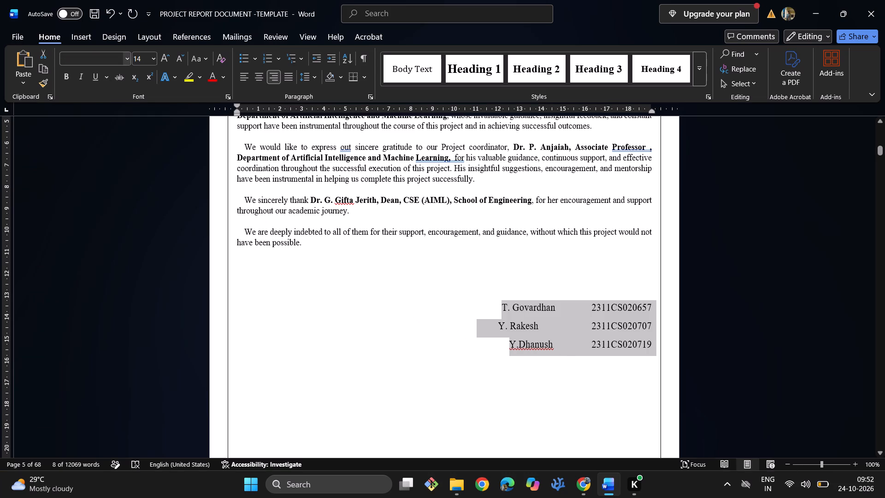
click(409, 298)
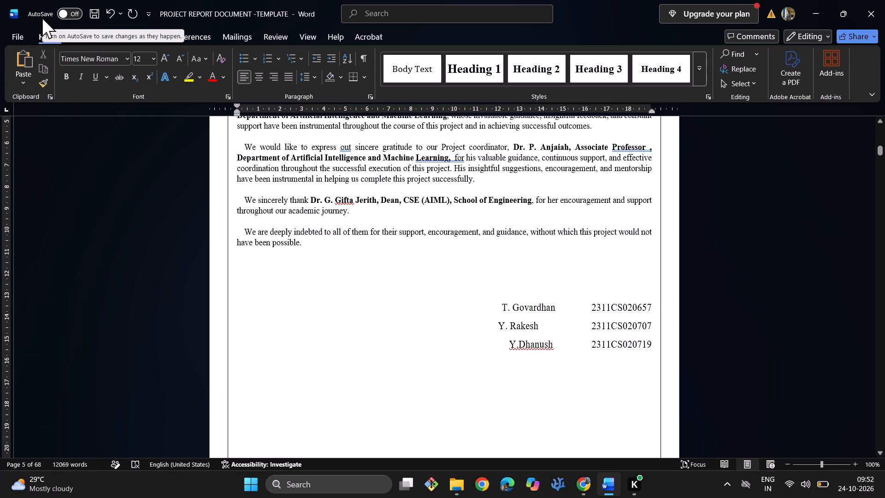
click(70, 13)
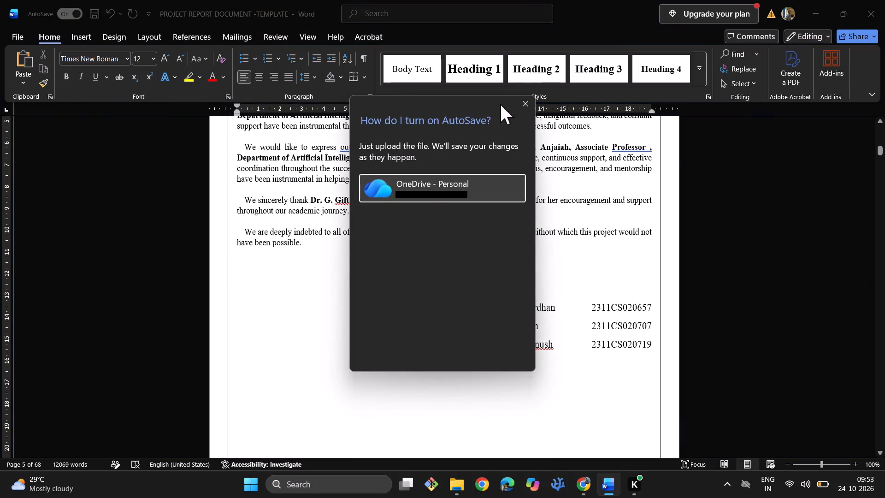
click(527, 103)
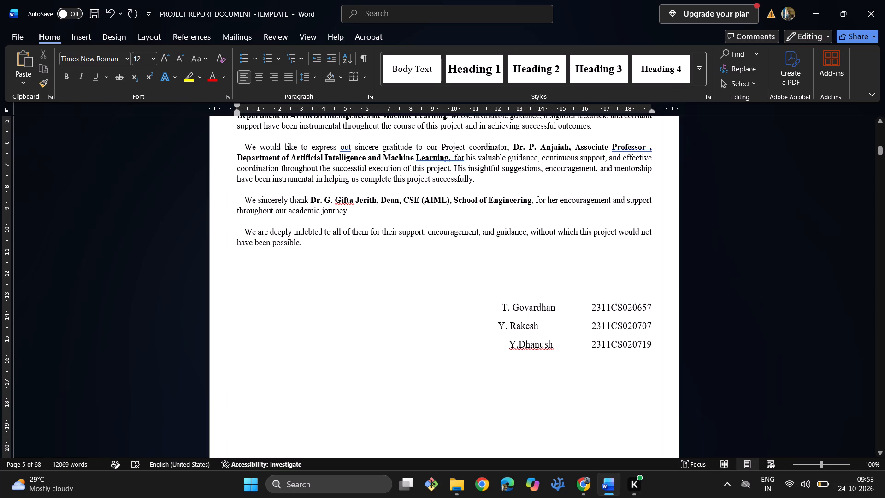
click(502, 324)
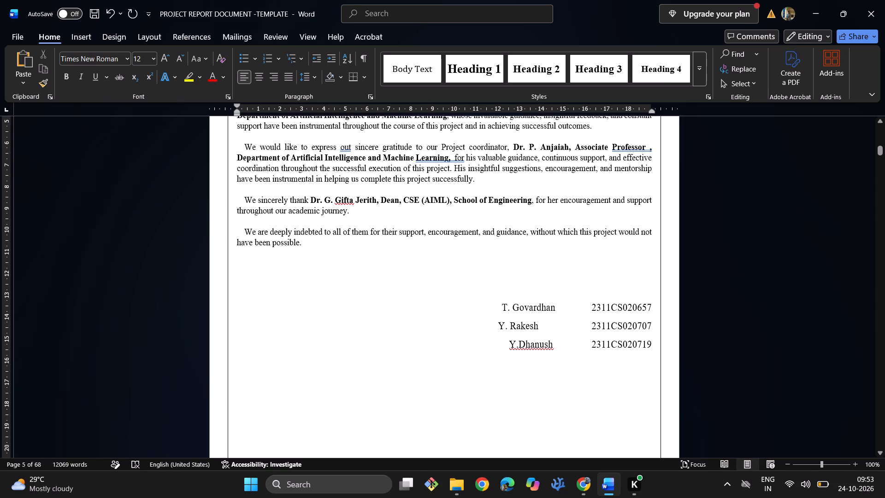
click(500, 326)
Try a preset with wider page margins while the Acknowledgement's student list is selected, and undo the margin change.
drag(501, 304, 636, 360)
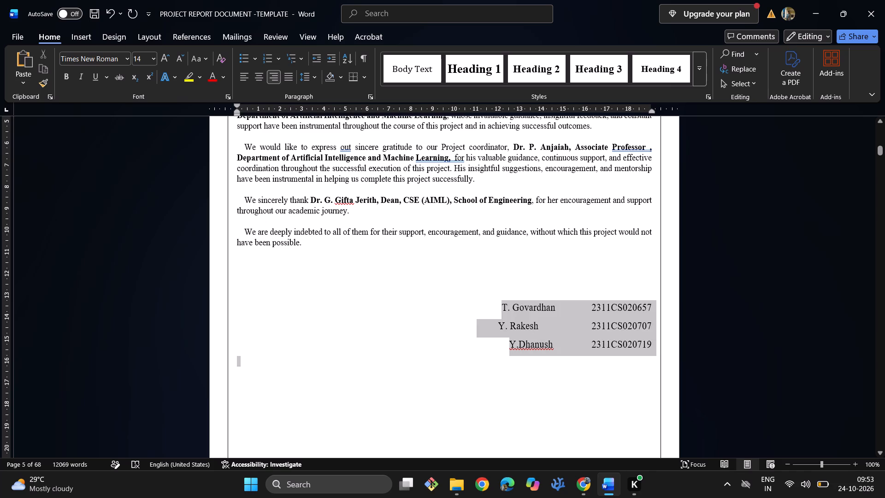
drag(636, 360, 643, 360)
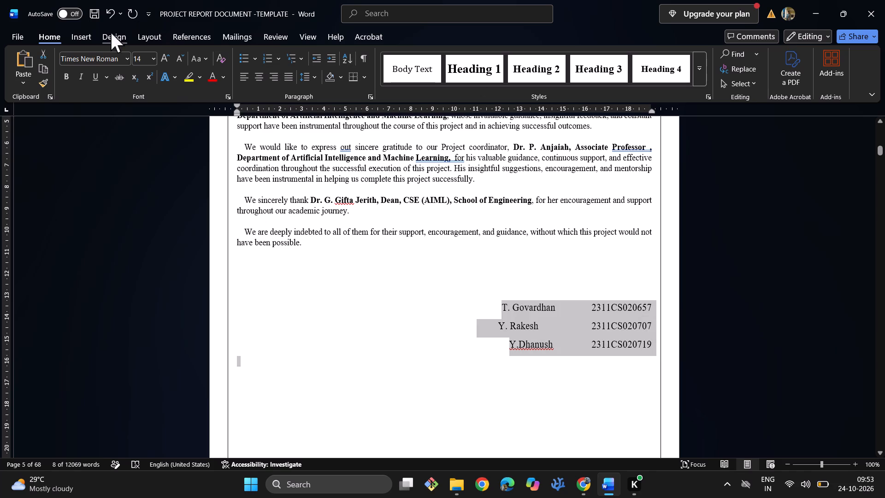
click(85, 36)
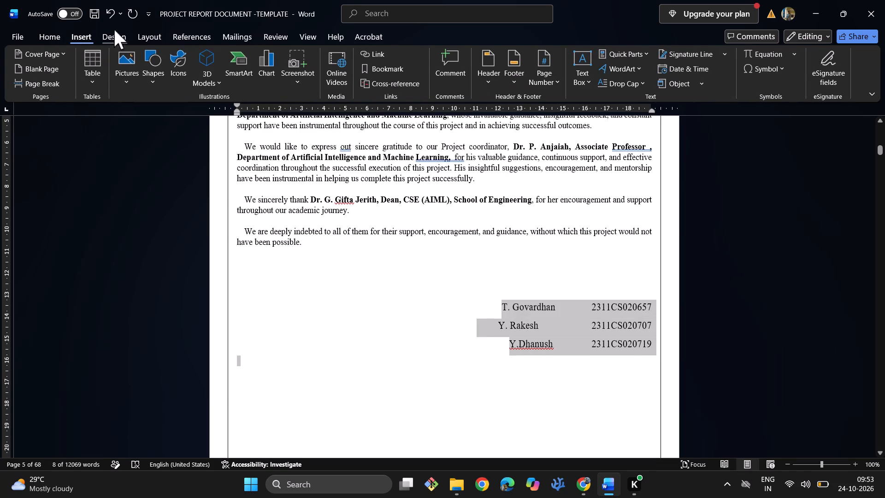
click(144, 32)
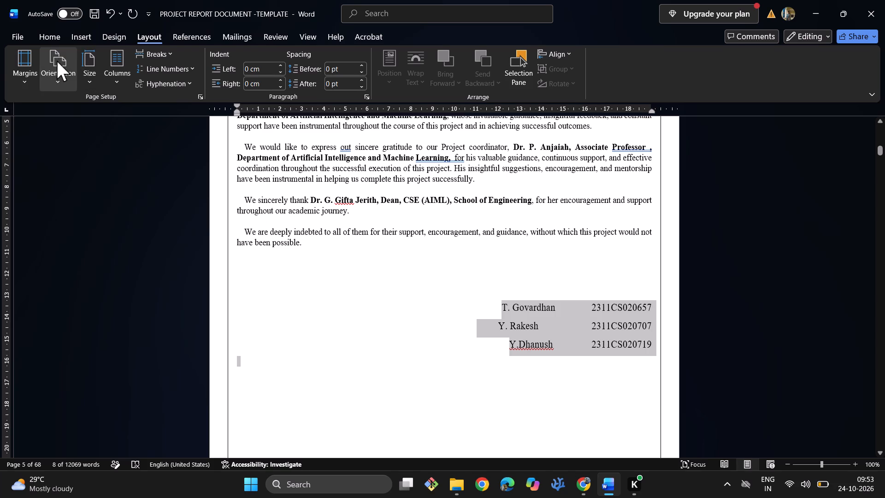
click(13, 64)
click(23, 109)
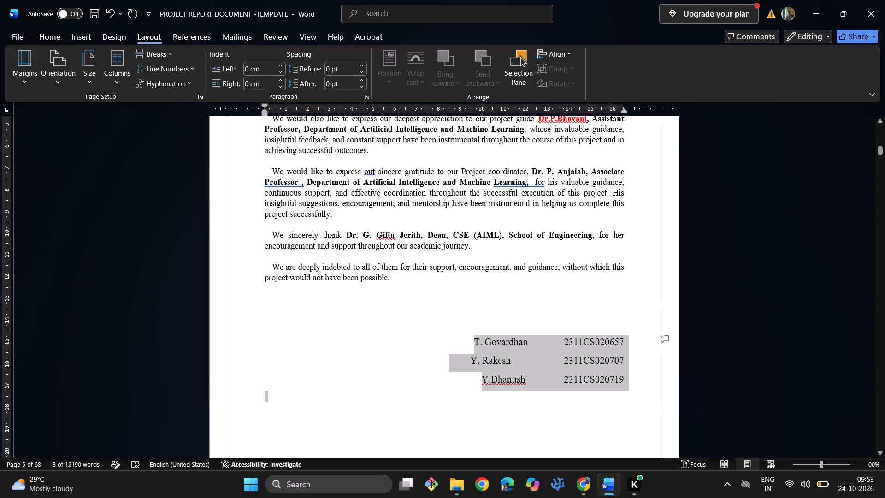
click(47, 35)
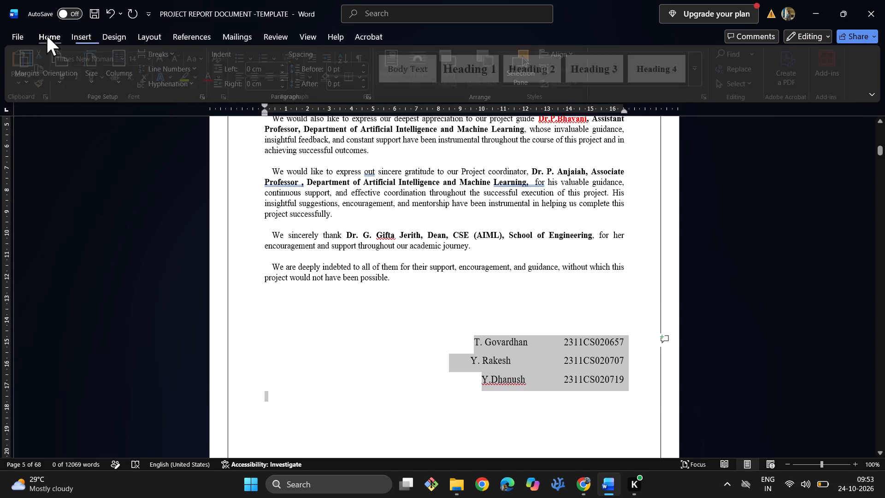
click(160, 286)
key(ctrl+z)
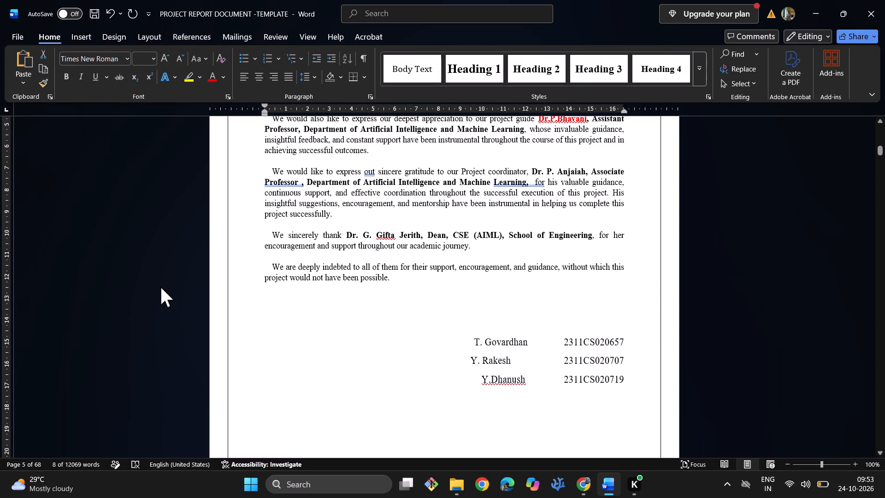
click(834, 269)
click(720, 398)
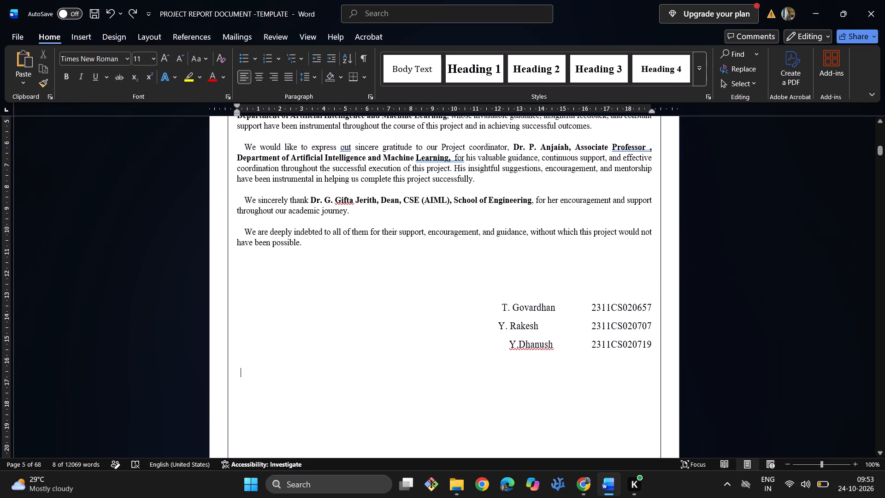
Centre the first student's line in the Acknowledgement list and pad it with leading spaces until its name lines up with the second name.
click(497, 326)
click(501, 308)
key(BackSpace)
key(space)
key(space)
key(space)
key(space)
key(space)
key(space)
key(space)
key(space)
key(space)
key(space)
key(space)
key(space)
key(space)
key(space)
key(space)
key(space)
key(space)
key(space)
key(space)
key(space)
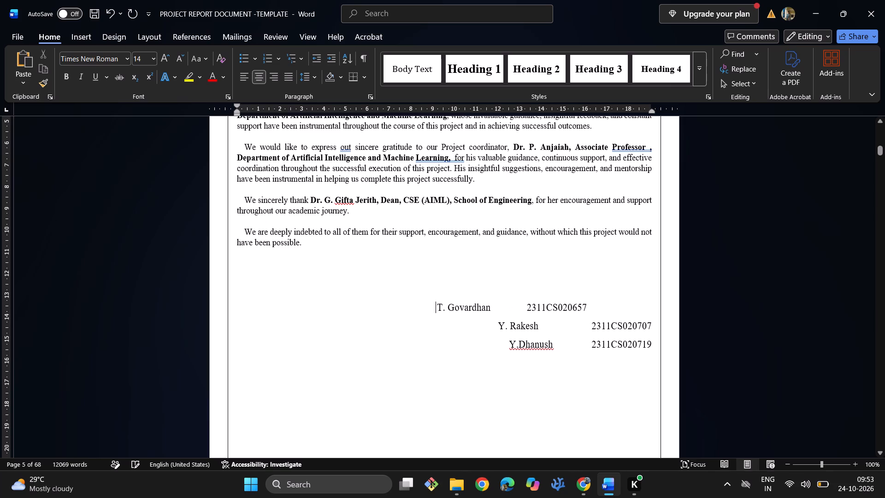
key(space)
key(space)
key(space)
key(space)
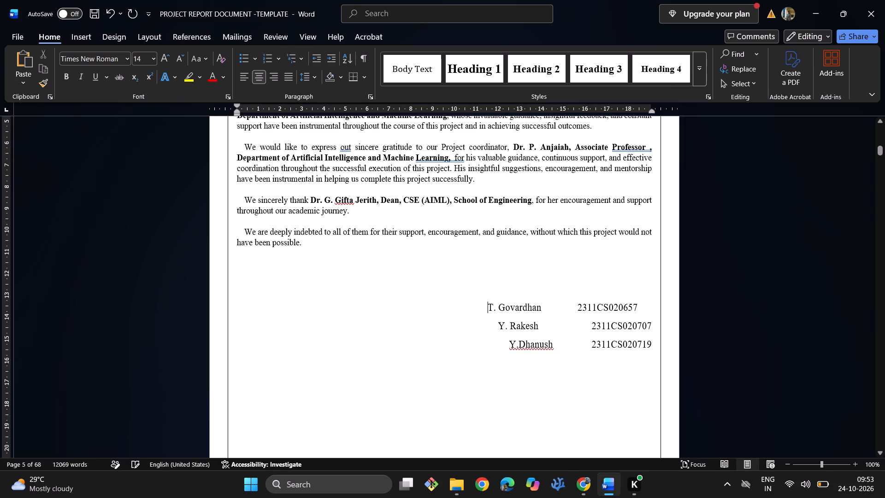
key(space)
key(space)
key(space)
key(space)
key(space)
key(space)
key(space)
key(space)
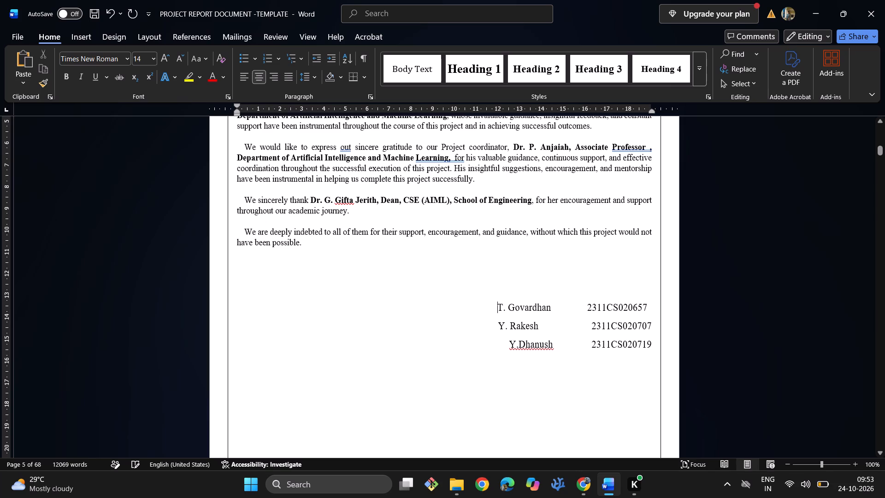
Change the third student's line in the Acknowledgement list from right-aligned to centred.
click(507, 346)
key(BackSpace)
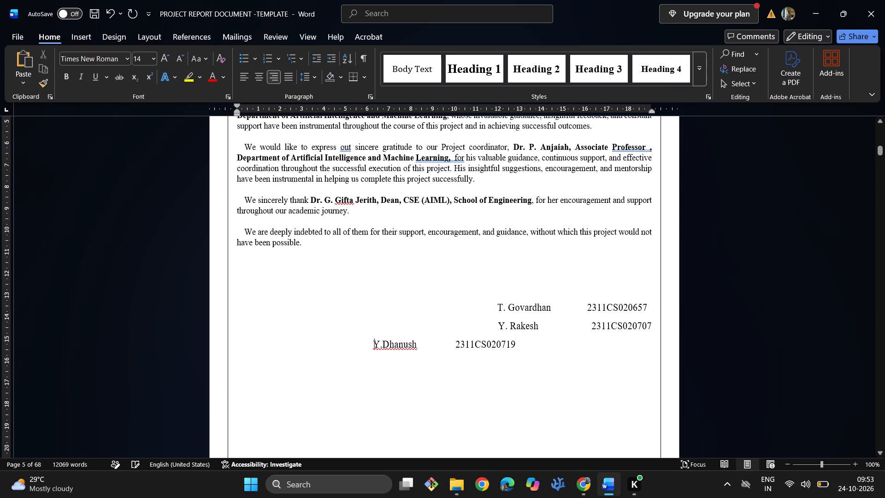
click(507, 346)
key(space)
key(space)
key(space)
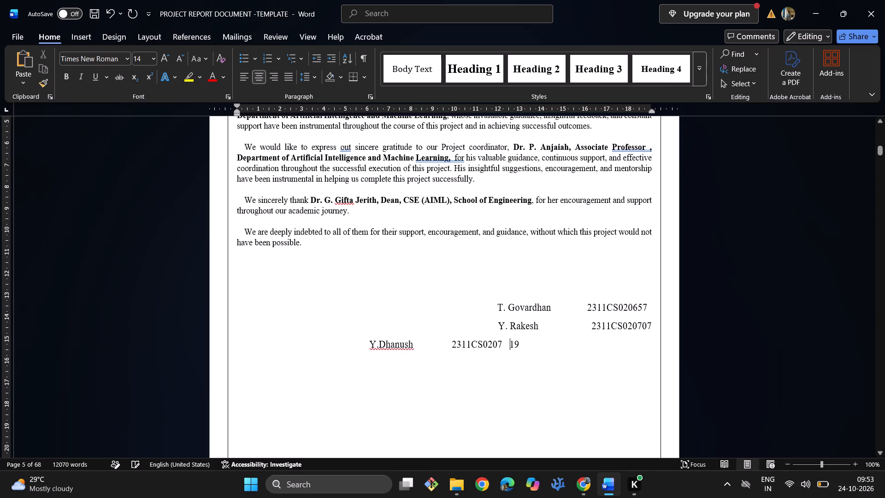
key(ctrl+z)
Pad the third student's line with leading spaces until its name lines up beneath the second student's name.
key(Left)
key(Left)
key(Left)
key(Left)
key(Left)
key(Left)
key(Left)
key(Left)
key(Left)
key(Left)
key(Left)
key(Left)
key(Left)
key(Left)
key(Left)
key(Left)
key(Left)
key(Left)
key(Left)
key(Left)
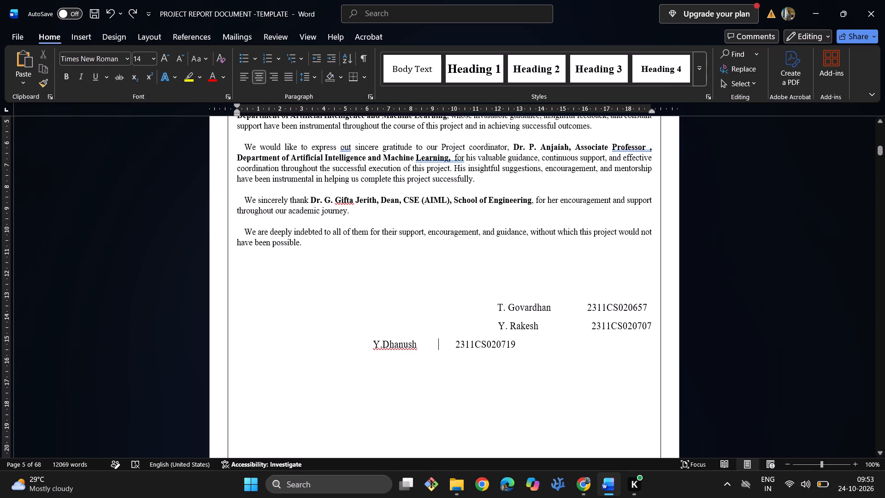
key(Right)
key(Right)
key(space)
key(space)
key(space)
key(space)
key(space)
key(space)
key(space)
key(space)
key(space)
key(space)
key(space)
key(space)
key(space)
key(space)
key(space)
key(space)
key(space)
key(space)
key(space)
key(space)
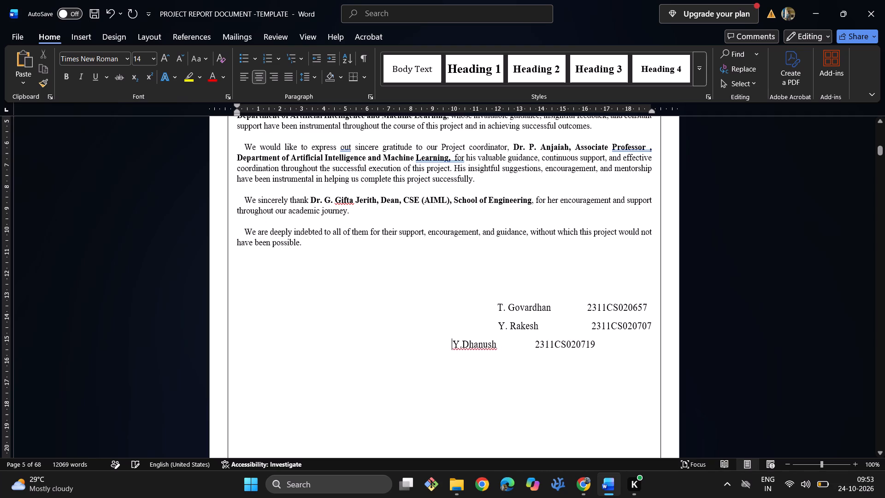
key(space)
key(space)
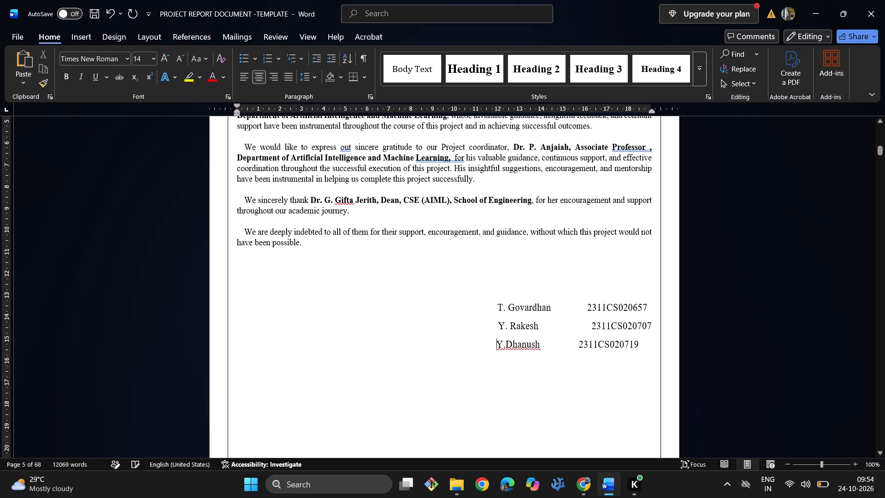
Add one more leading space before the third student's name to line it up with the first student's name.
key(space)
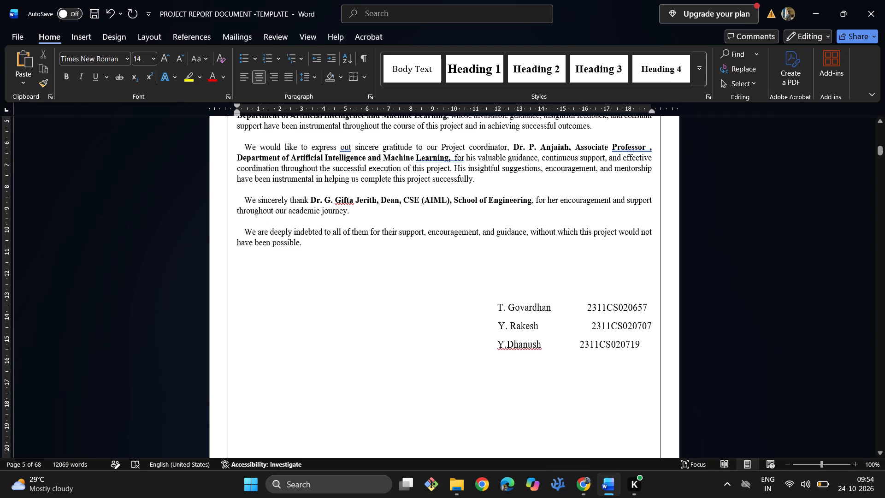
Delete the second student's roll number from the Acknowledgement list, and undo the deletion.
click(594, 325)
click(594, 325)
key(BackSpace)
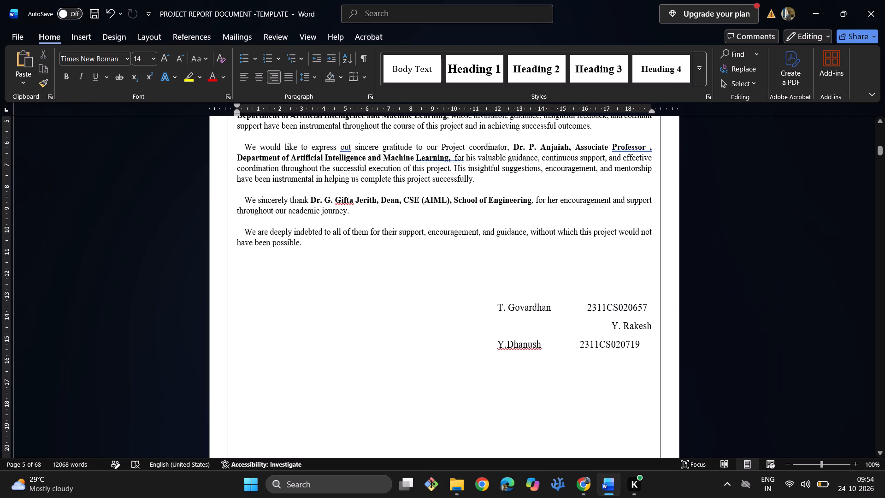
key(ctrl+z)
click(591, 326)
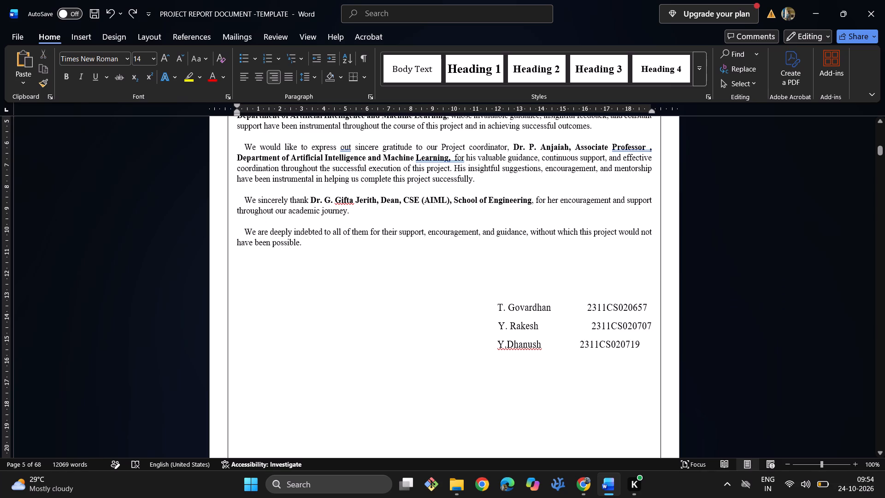
Try justified, left and centred alignment on all three student lines in the Acknowledgement, and settle on right alignment.
drag(492, 305, 647, 355)
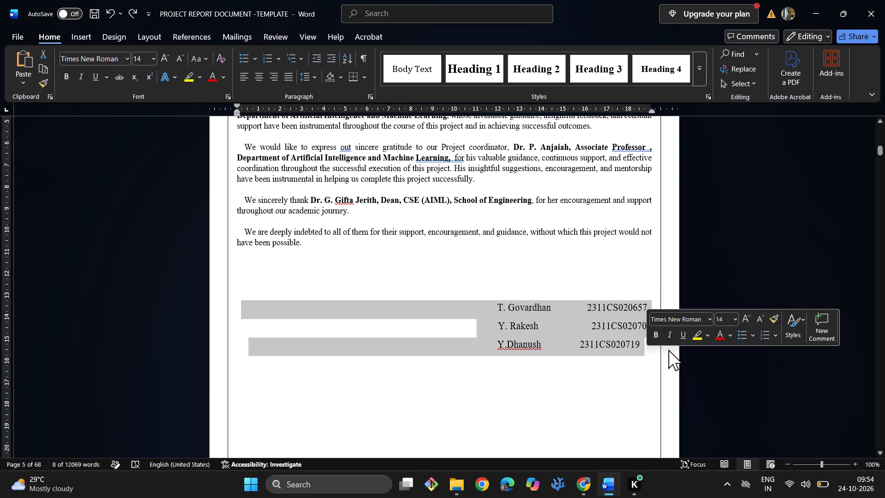
click(261, 78)
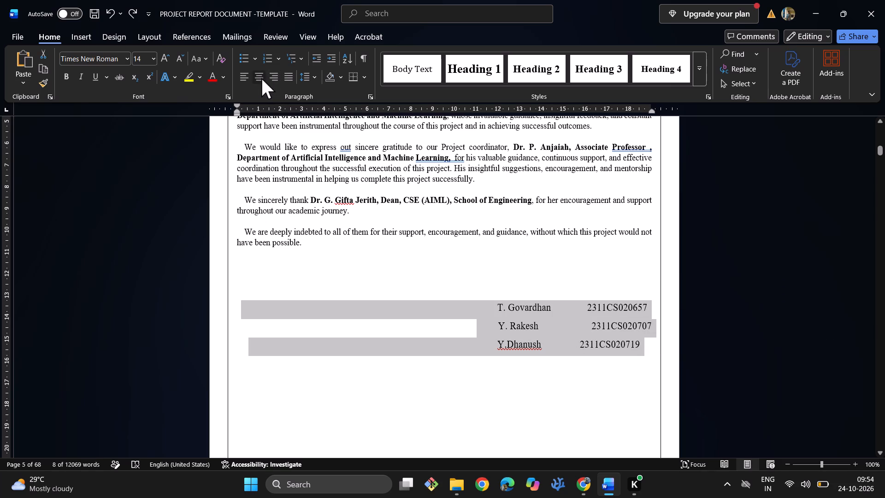
click(291, 76)
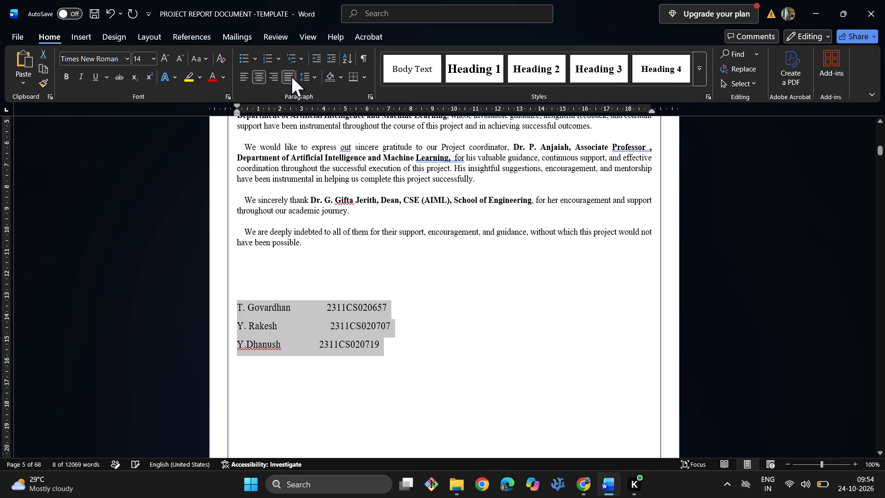
click(243, 77)
click(261, 81)
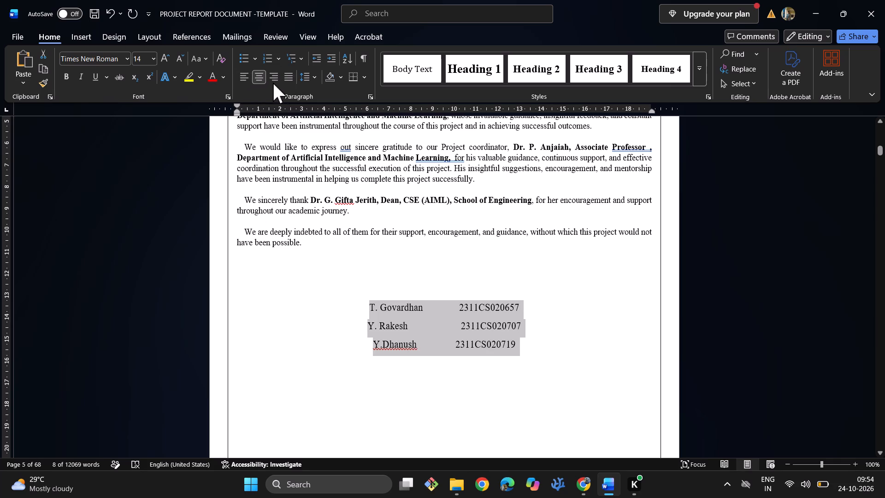
click(276, 78)
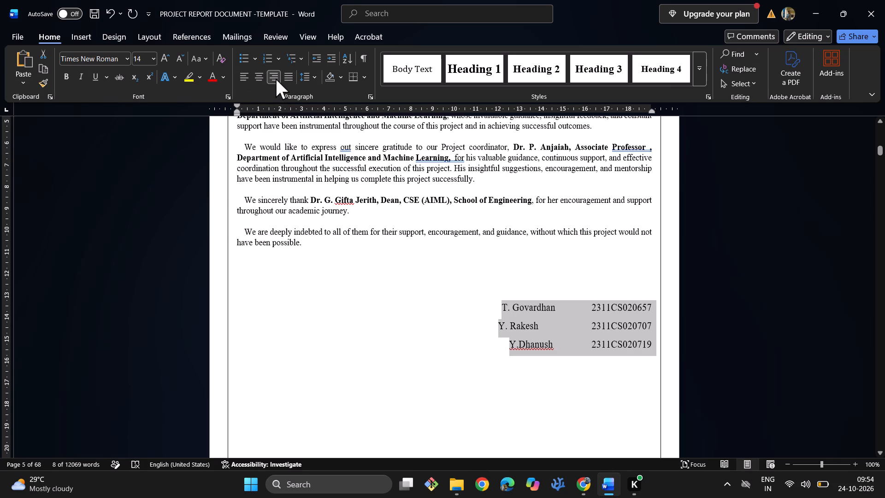
click(381, 350)
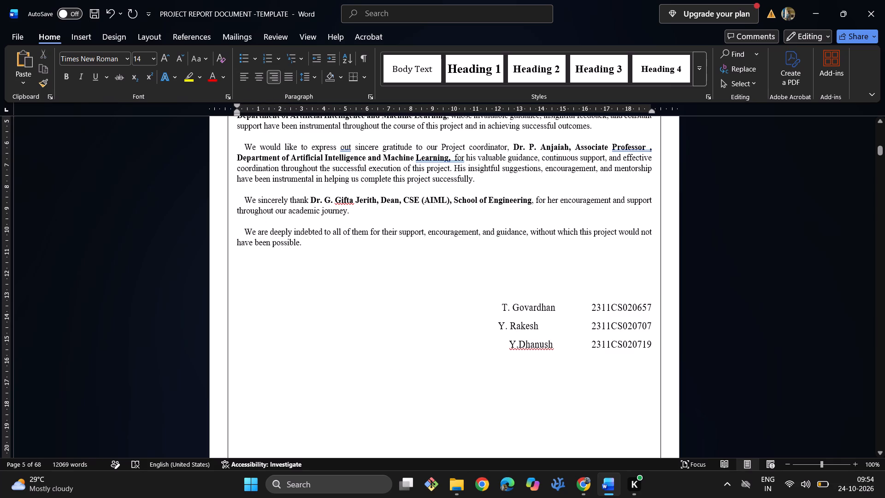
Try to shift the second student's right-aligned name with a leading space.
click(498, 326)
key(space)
Centre the first student's line and pad it with leading spaces until its name nearly lines up with the second student's name.
click(501, 307)
key(BackSpace)
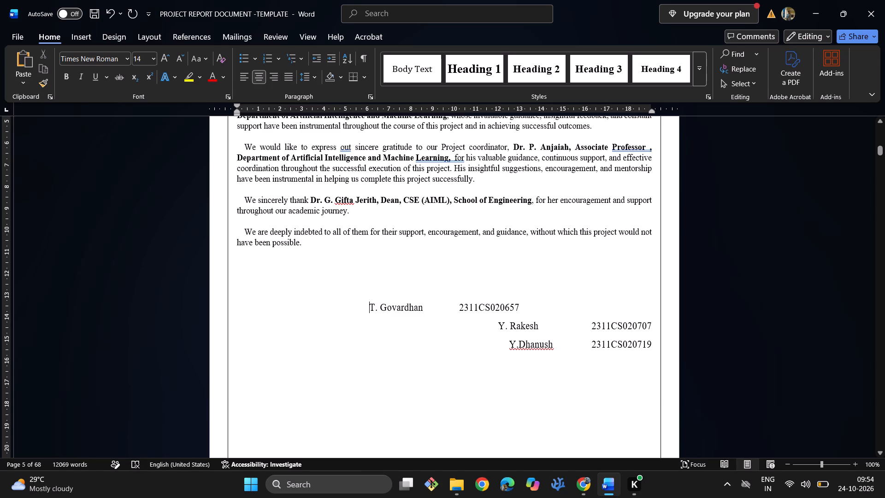
key(space)
key(space)
key(space)
key(space)
key(space)
key(space)
key(space)
key(space)
key(space)
key(space)
key(space)
key(space)
key(space)
key(space)
key(space)
key(space)
key(space)
key(space)
key(space)
key(space)
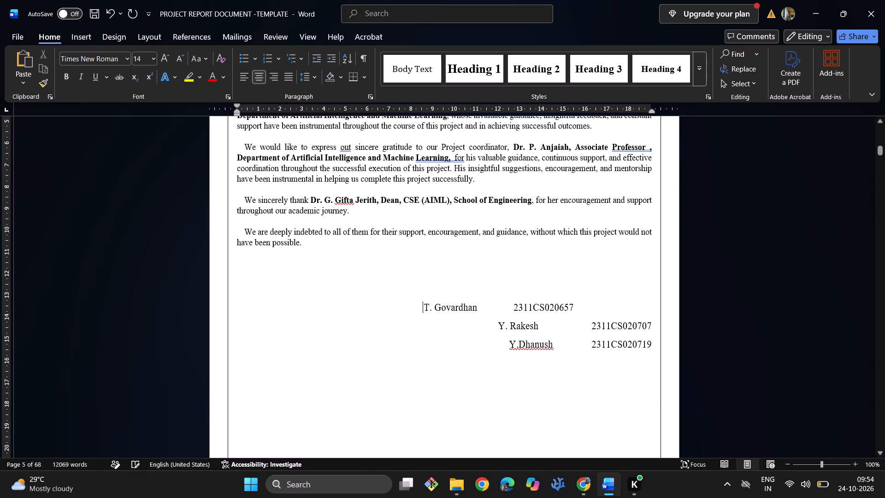
key(space)
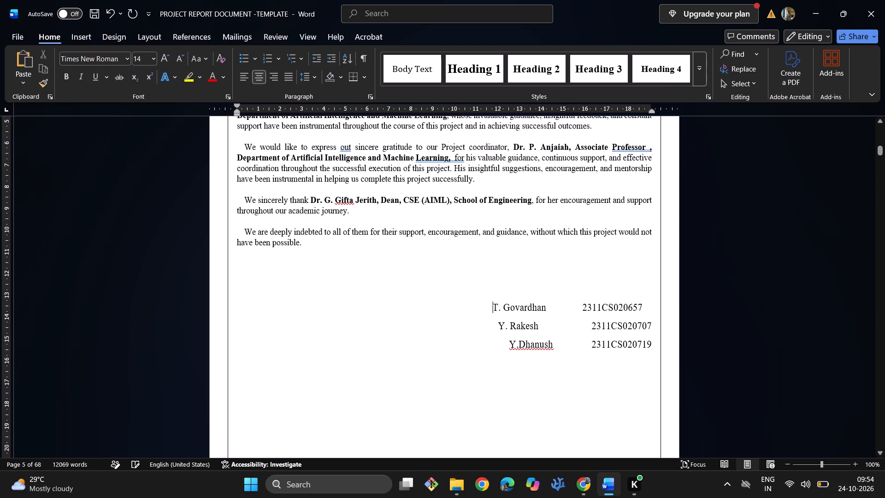
key(space)
key(space)
key(space)
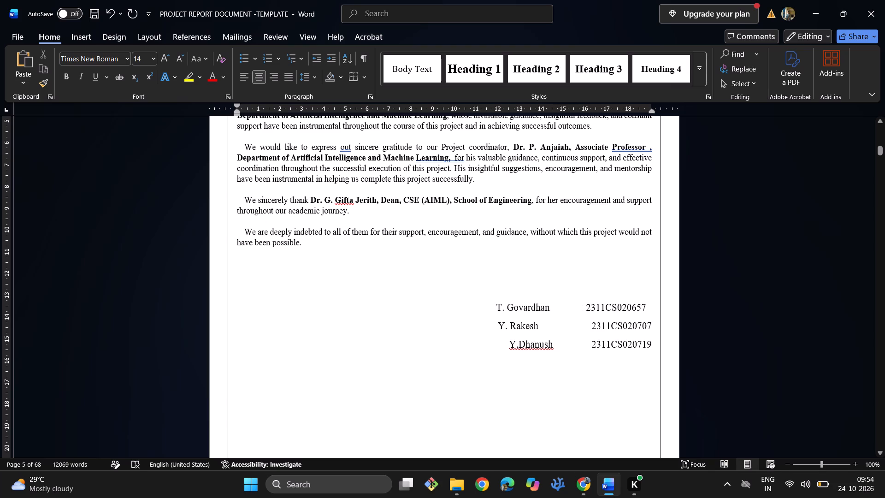
Widen the gap between the first student's name and roll number with spaces until the roll number lines up with those below.
click(585, 309)
key(space)
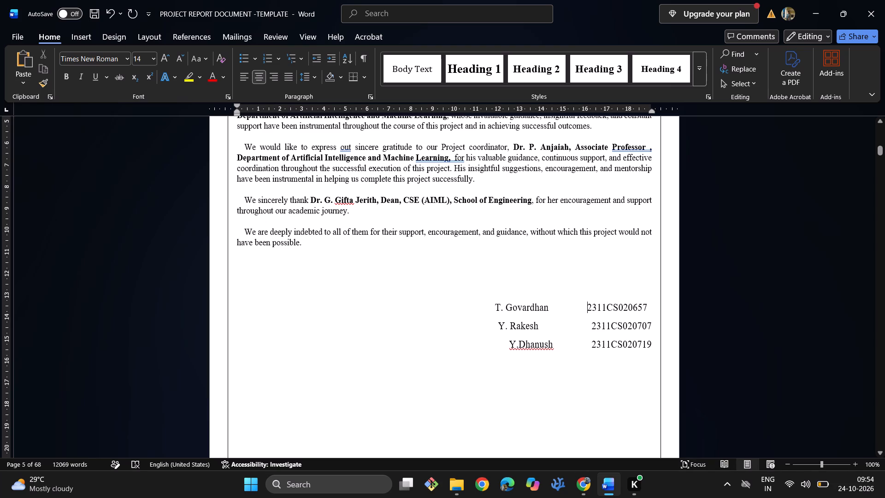
key(space)
key(space)
key(space)
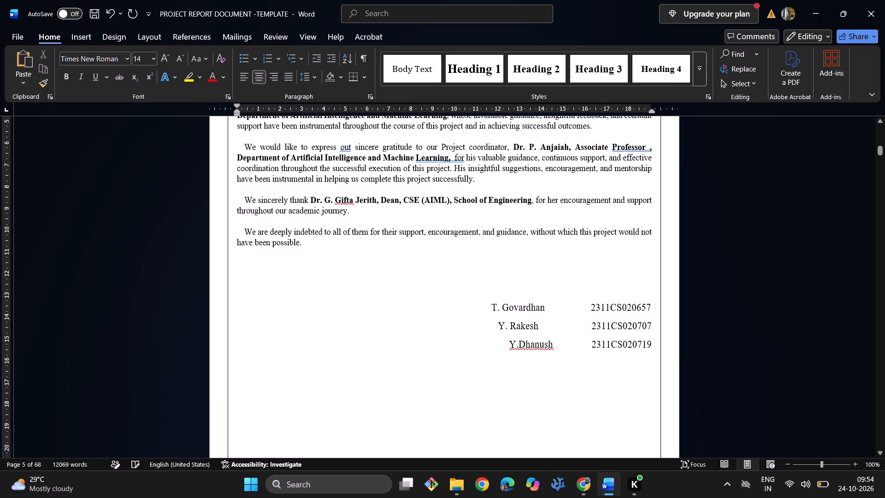
Centre the second student's line and pad it with leading spaces until its name lines up beneath the first student's name.
click(497, 322)
key(BackSpace)
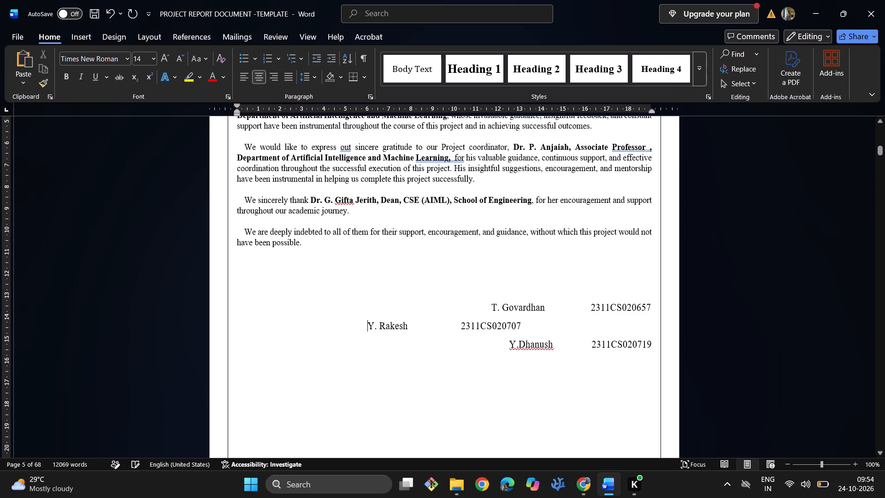
key(space)
key(space)
key(space)
key(space)
key(space)
key(space)
key(space)
key(space)
key(space)
key(space)
key(space)
key(space)
key(space)
key(space)
key(space)
key(space)
key(space)
key(space)
key(space)
key(space)
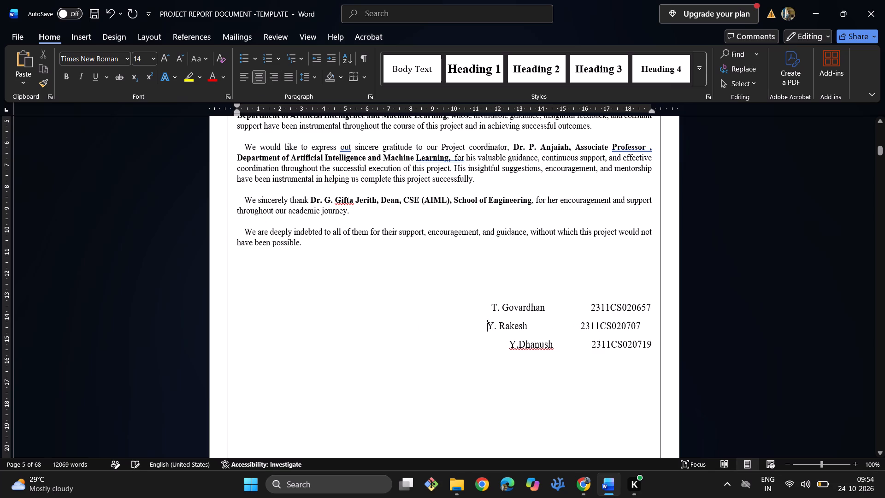
key(space)
key(space)
key(space)
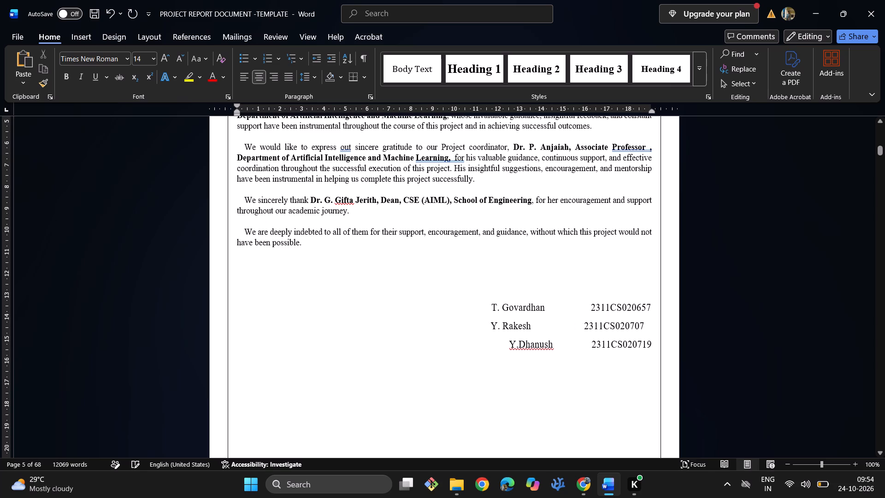
Add spaces before the second student's roll number and name until both line up with the first student's line.
click(571, 326)
key(space)
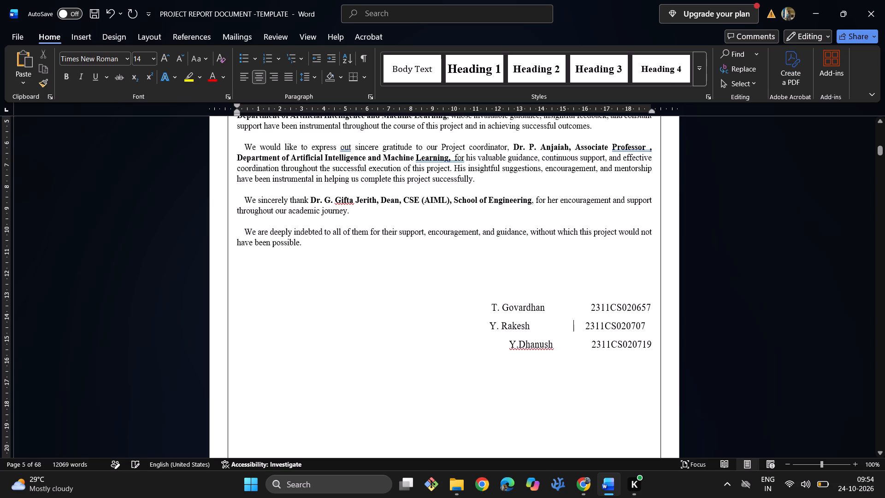
key(space)
click(486, 326)
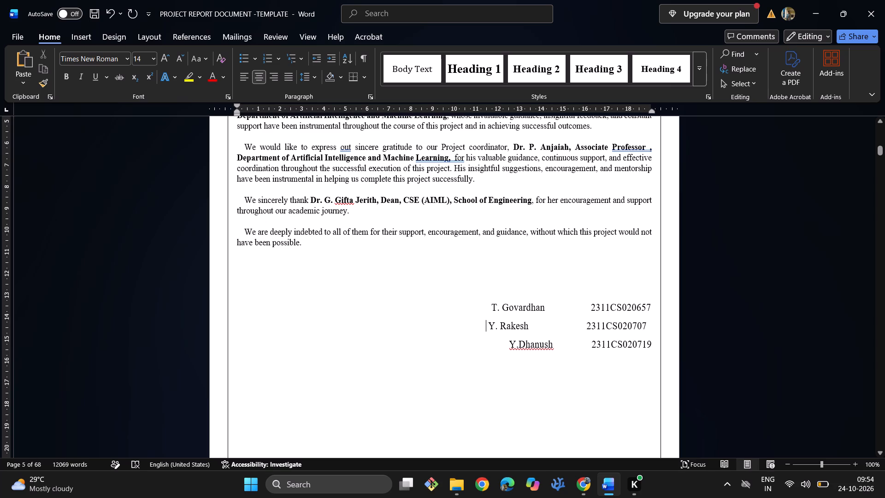
key(space)
key(space)
key(space)
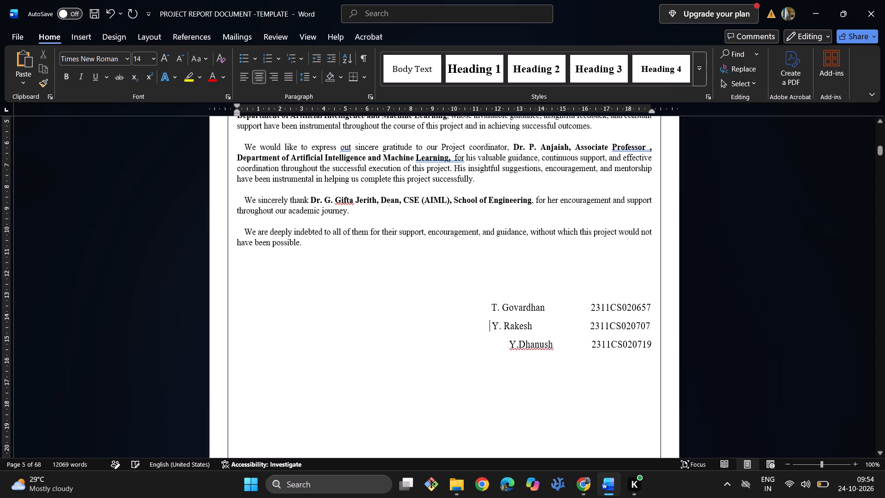
Centre the third student's line and pad it with leading spaces until its name sits nearly beneath the second student's name.
click(508, 344)
key(BackSpace)
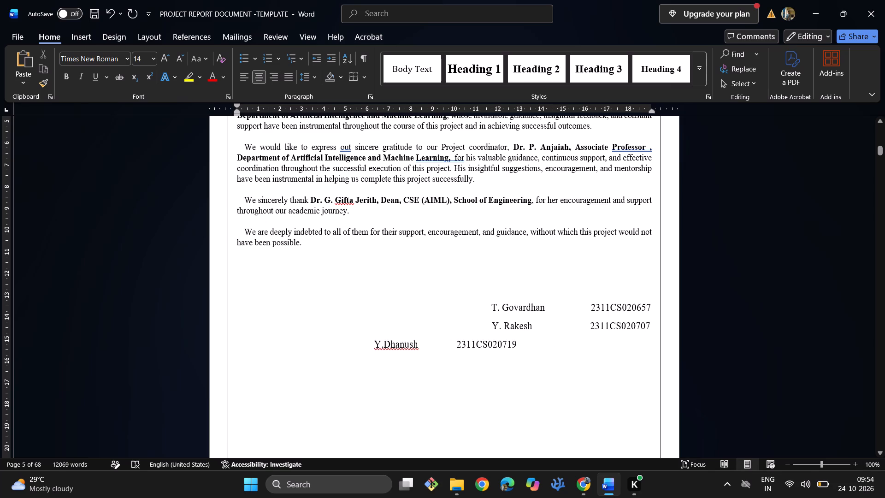
key(space)
key(space)
key(space)
key(space)
key(space)
key(space)
key(space)
key(space)
key(space)
key(space)
key(space)
key(space)
key(space)
key(space)
key(space)
key(space)
key(space)
key(space)
key(space)
key(space)
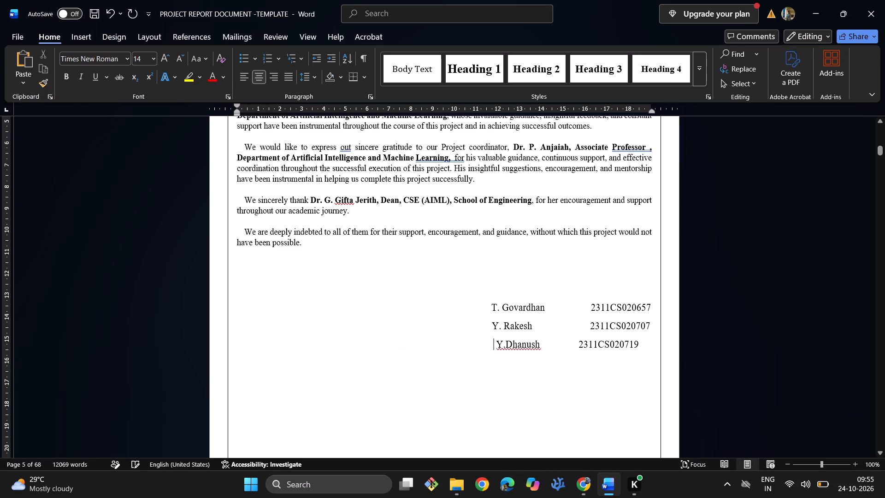
key(BackSpace)
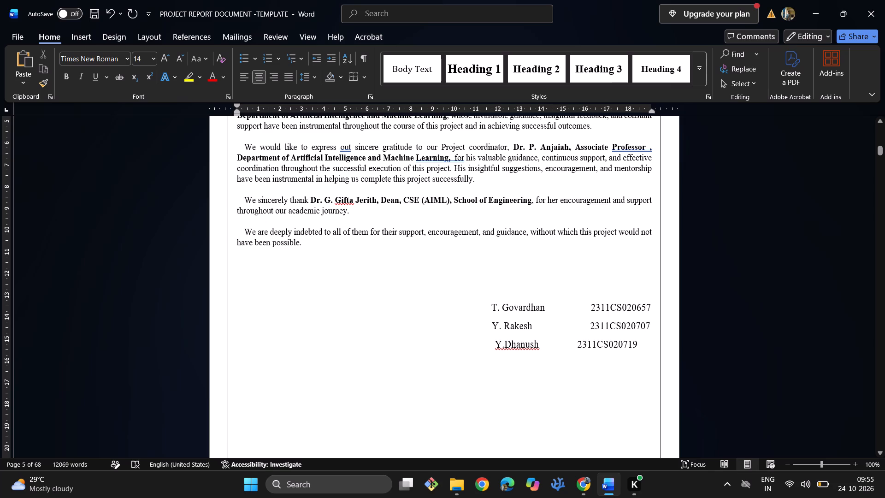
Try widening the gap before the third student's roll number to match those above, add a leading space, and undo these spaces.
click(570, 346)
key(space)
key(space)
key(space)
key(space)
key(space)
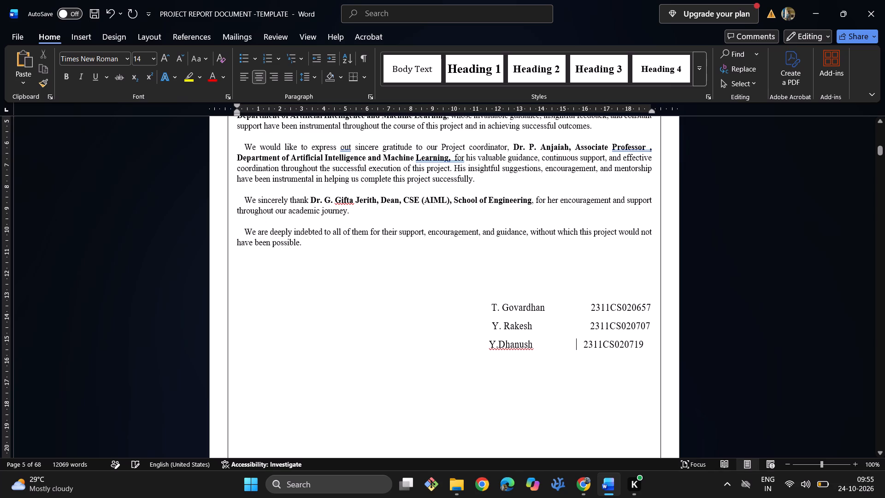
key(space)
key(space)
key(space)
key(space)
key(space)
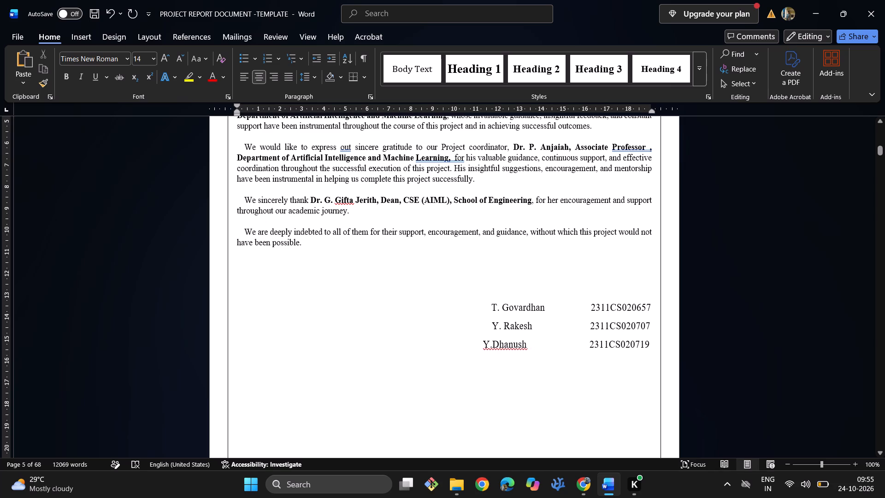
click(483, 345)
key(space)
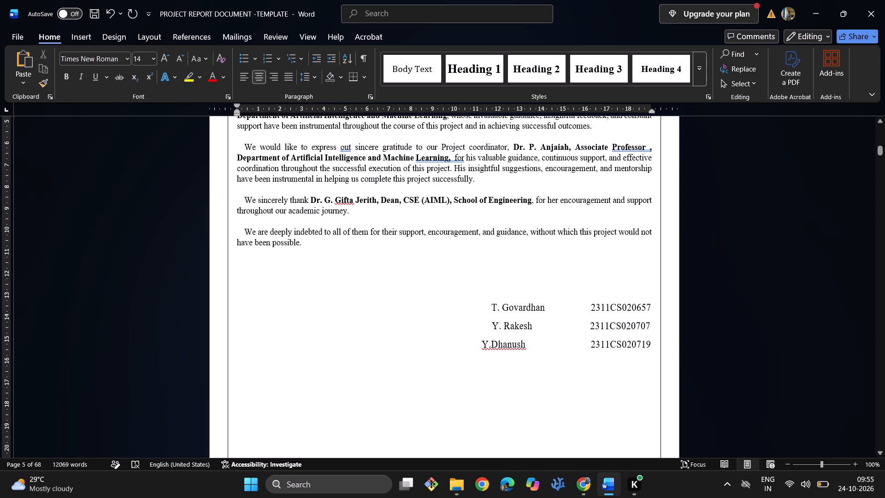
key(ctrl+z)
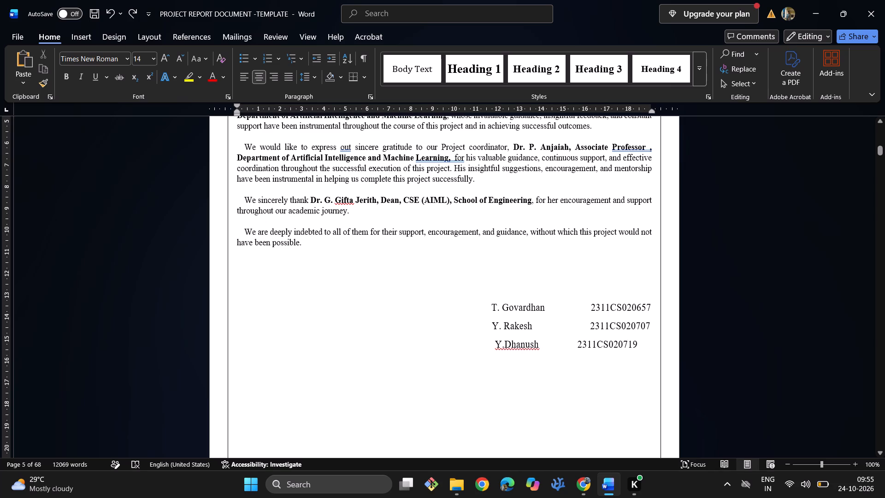
Add two spaces between the third student's name and roll number so the name lines up with the names above.
key(space)
key(space)
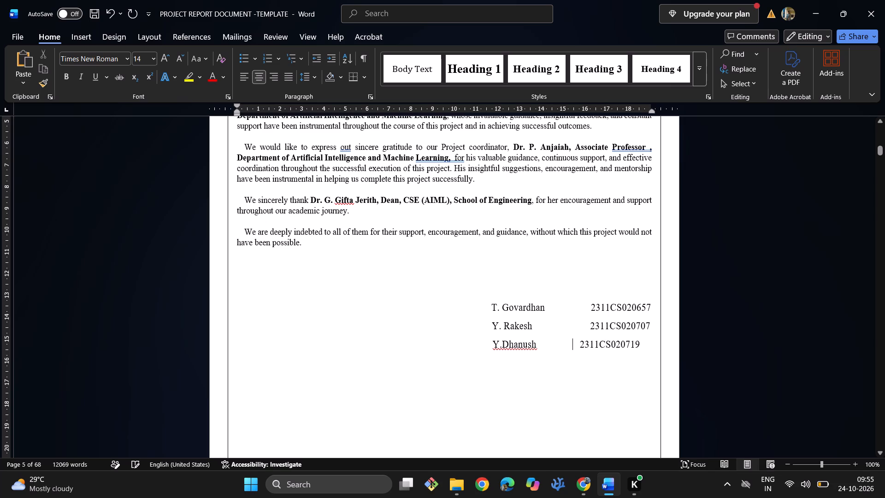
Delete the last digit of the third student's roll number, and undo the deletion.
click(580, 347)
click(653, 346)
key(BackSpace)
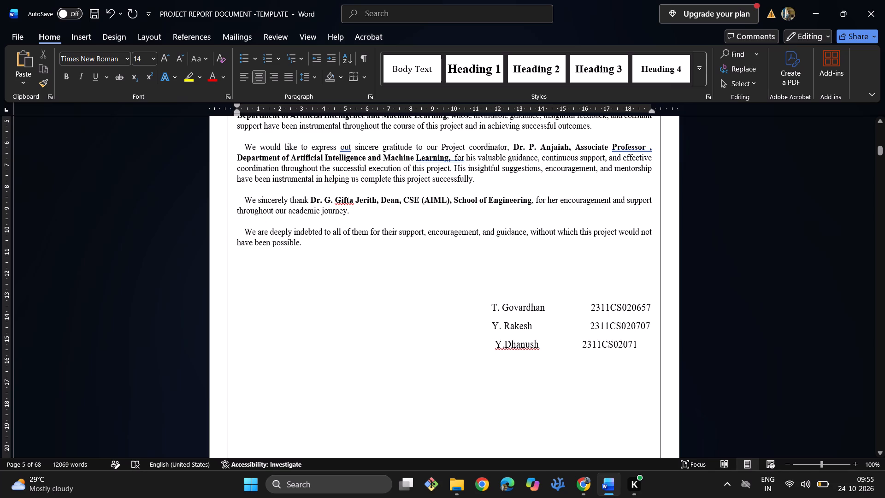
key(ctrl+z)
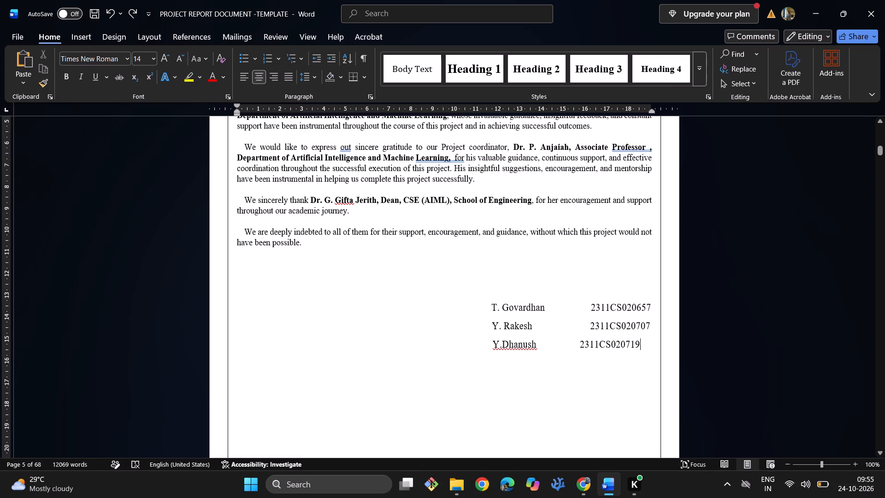
Move the insertion point from the end of the third student's line to the blank line below the list.
click(652, 345)
key(Right)
key(Right)
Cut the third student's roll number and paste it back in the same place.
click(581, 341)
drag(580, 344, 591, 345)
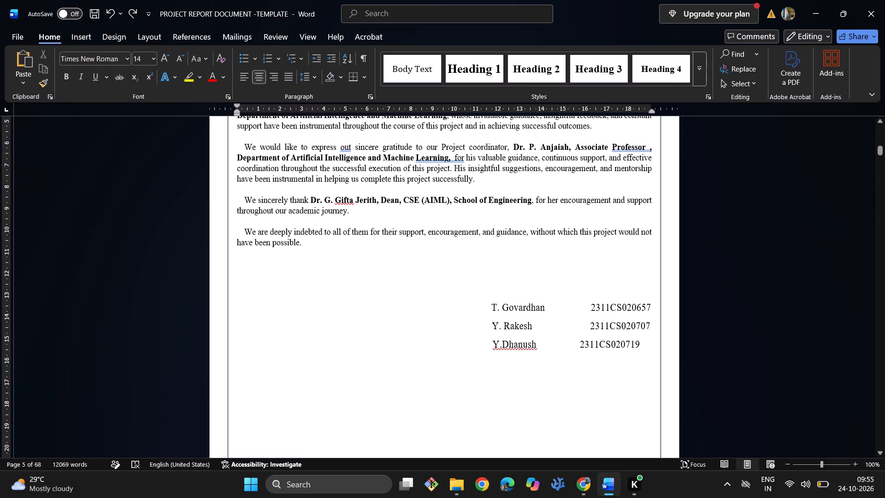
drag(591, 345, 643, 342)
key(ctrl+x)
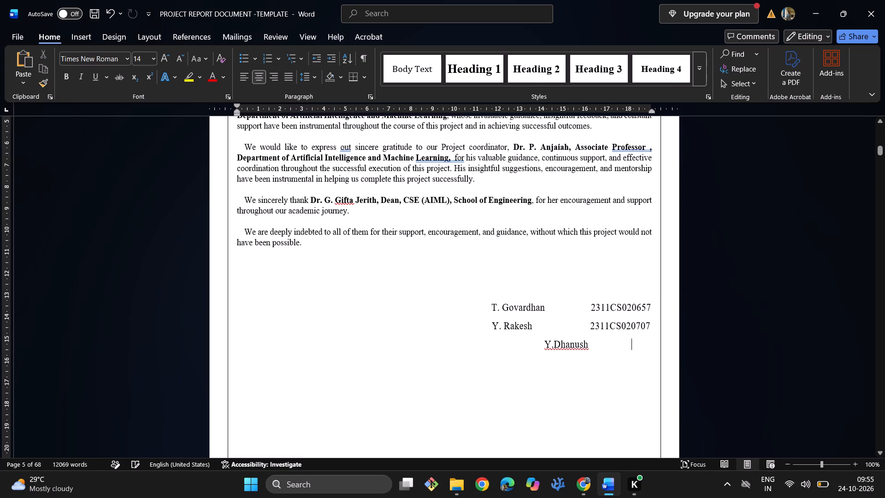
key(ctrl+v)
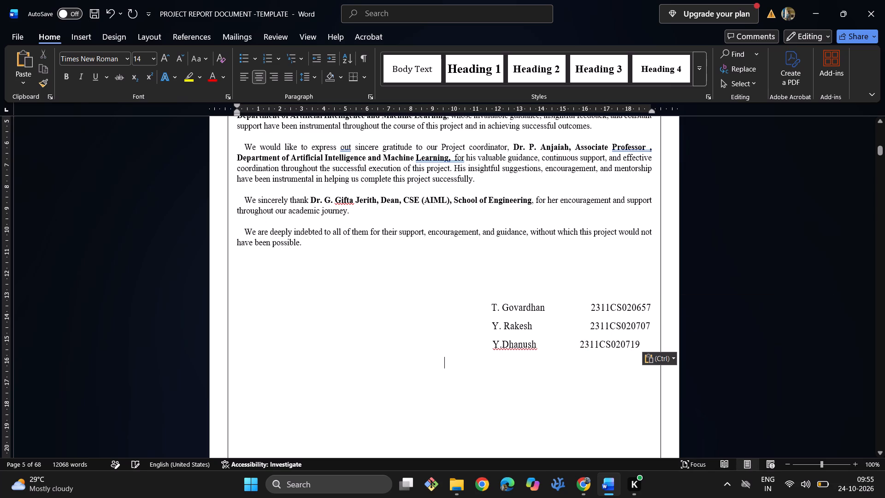
Insert seven spaces between the third student's name and roll number to widen the gap.
click(573, 343)
key(space)
key(space)
key(space)
key(space)
key(space)
key(space)
key(space)
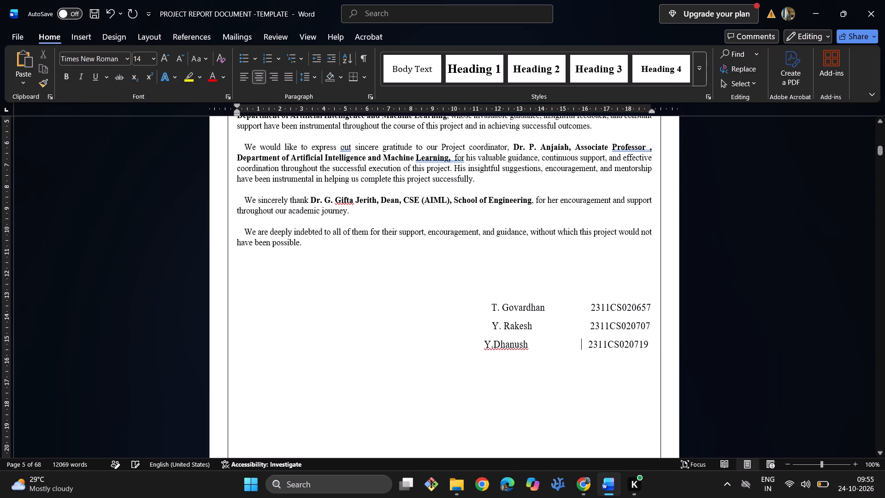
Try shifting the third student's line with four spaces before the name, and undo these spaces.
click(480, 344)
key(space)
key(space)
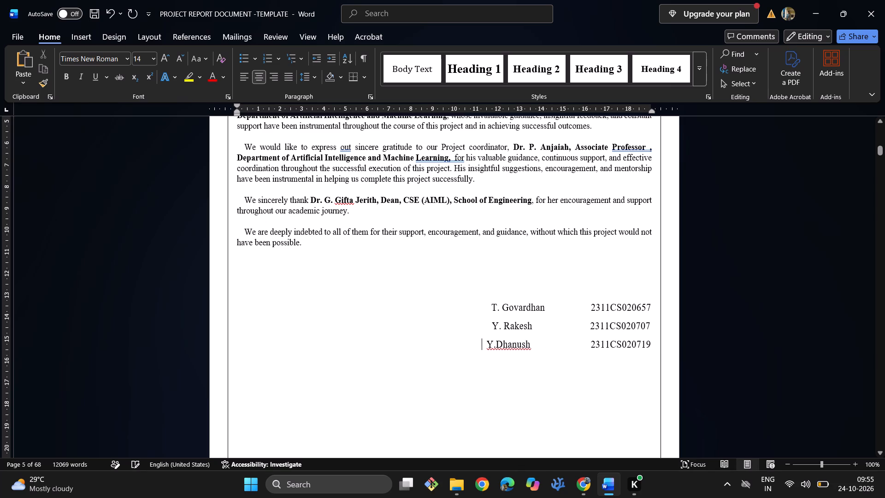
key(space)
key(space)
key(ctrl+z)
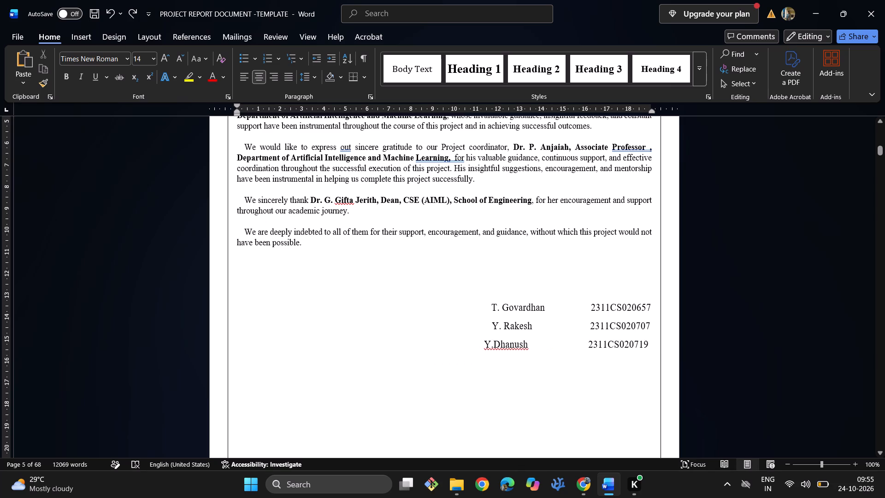
Remove two spaces before the third student's roll number and add four before the name to align both with the lines above.
click(585, 347)
key(BackSpace)
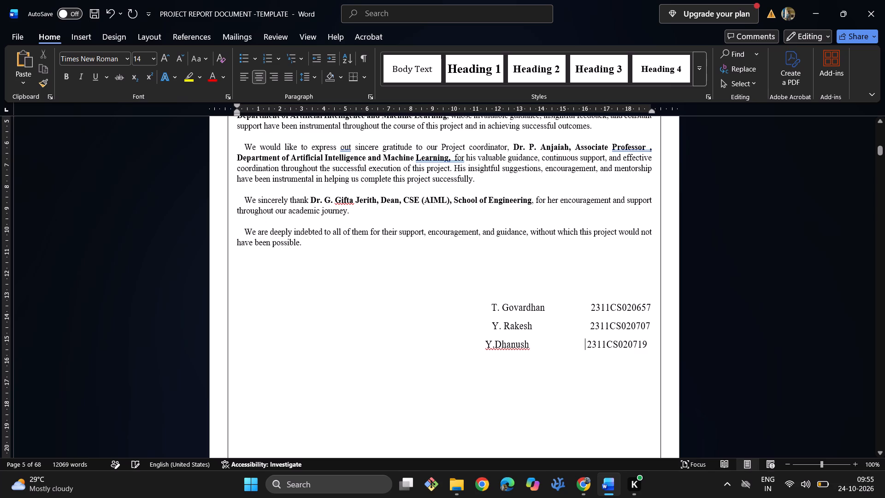
key(BackSpace)
click(486, 343)
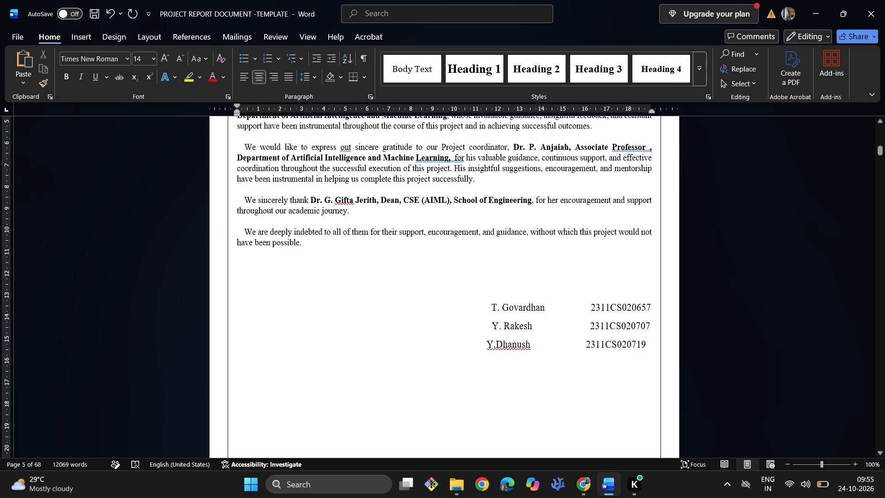
key(space)
key(space)
key(space)
key(space)
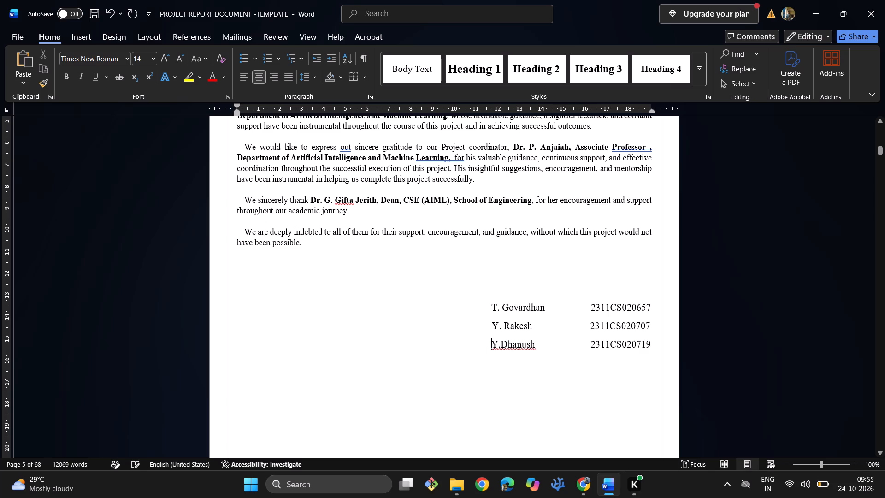
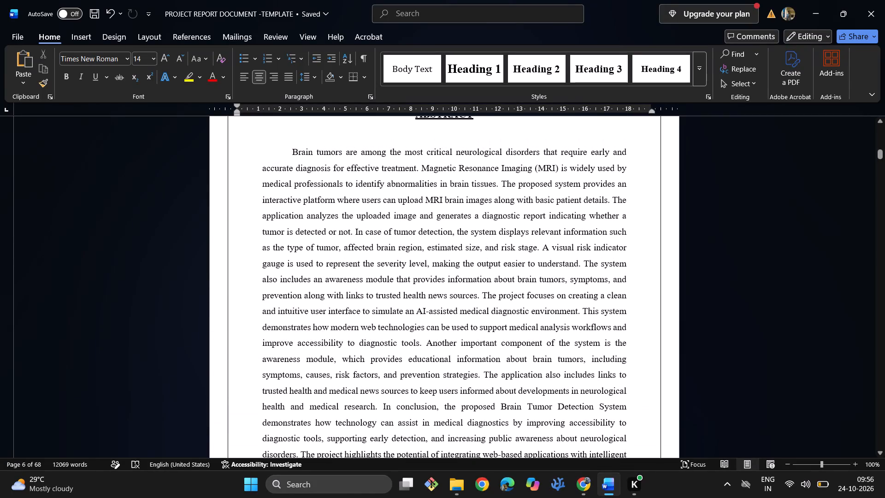
Review the front matter from the cover and title page through the Acknowledgement and Abstract for content still needing updates.
ctrl+scroll(389, 291, up, 4)
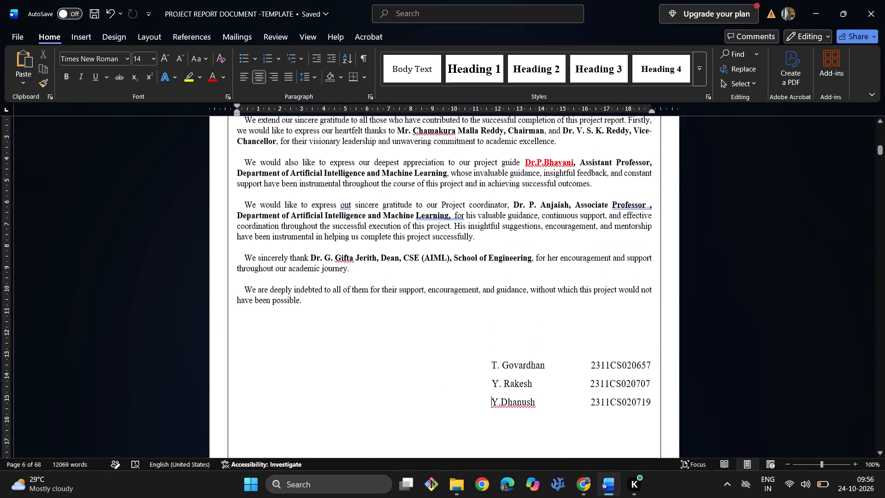
ctrl+scroll(389, 291, up, 1)
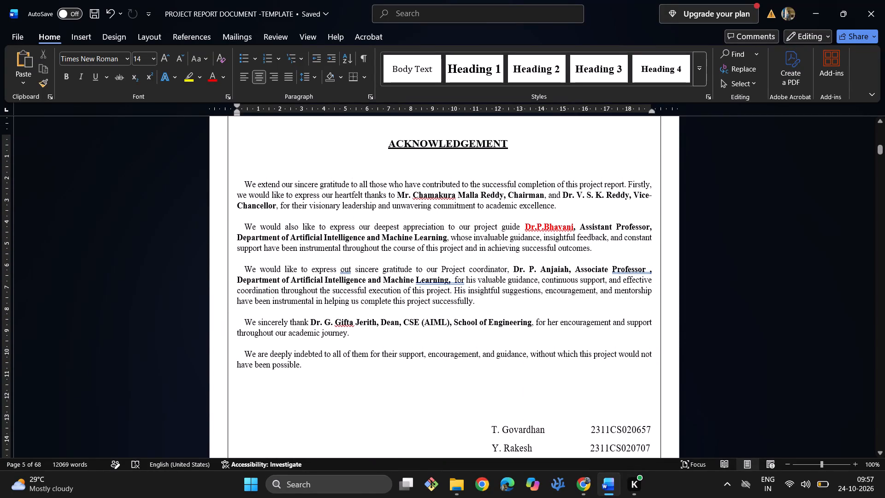
ctrl+scroll(389, 291, down, 7)
ctrl+scroll(389, 291, up, 15)
ctrl+scroll(389, 291, down, 1)
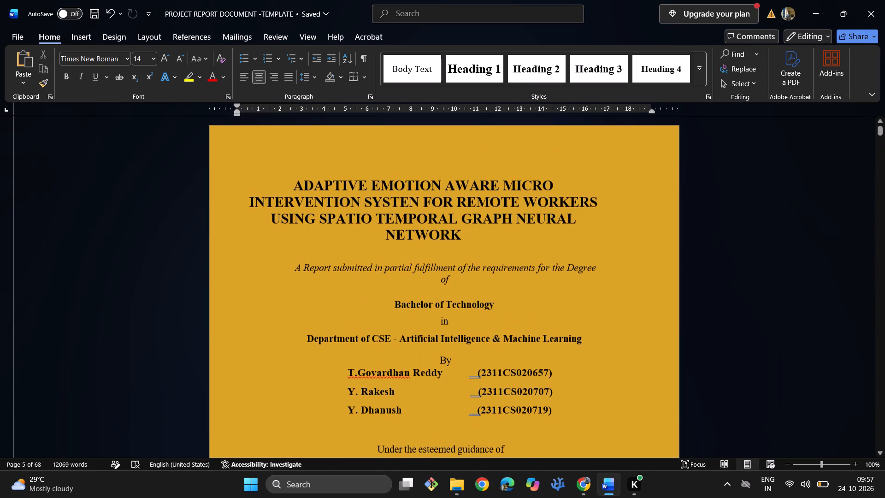
ctrl+scroll(389, 291, down, 1)
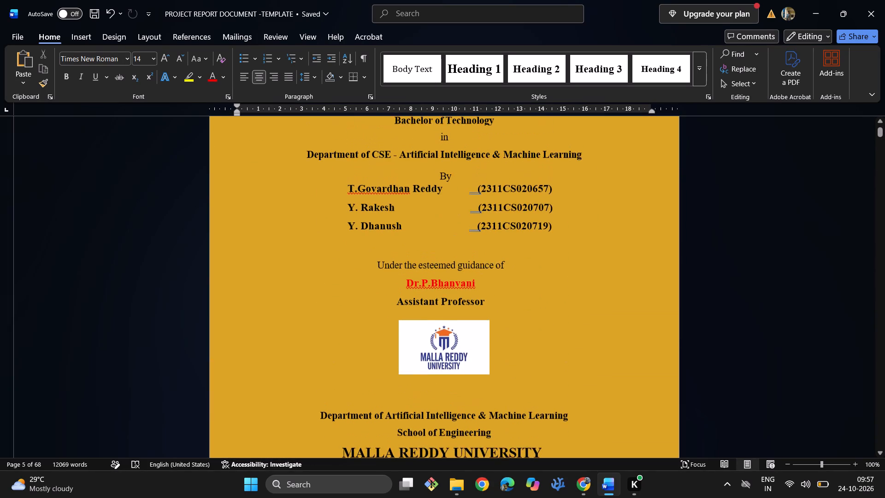
ctrl+scroll(389, 291, down, 1)
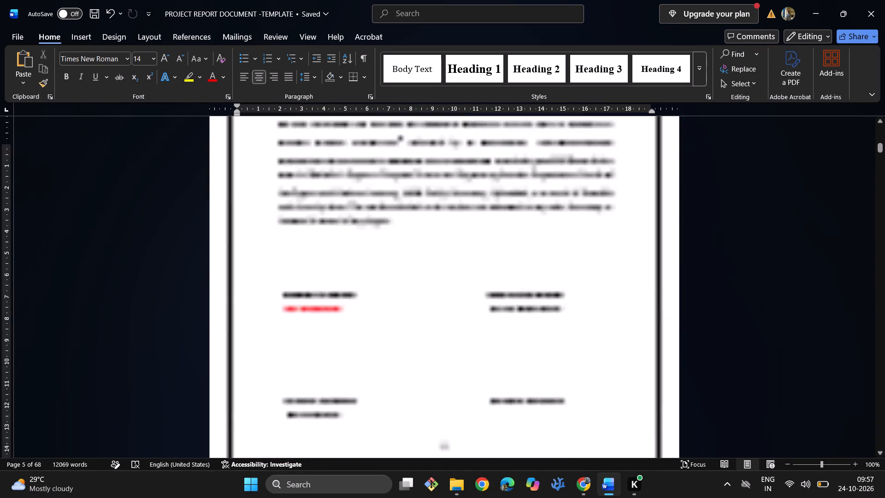
ctrl+scroll(389, 291, down, 1)
ctrl+scroll(389, 291, up, 7)
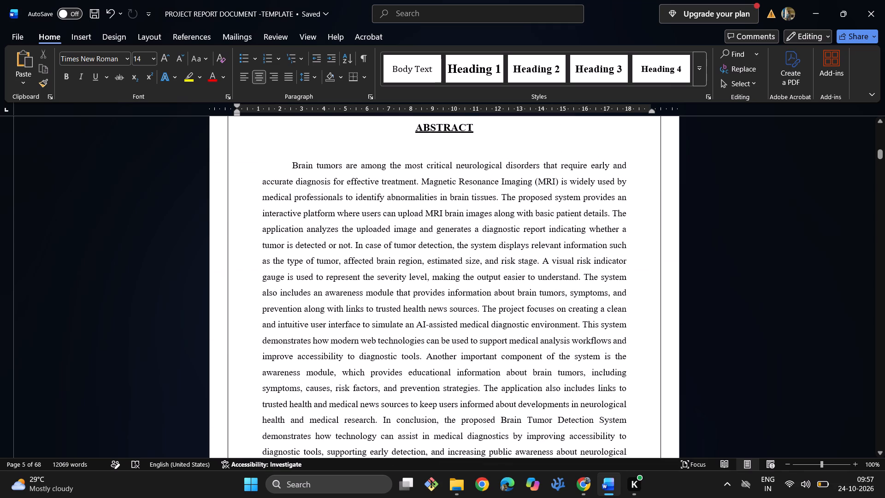
ctrl+scroll(389, 291, up, 11)
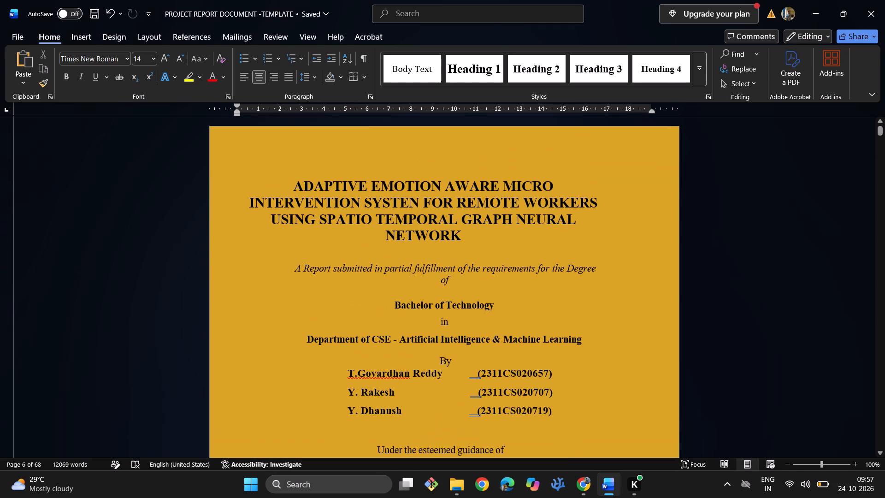
ctrl+scroll(389, 291, up, 2)
ctrl+scroll(389, 291, down, 1)
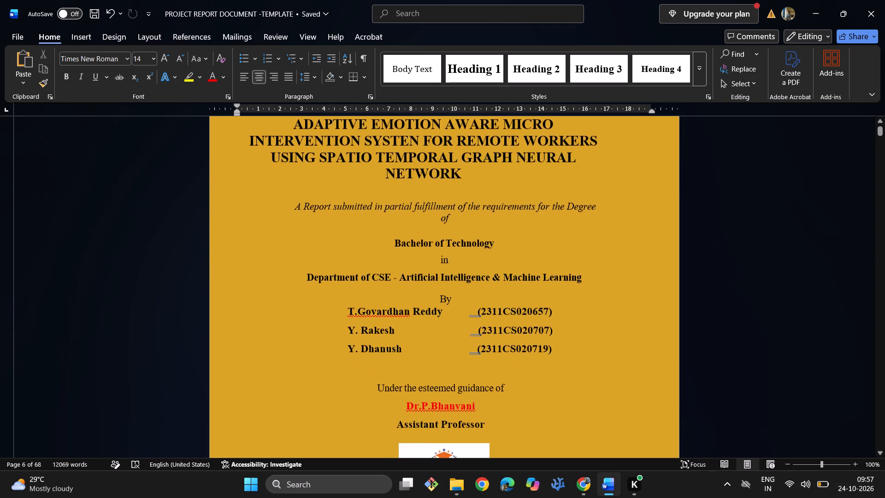
ctrl+scroll(389, 291, down, 2)
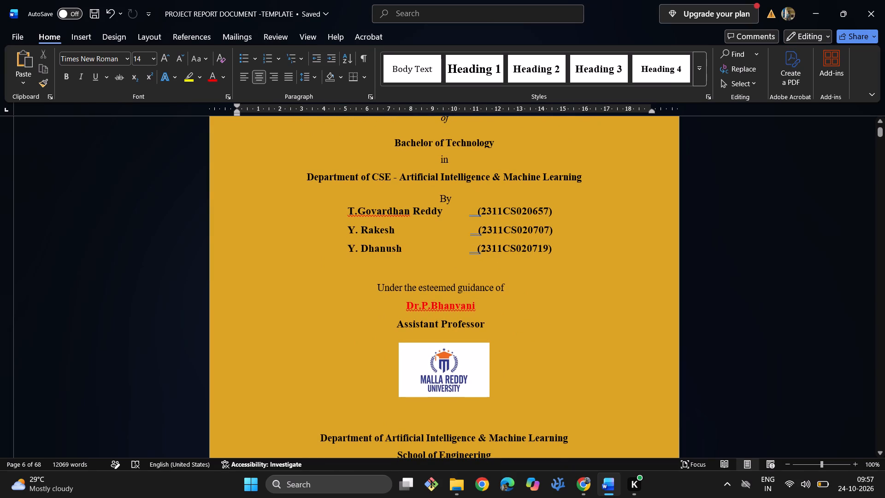
ctrl+scroll(389, 291, up, 1)
ctrl+scroll(389, 291, down, 1)
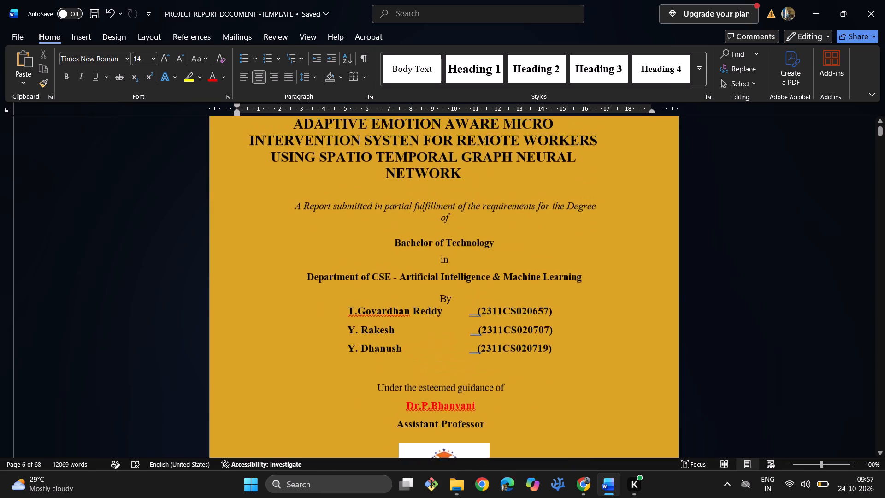
ctrl+scroll(389, 291, down, 1)
ctrl+scroll(389, 291, up, 3)
ctrl+scroll(389, 291, down, 2)
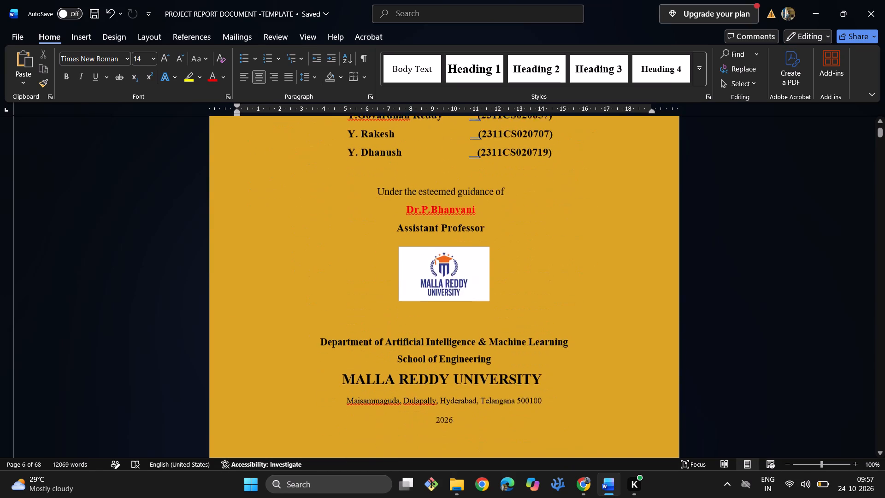
ctrl+scroll(389, 291, down, 3)
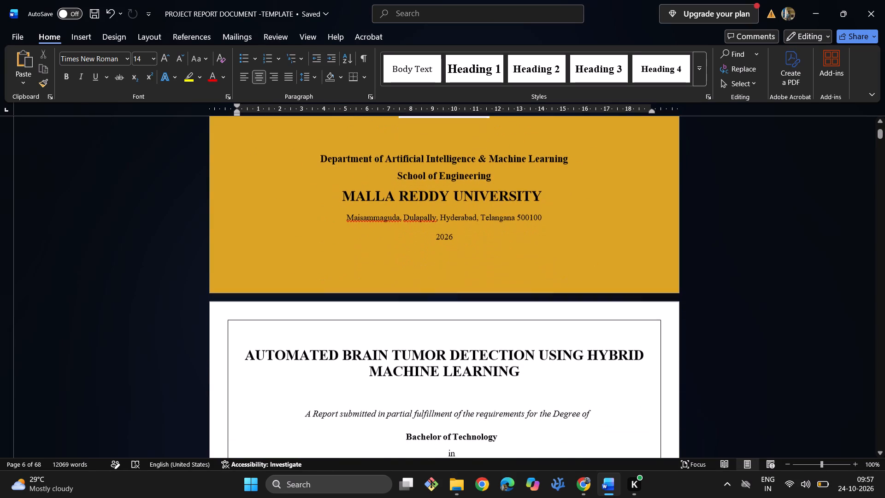
ctrl+scroll(389, 291, down, 2)
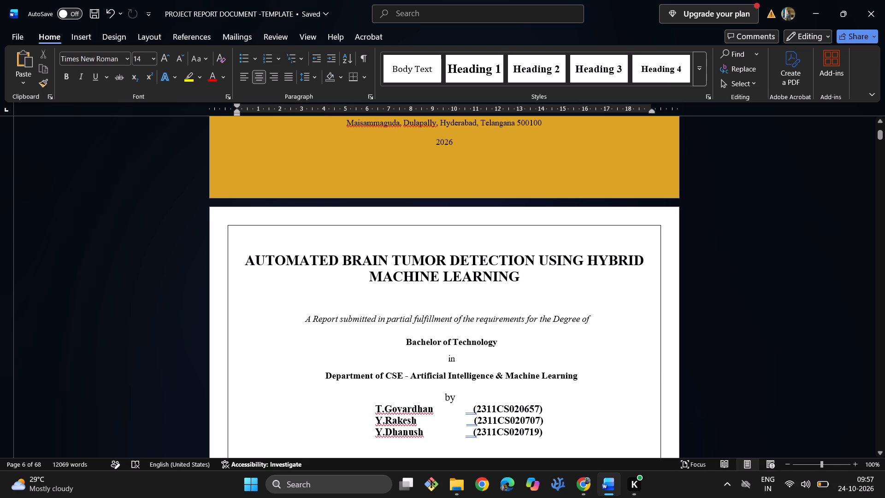
Copy the adaptive emotion-aware report title from the cover page and paste it over the brain tumor title on the second page.
ctrl+scroll(526, 281, up, 6)
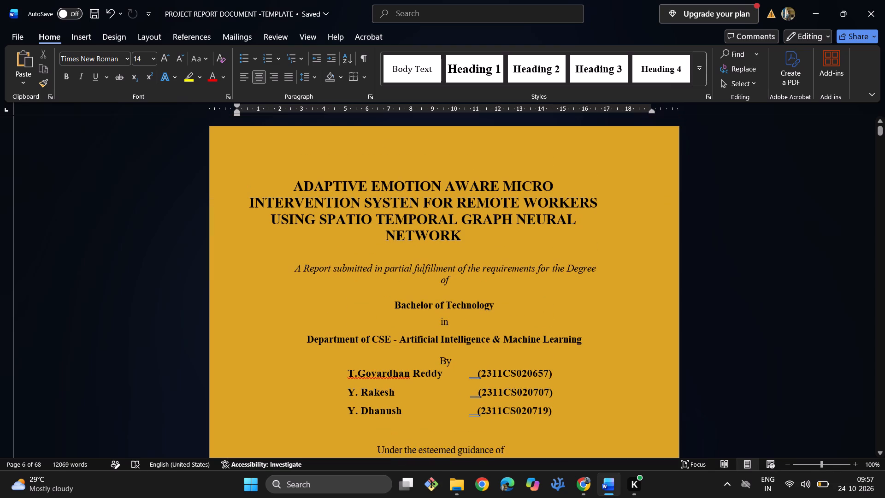
ctrl+drag(295, 190, 457, 229)
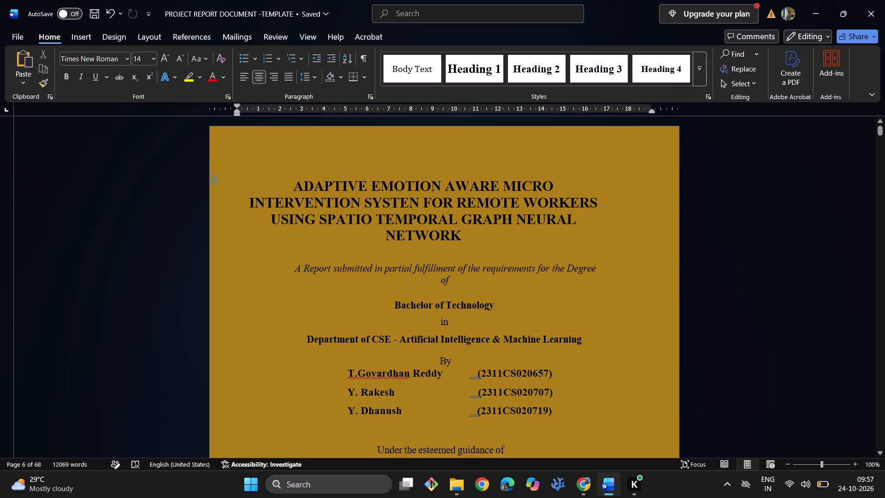
ctrl+drag(457, 229, 458, 229)
ctrl+click(460, 237)
ctrl+drag(460, 237, 459, 237)
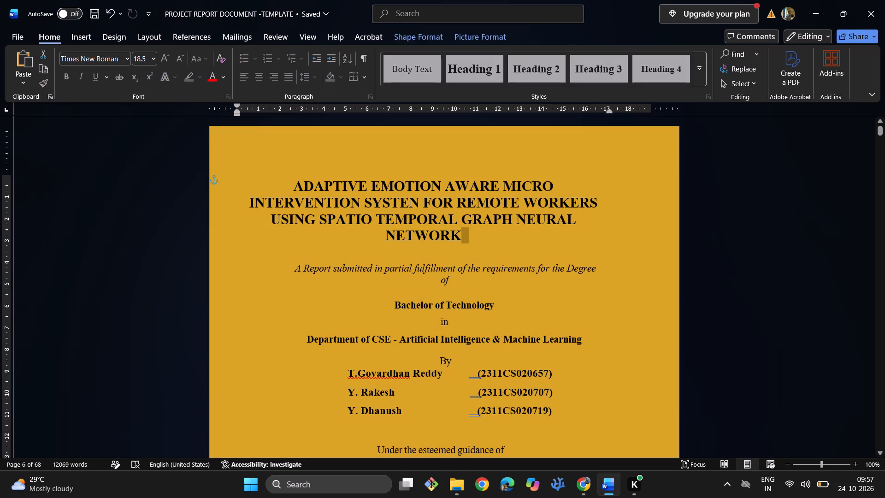
ctrl+drag(459, 237, 295, 187)
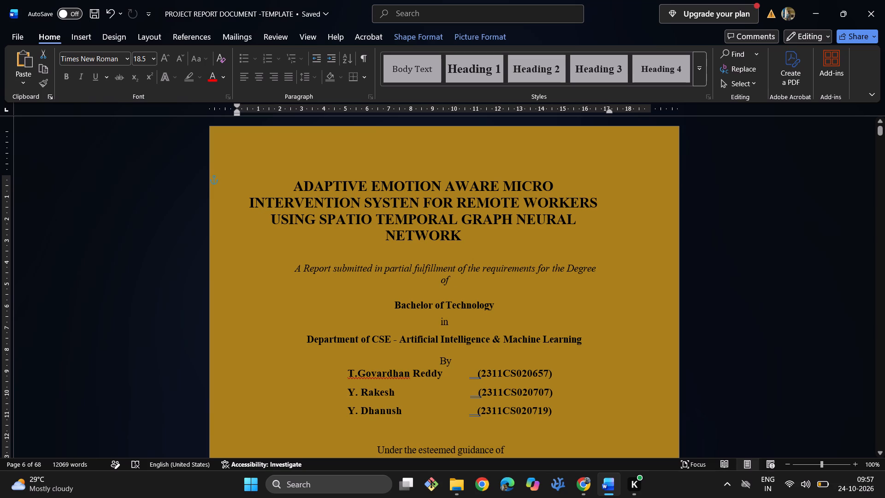
ctrl+drag(295, 187, 313, 207)
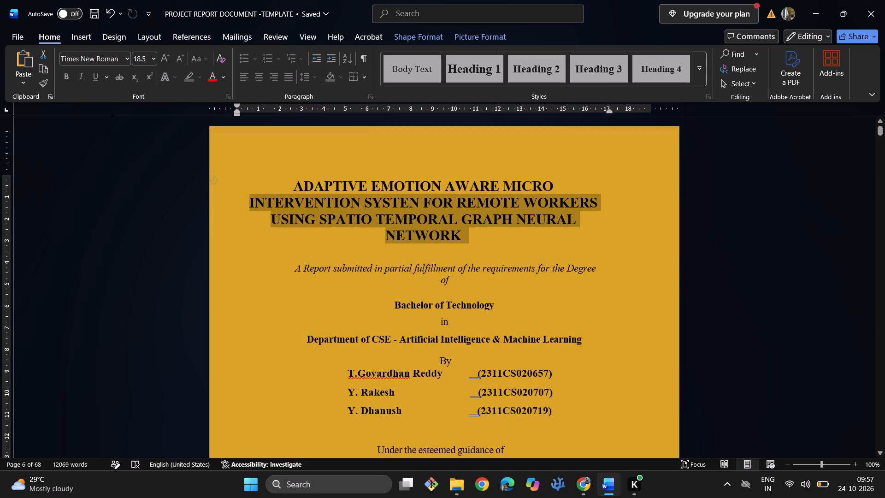
ctrl+drag(313, 207, 325, 186)
ctrl+click(325, 186)
ctrl+drag(295, 186, 451, 233)
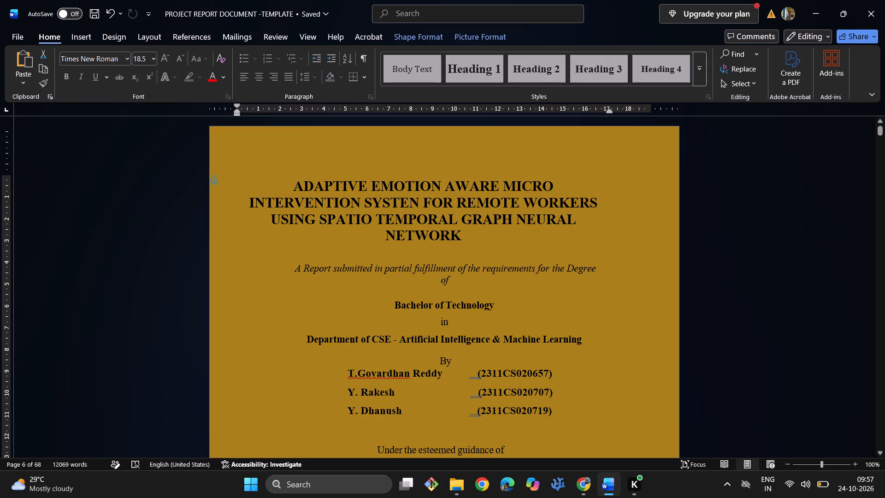
ctrl+drag(451, 233, 545, 217)
key(ctrl+c)
scroll(545, 217, down, 2)
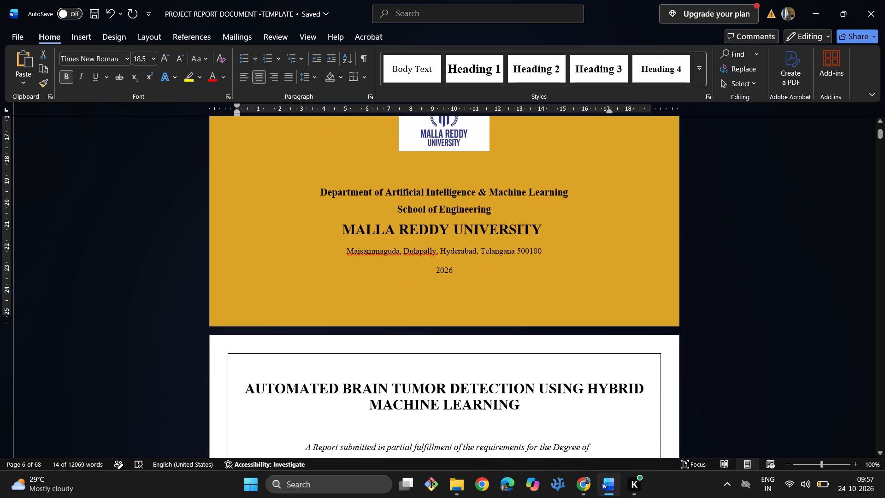
drag(521, 403, 246, 393)
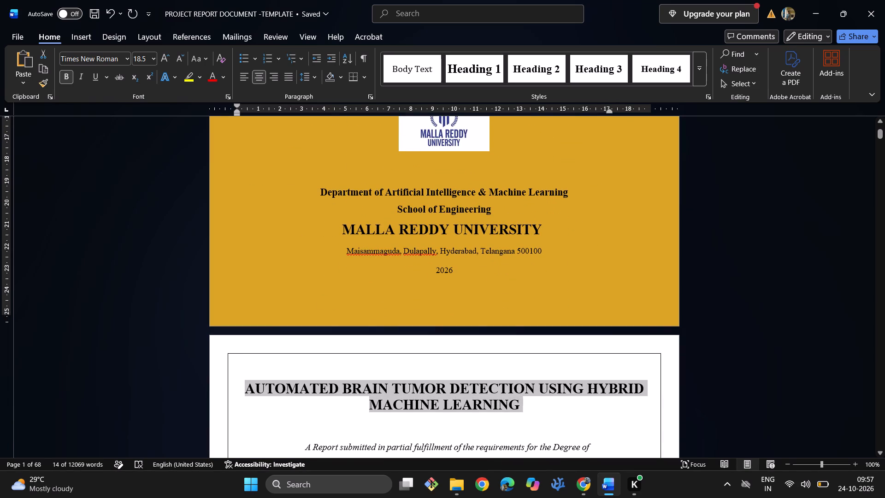
drag(246, 393, 243, 389)
key(ctrl+b)
key(ctrl+v)
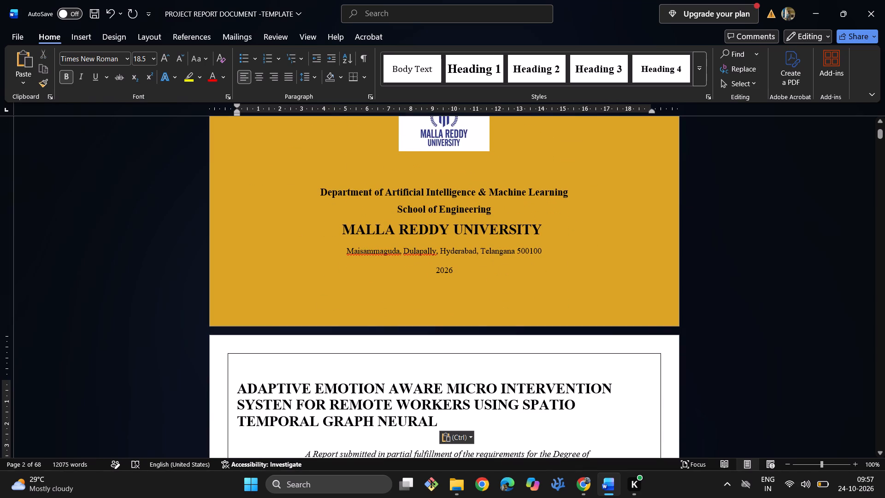
Complete the pasted title on the second page by adding the word "NETWORK" in capitals after "NEURAL".
key(space)
text(Networ)
key(BackSpace)
key(BackSpace)
key(BackSpace)
key(BackSpace)
key(BackSpace)
text(ETWOR)
key(shift+k)
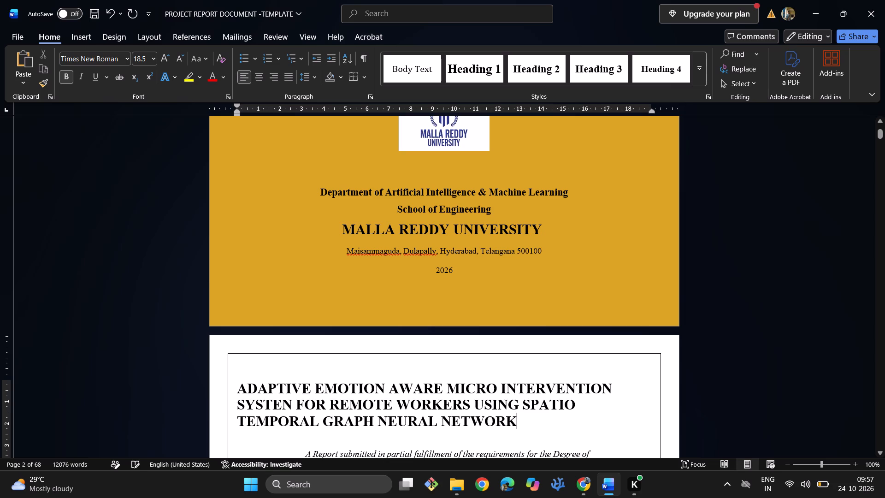
Center the whole three-line report title on the second page.
drag(237, 389, 382, 398)
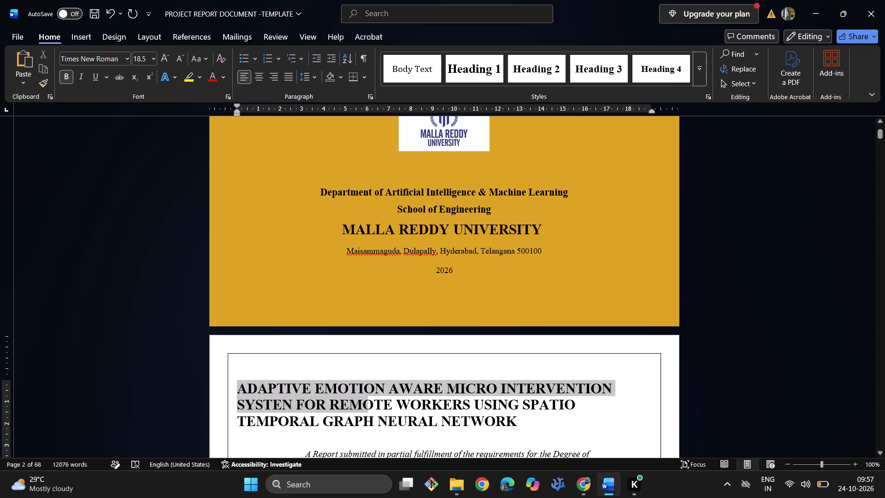
drag(382, 398, 516, 426)
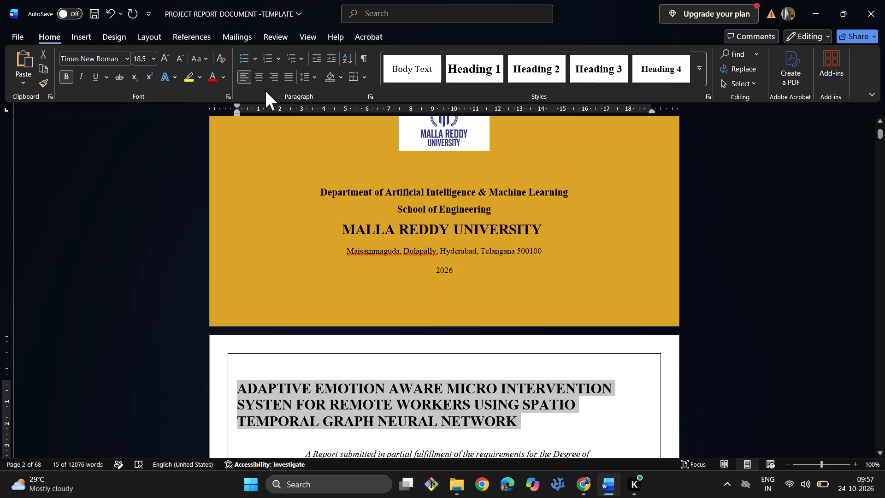
click(260, 76)
click(174, 308)
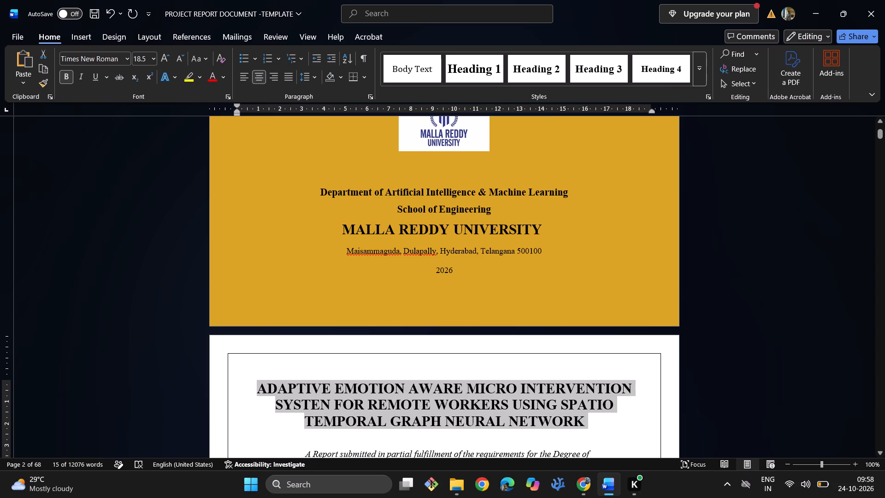
click(64, 308)
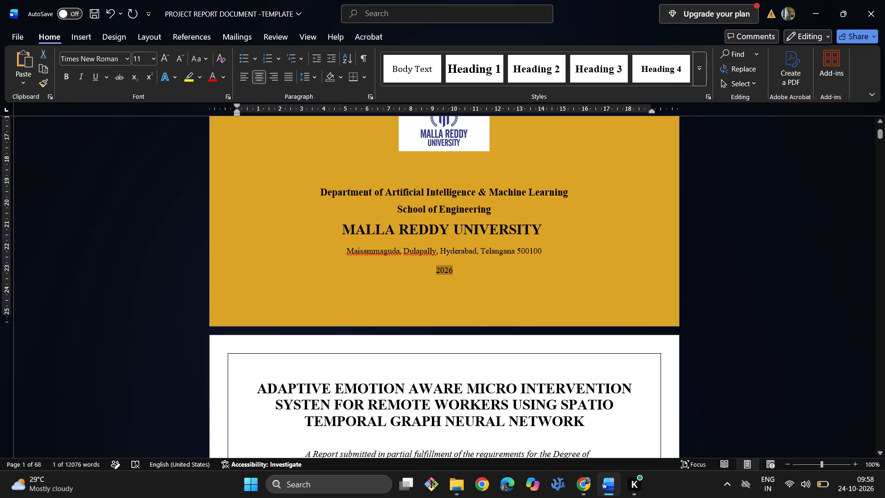
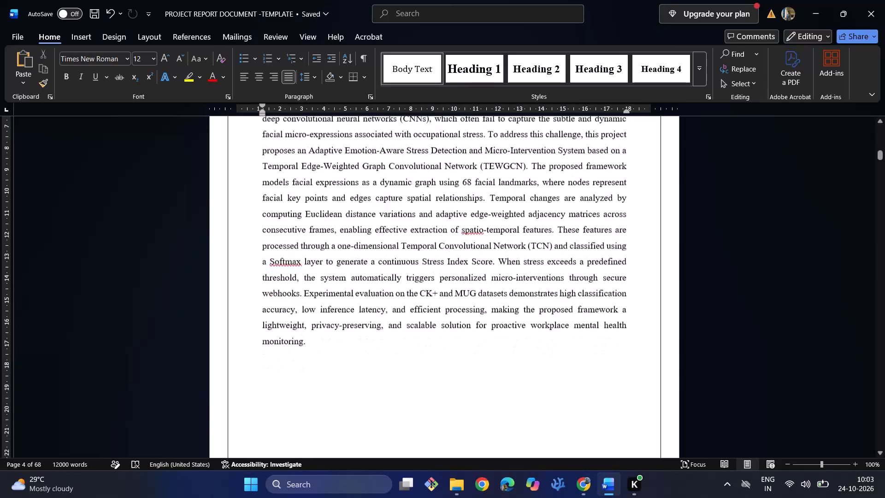
Save the report document with its updated front matter.
scroll(555, 276, up, 2)
scroll(555, 276, down, 1)
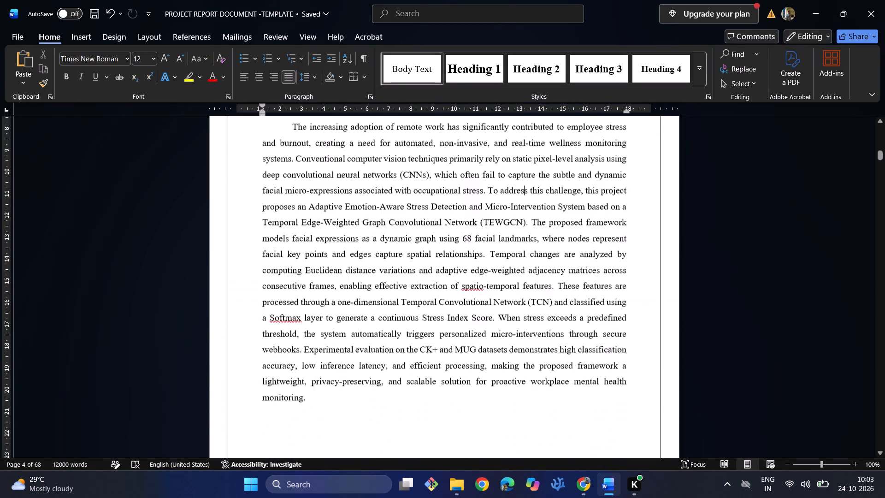
scroll(555, 276, down, 1)
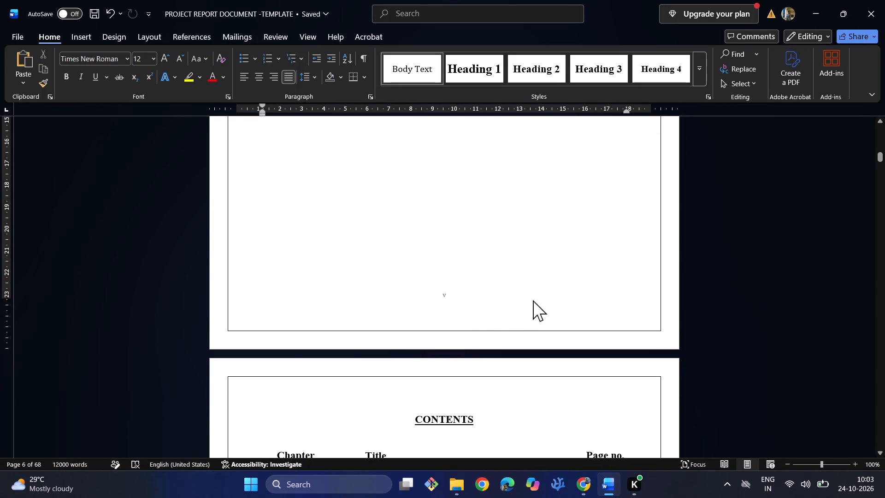
click(415, 284)
click(669, 339)
key(ctrl+s)
Set up a custom print of only pages 1,2,3,4,5,6 with Microsoft Print to PDF.
click(17, 37)
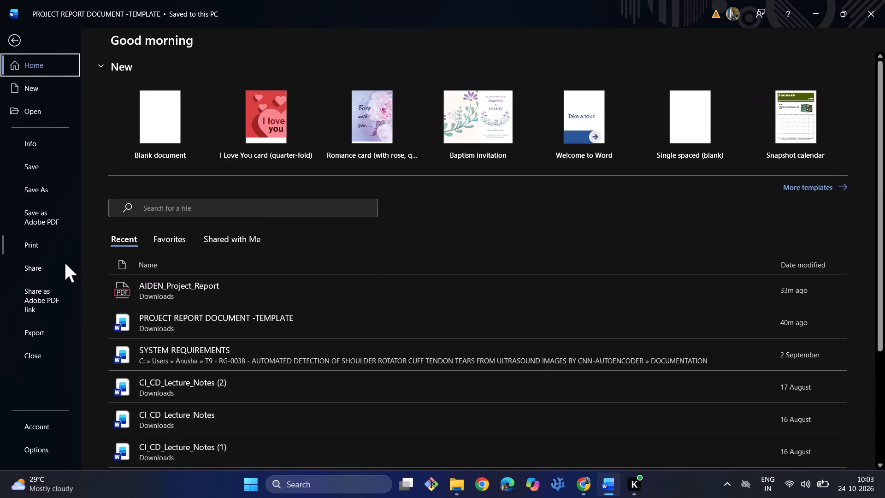
click(41, 243)
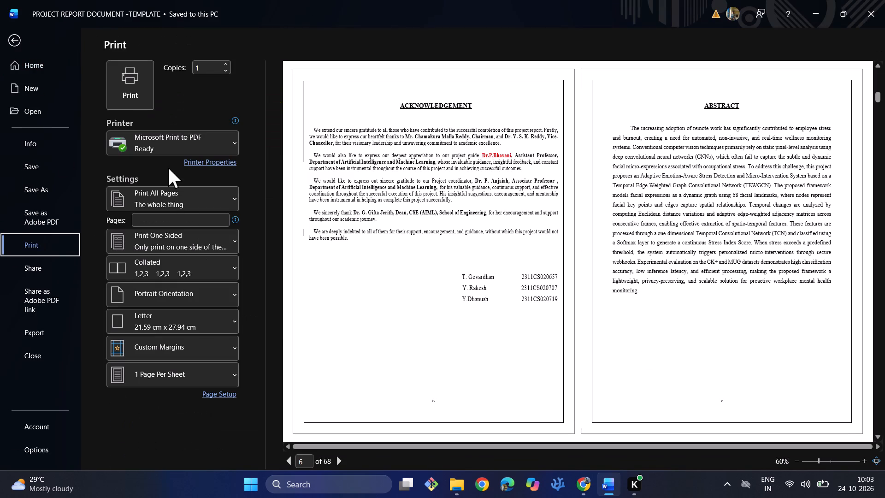
click(186, 210)
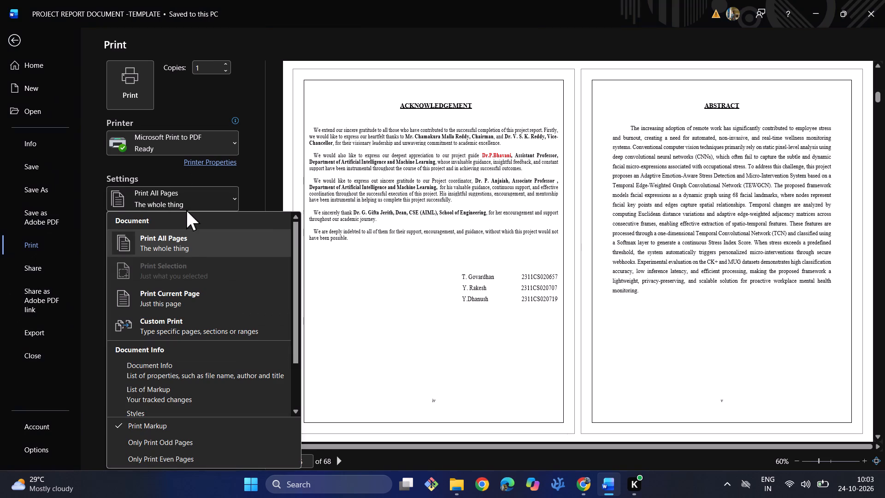
click(178, 282)
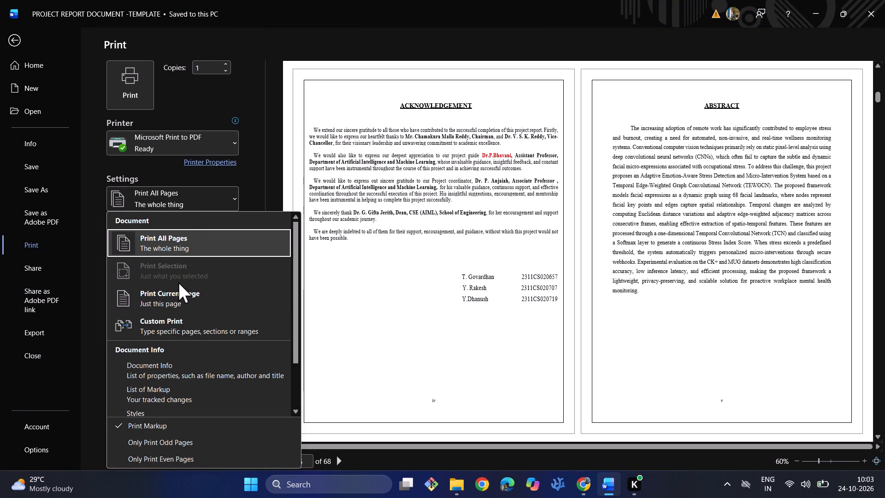
scroll(372, 219, up, 1)
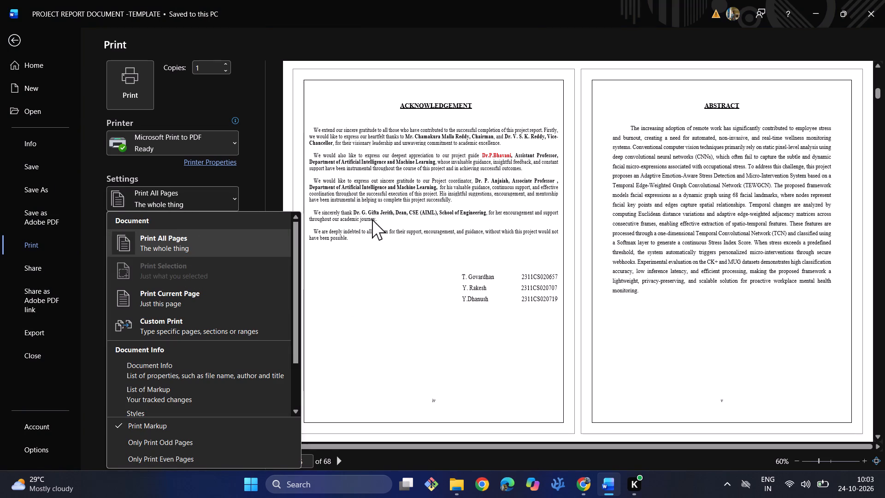
scroll(372, 219, up, 2)
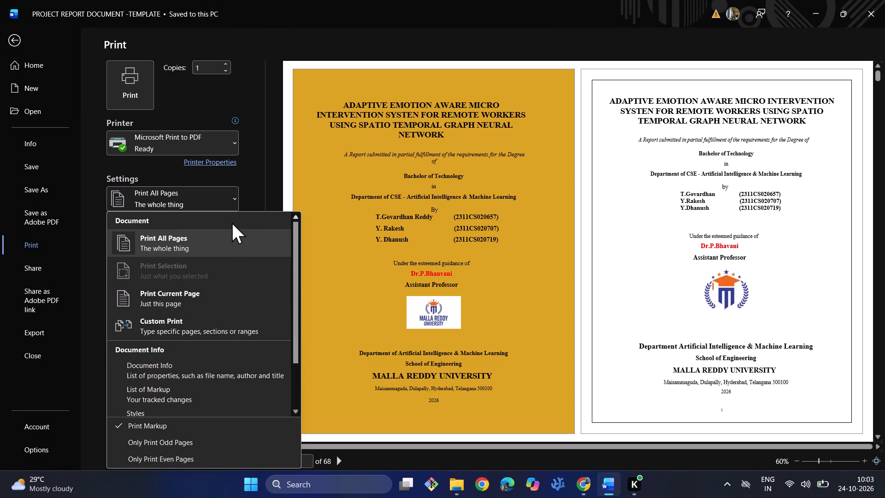
drag(227, 276, 409, 235)
click(409, 235)
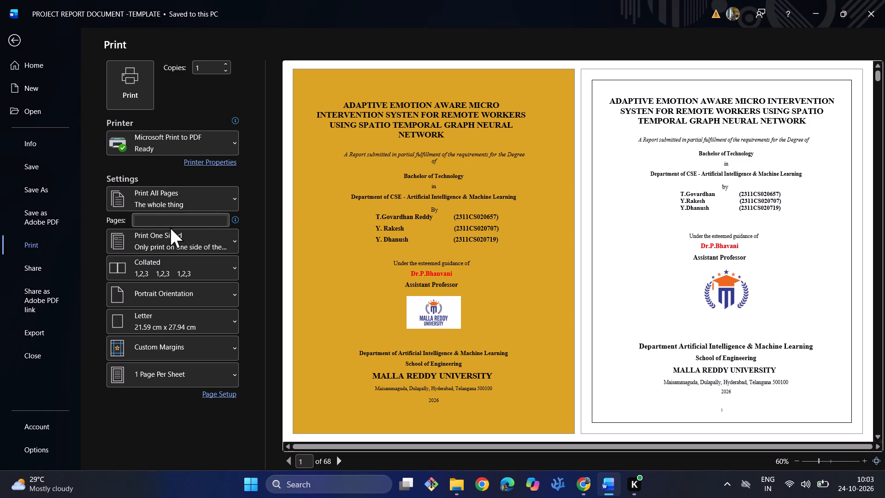
click(159, 223)
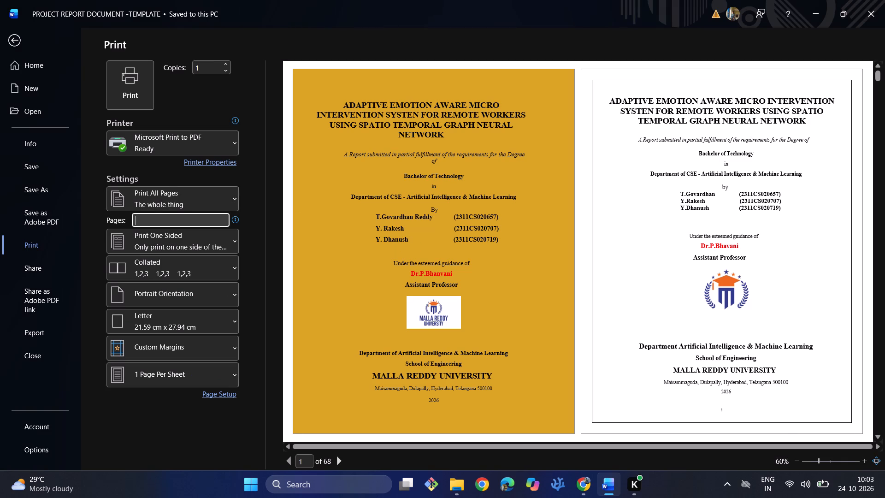
text(1,2,3,)
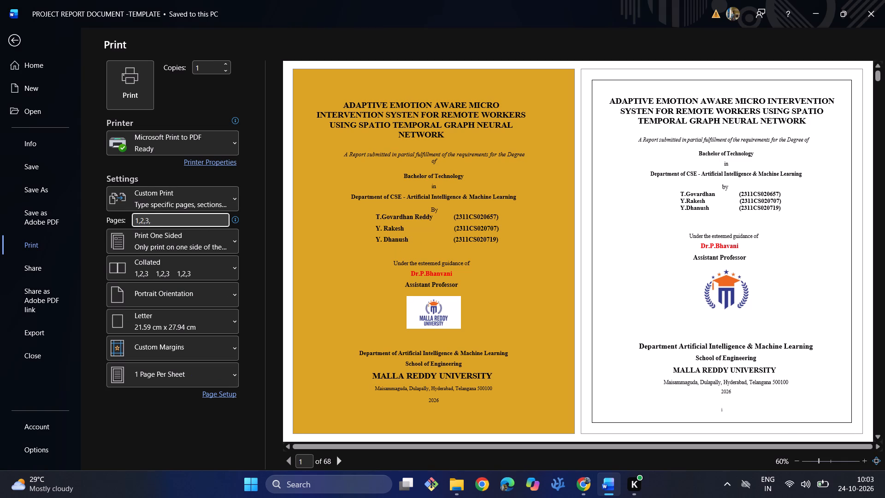
text(4,56)
key(BackSpace)
text(,6)
Print the chosen pages to a PDF named "rakesh" in the Downloads folder.
click(137, 88)
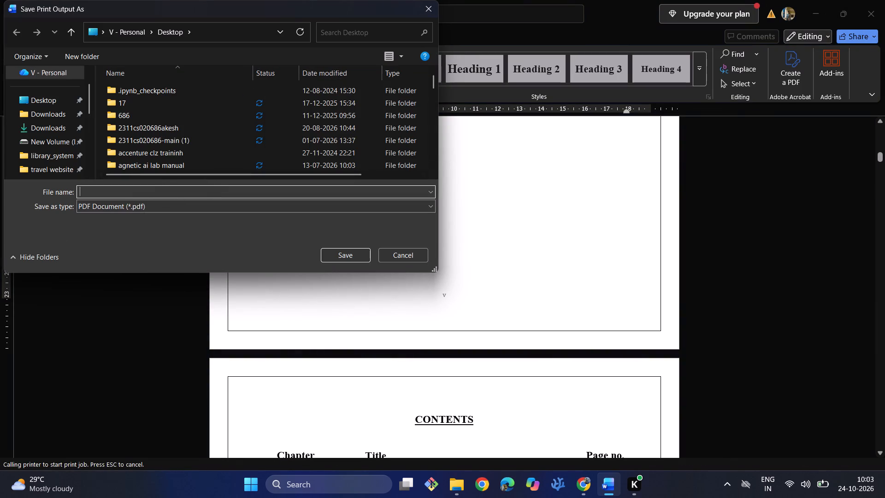
click(157, 187)
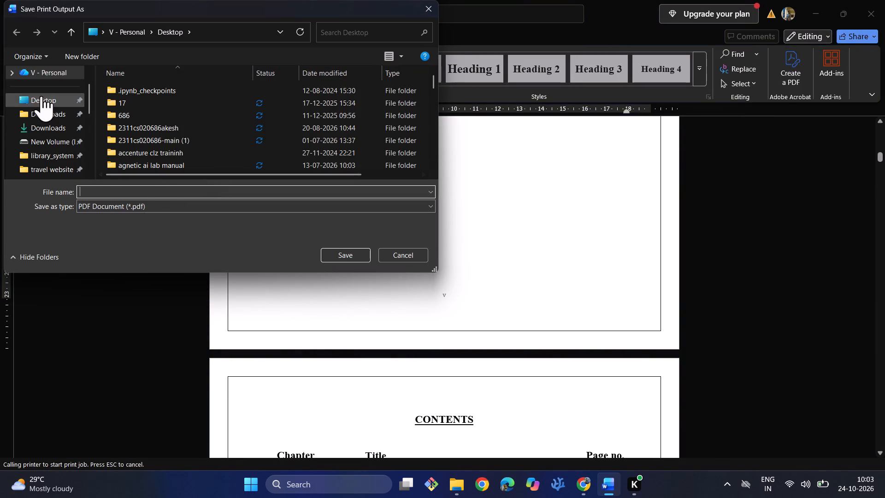
click(52, 132)
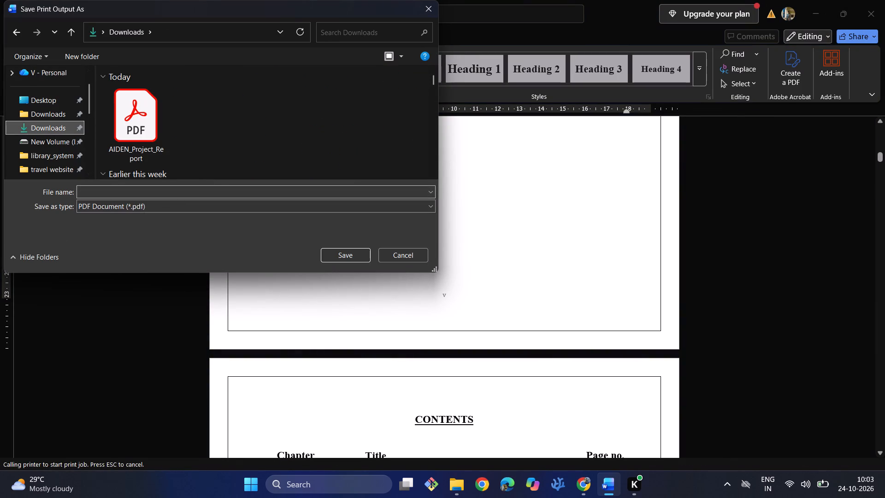
click(113, 191)
text(rakesh)
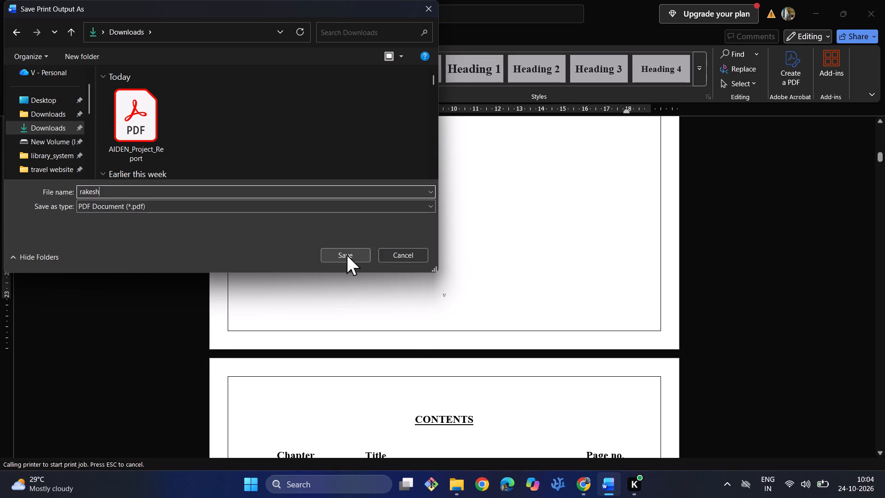
click(347, 255)
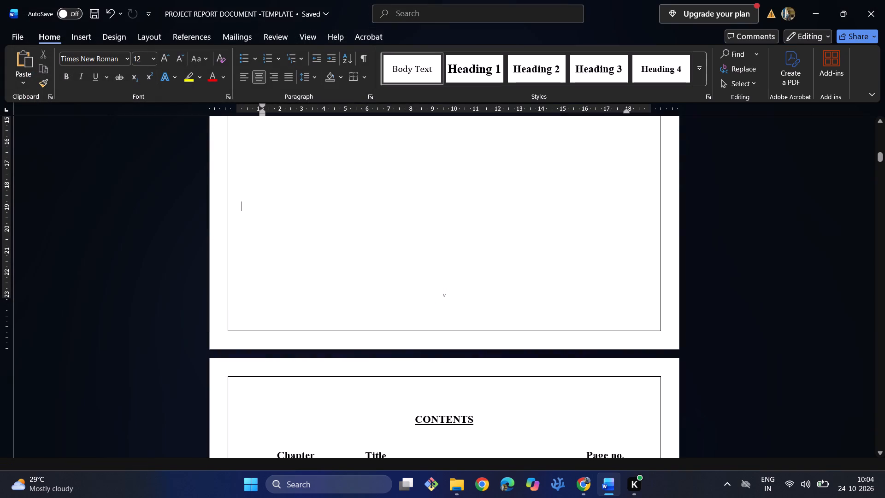
Try to open the rakesh PDF from the Downloads folder in File Explorer to check its pages.
key(super+e)
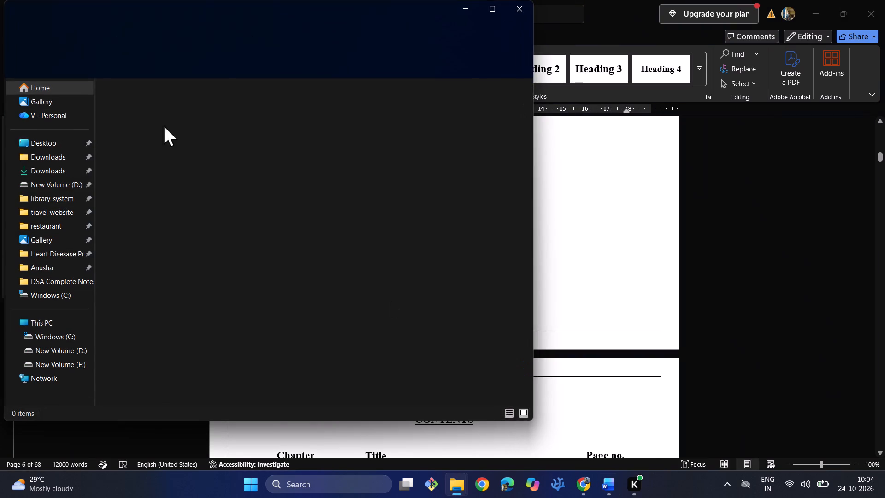
click(47, 170)
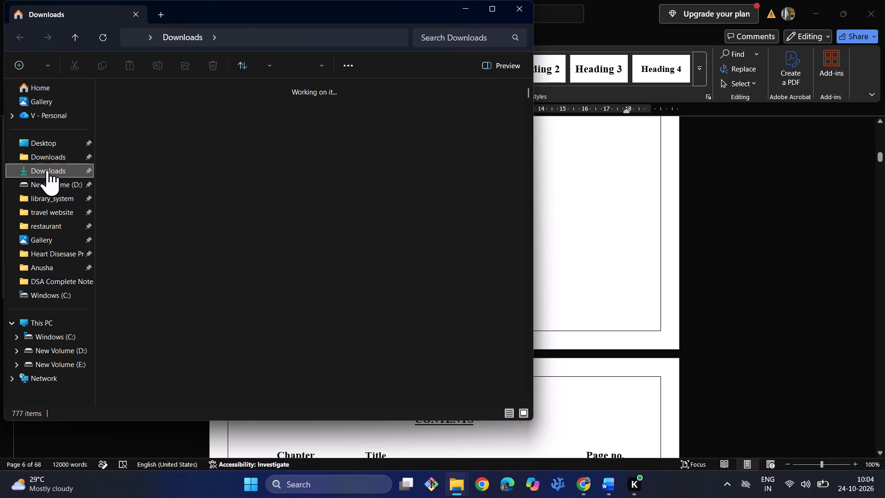
double_click(216, 95)
triple_click(214, 106)
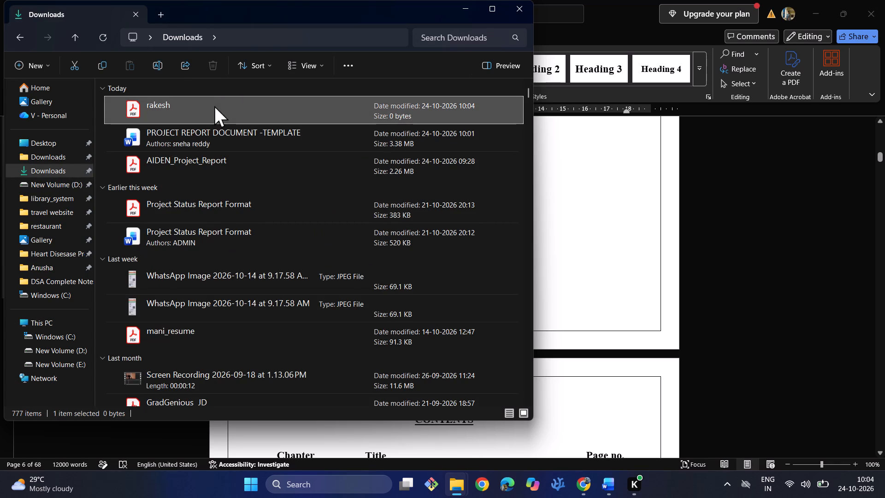
click(608, 103)
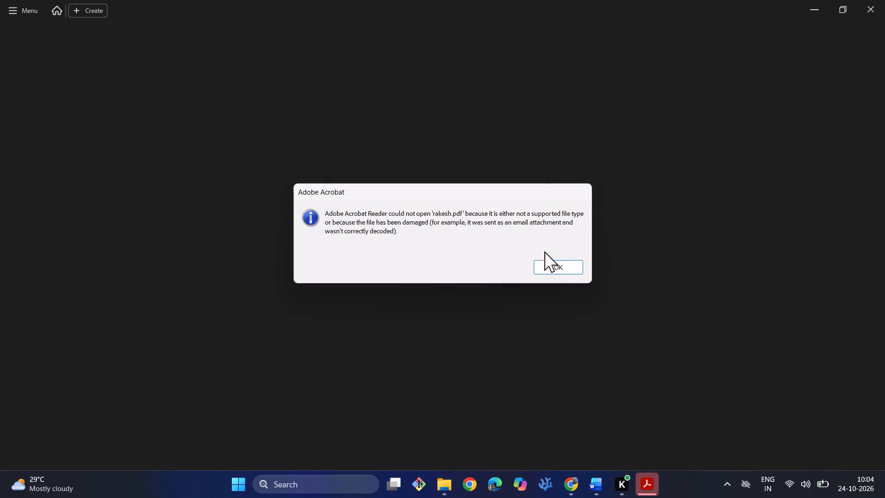
click(550, 265)
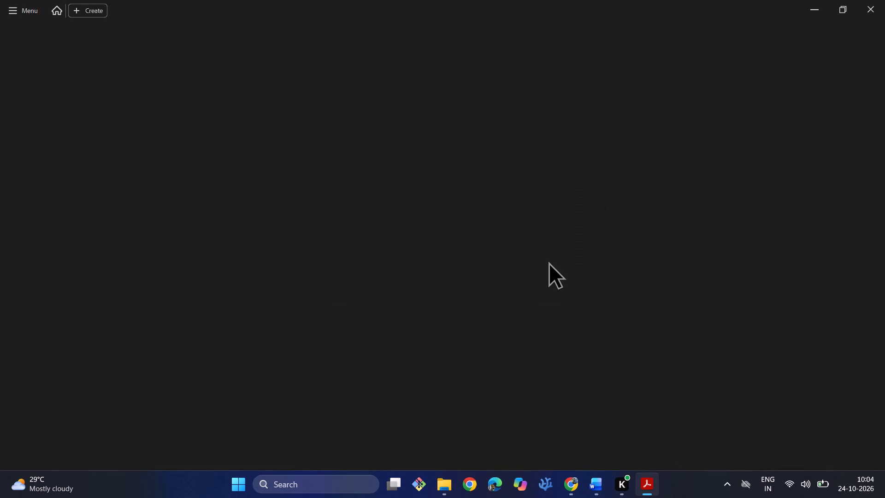
scroll(687, 235, down, 3)
scroll(687, 235, up, 3)
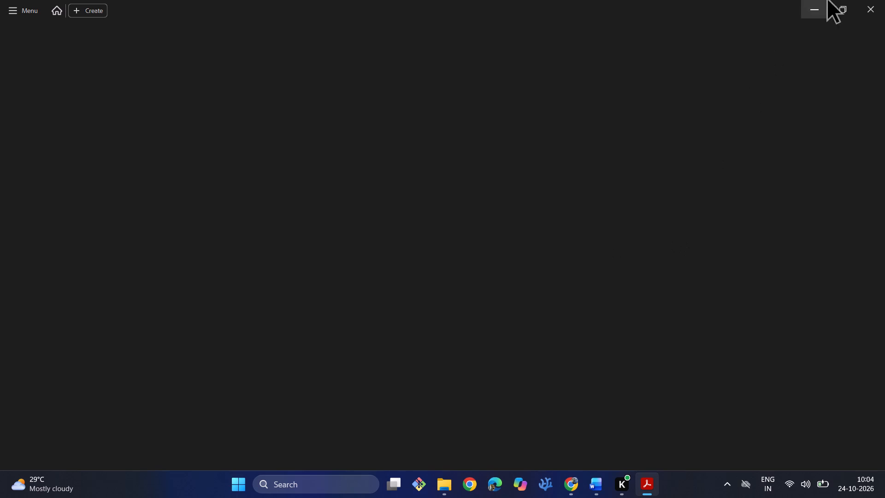
click(875, 0)
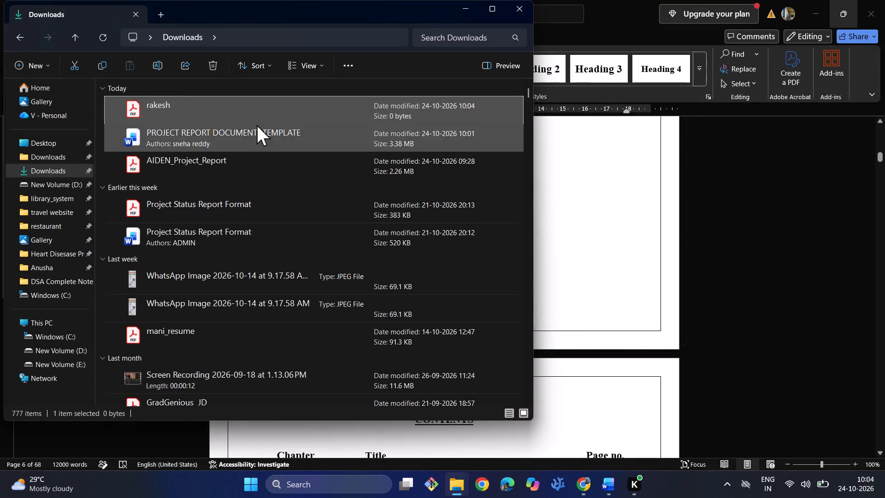
Try once more to open the rakesh PDF from Downloads, and return to the report in Word.
click(138, 103)
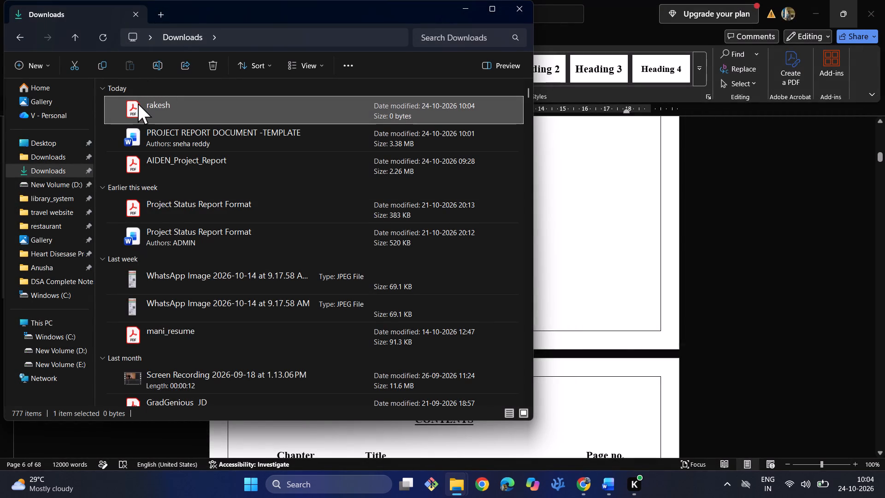
double_click(138, 103)
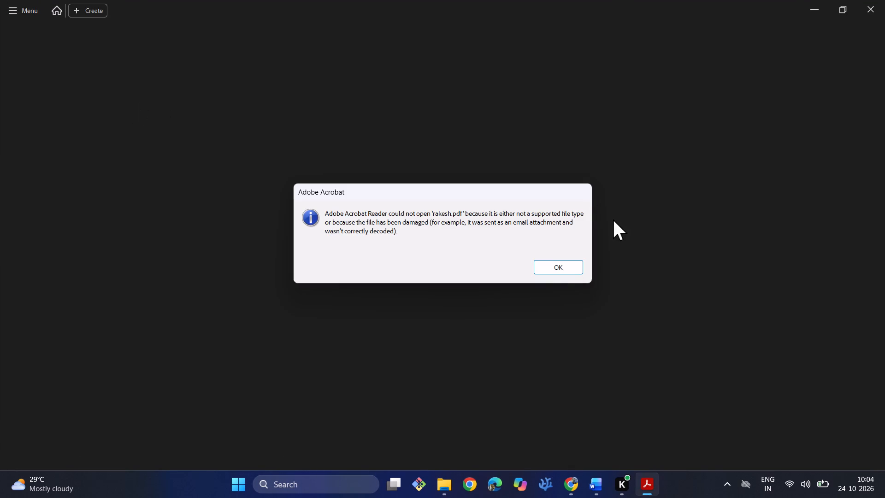
click(555, 265)
click(884, 0)
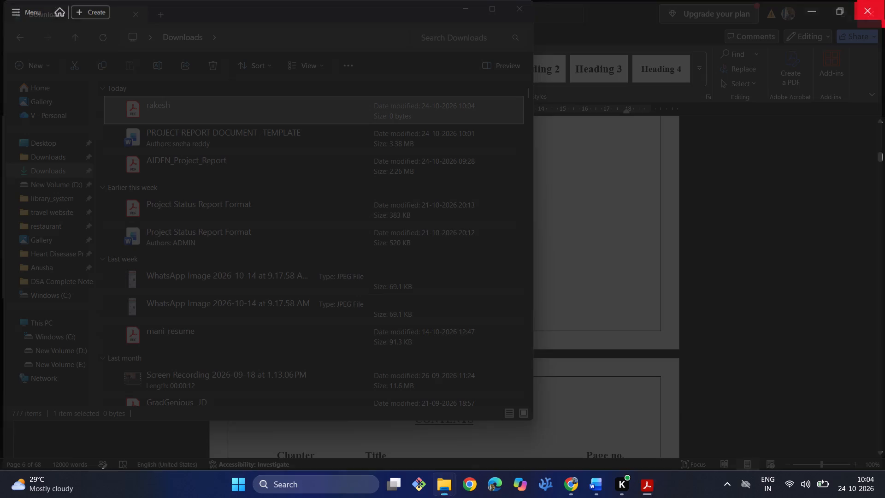
click(556, 275)
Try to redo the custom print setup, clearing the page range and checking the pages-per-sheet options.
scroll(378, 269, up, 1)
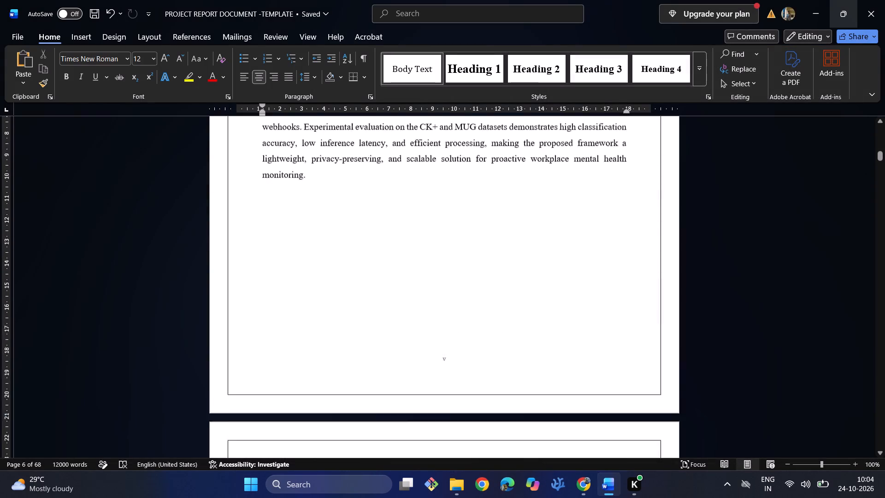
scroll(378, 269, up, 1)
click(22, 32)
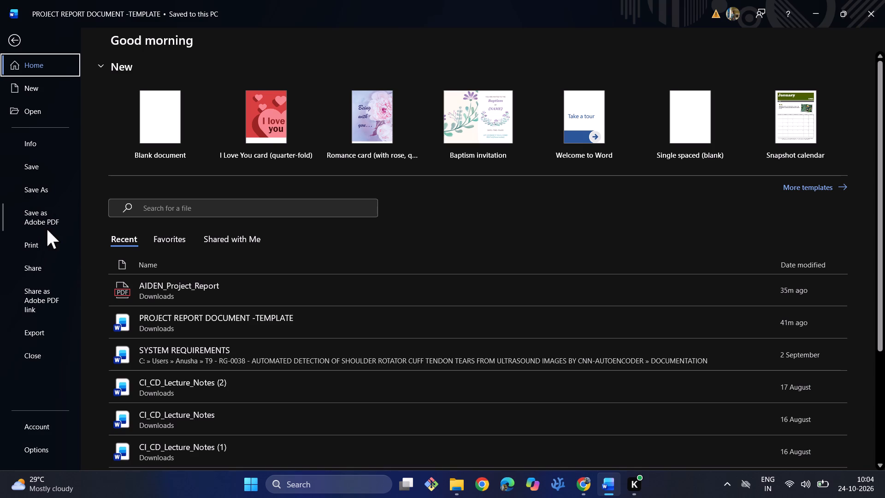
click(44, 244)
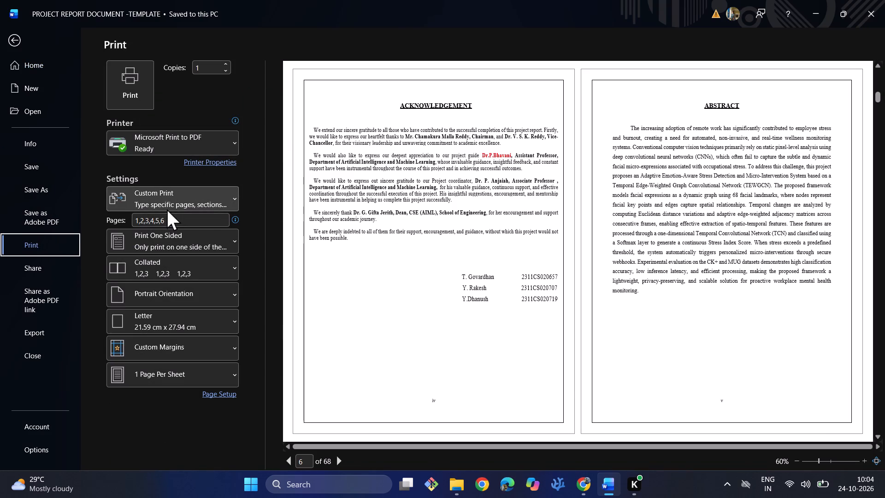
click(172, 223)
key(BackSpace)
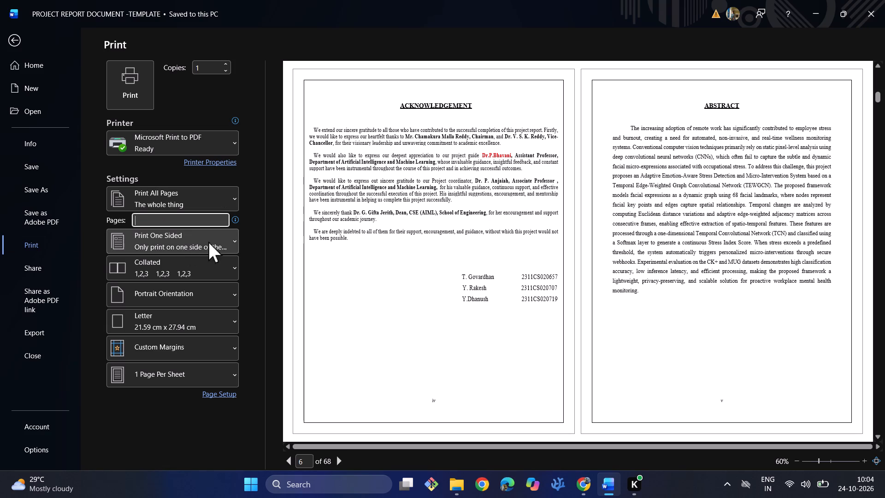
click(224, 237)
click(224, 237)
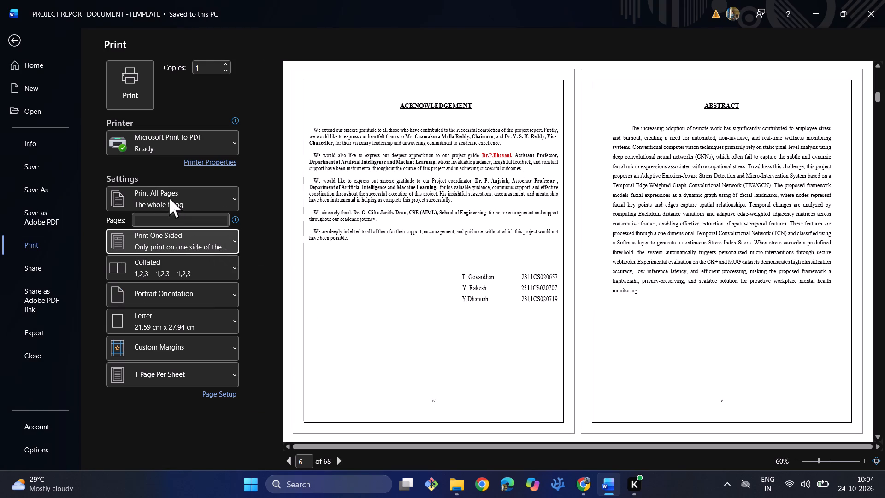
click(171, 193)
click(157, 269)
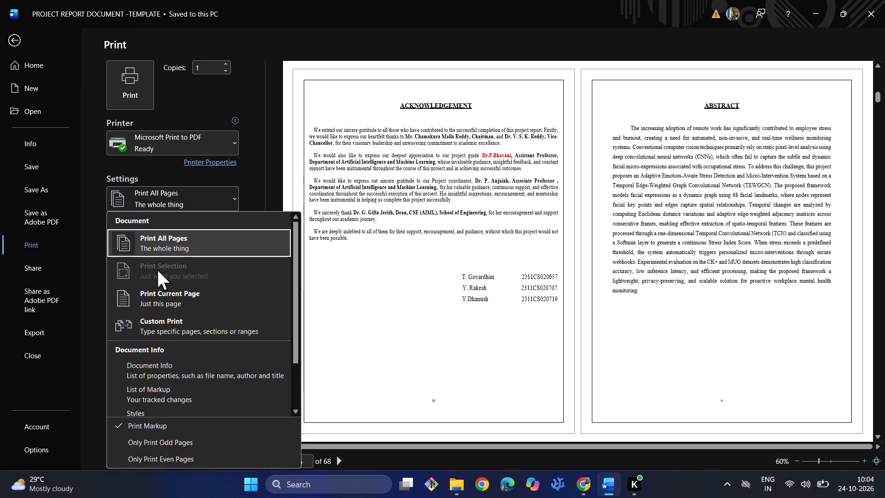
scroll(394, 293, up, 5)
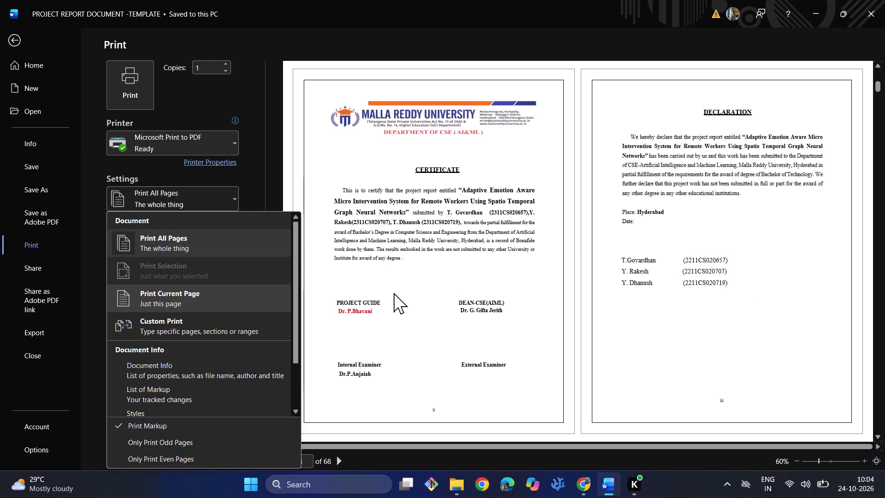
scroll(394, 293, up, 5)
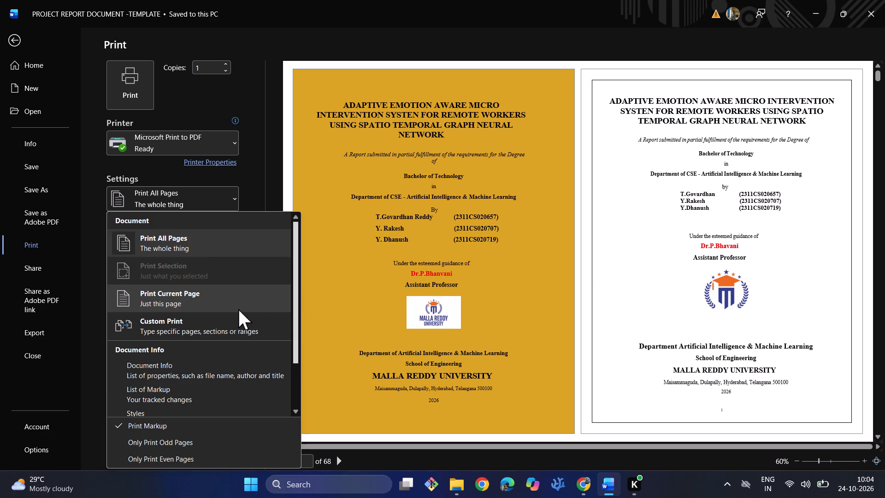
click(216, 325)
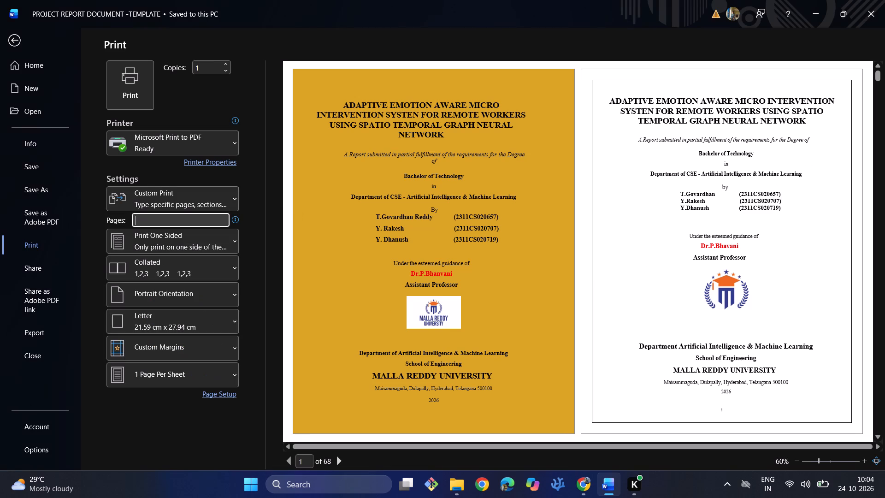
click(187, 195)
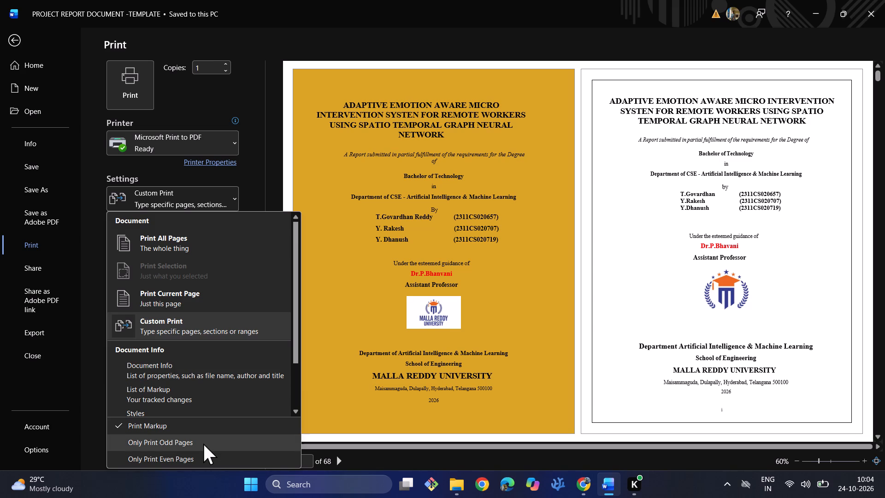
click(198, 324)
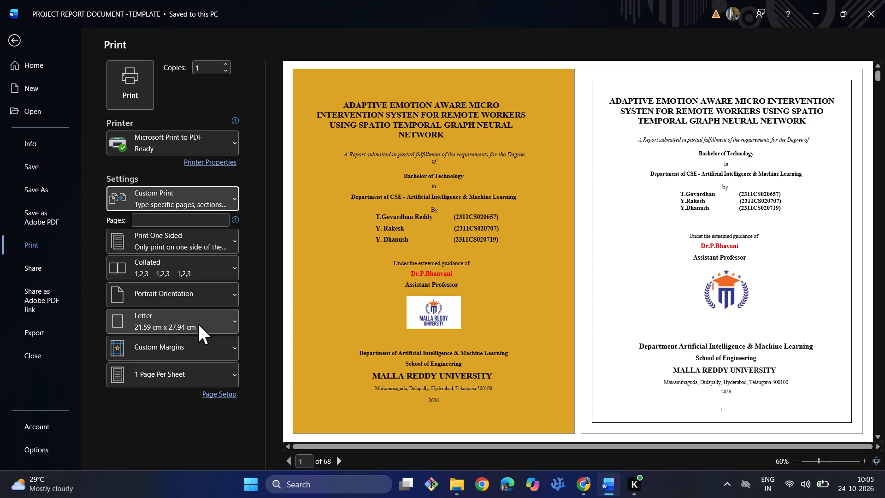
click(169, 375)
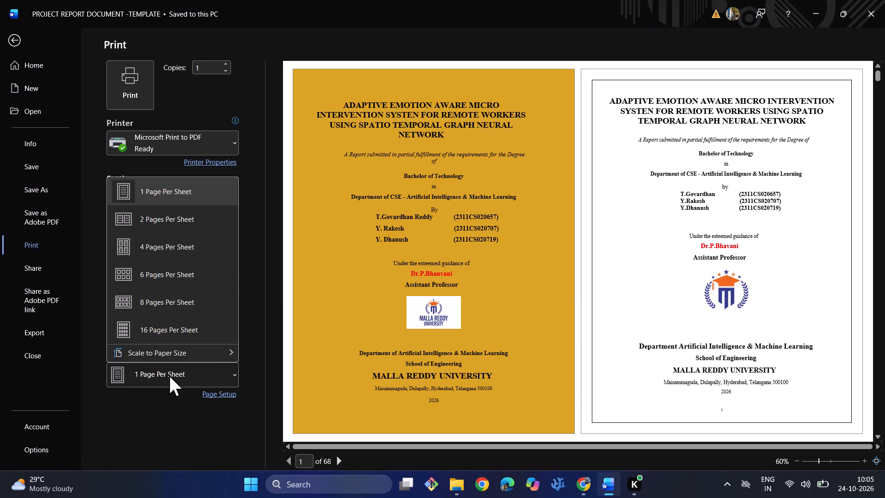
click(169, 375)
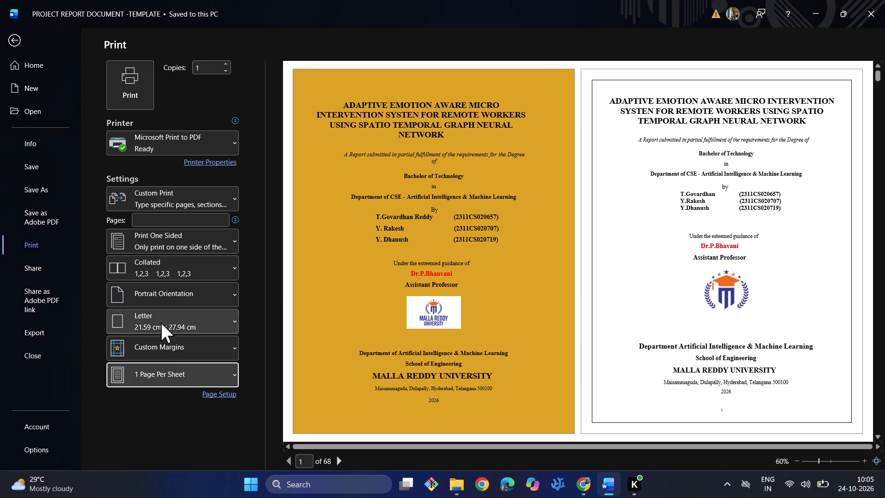
Save the project report document under its existing name.
click(41, 194)
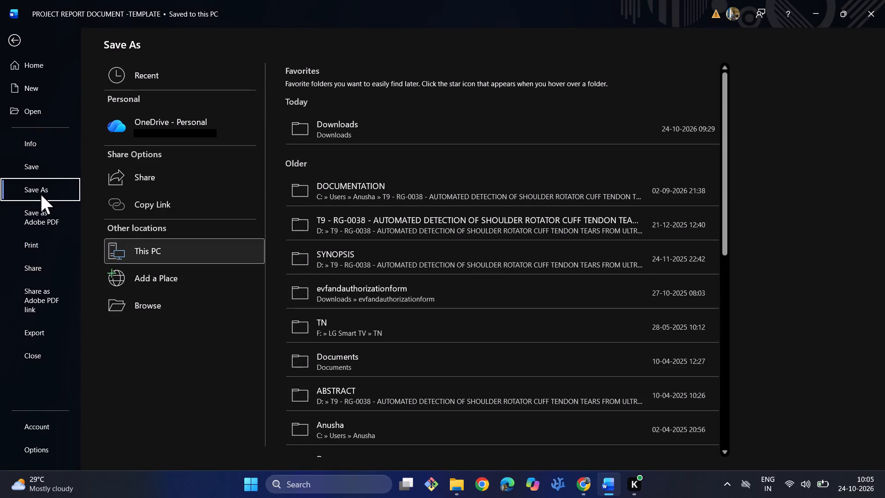
click(34, 166)
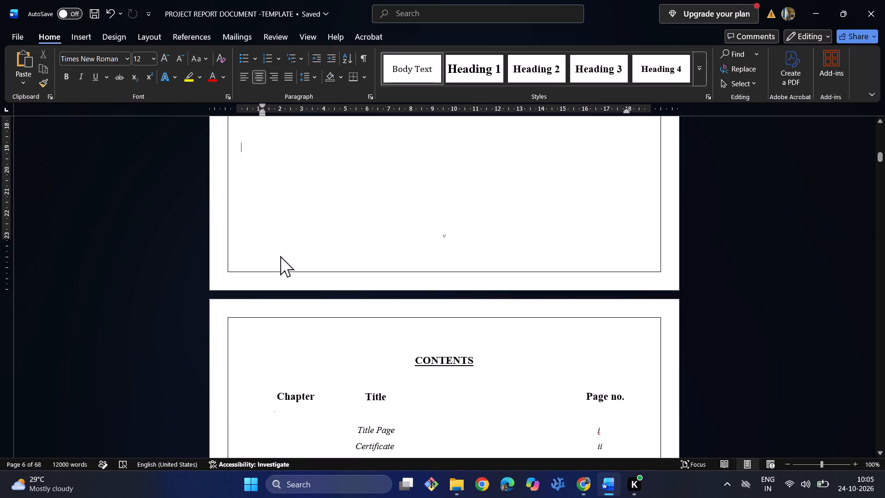
scroll(280, 256, up, 16)
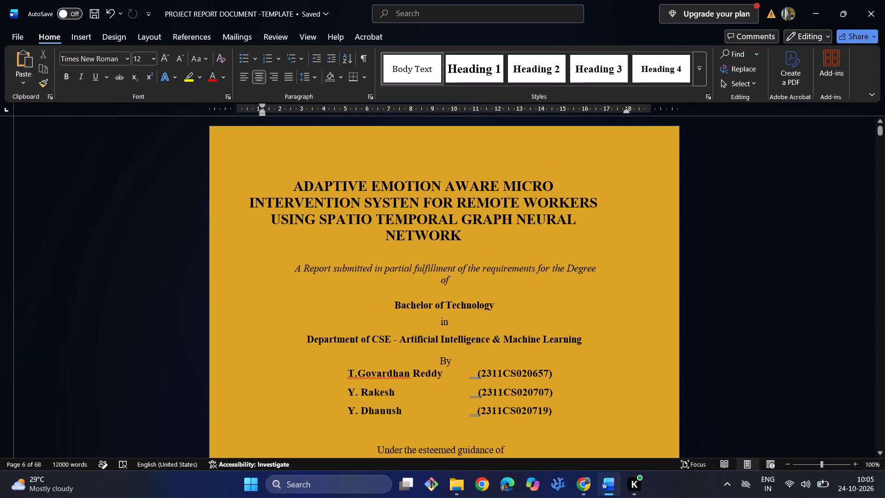
scroll(280, 256, up, 2)
key(ctrl+s)
Review the report from the cover through the certificate, declaration, acknowledgement, abstract, contents and figure and table lists to Chapter 1.
scroll(280, 256, down, 5)
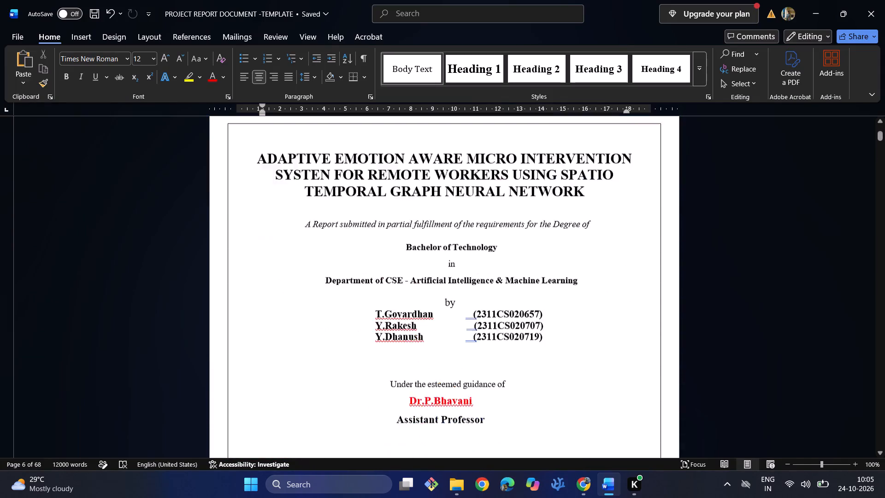
scroll(280, 256, down, 4)
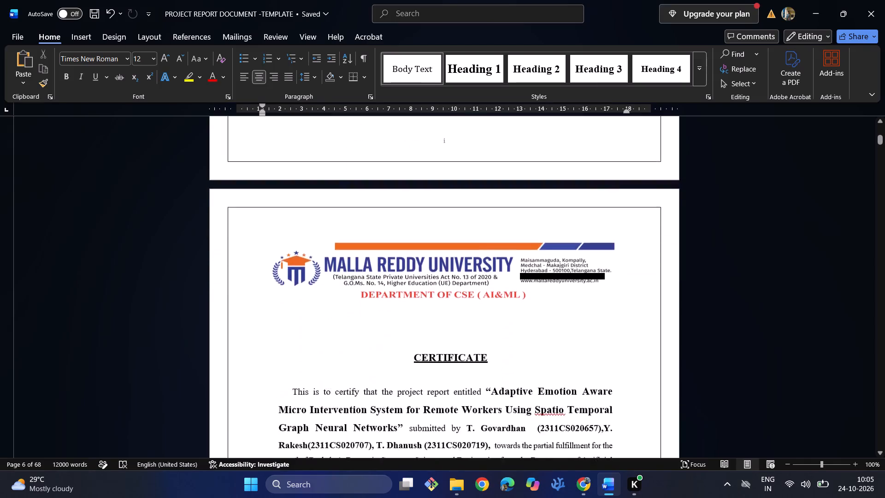
scroll(280, 256, down, 3)
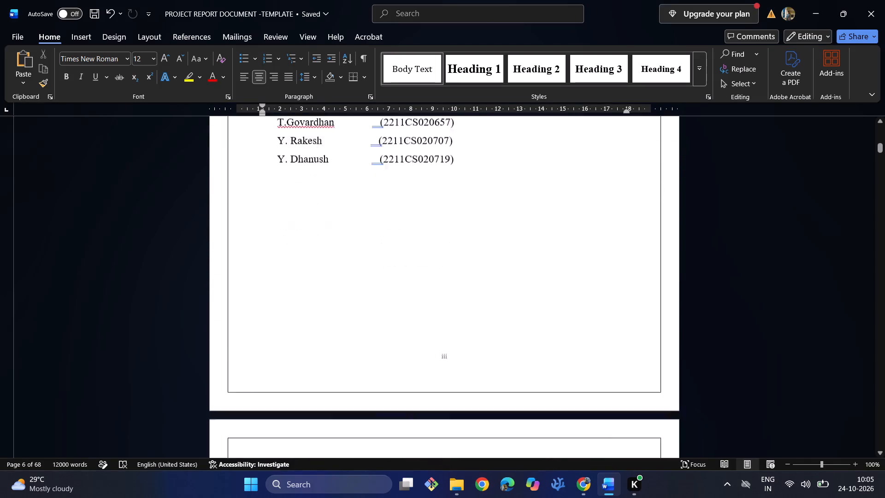
scroll(280, 256, down, 4)
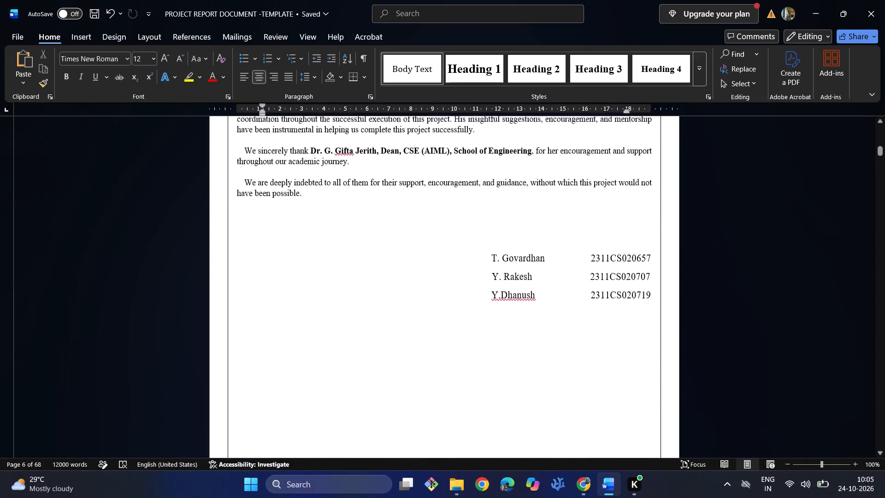
scroll(280, 256, down, 4)
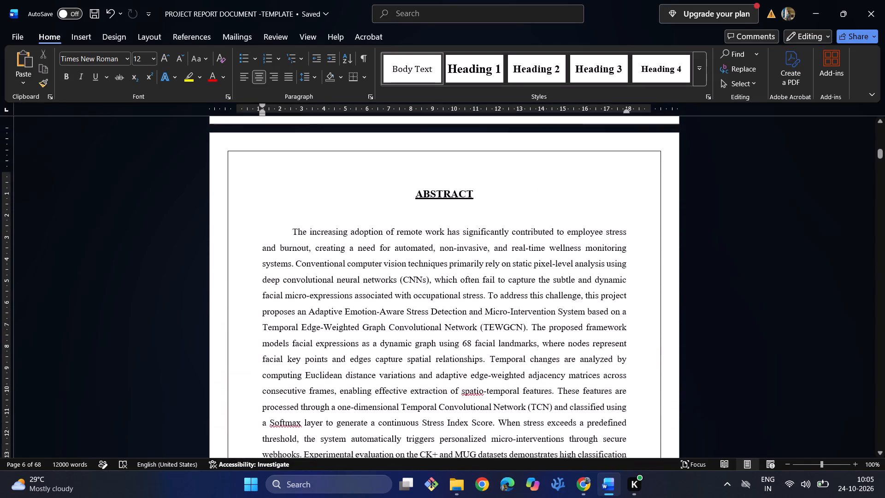
scroll(280, 256, down, 5)
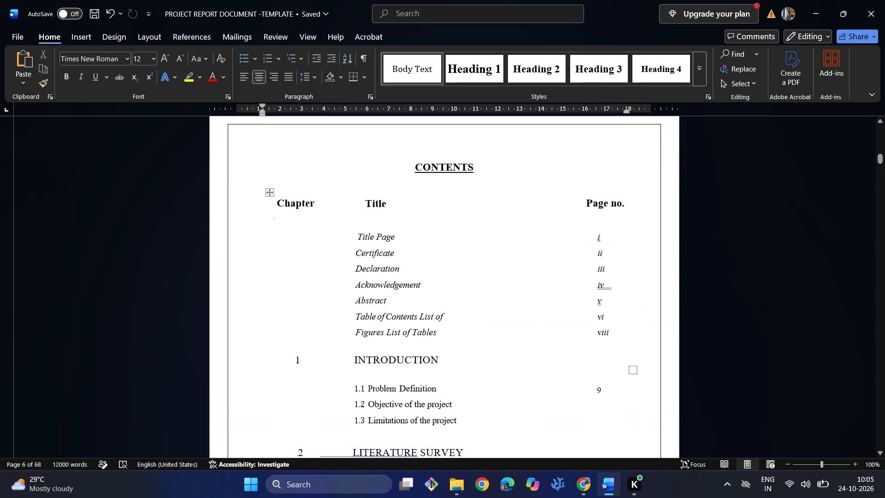
scroll(352, 202, up, 1)
scroll(352, 202, down, 3)
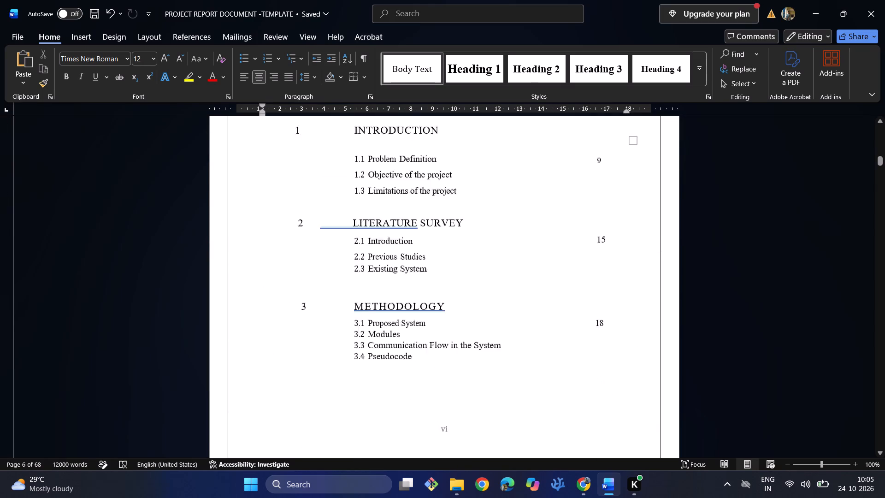
scroll(352, 202, down, 3)
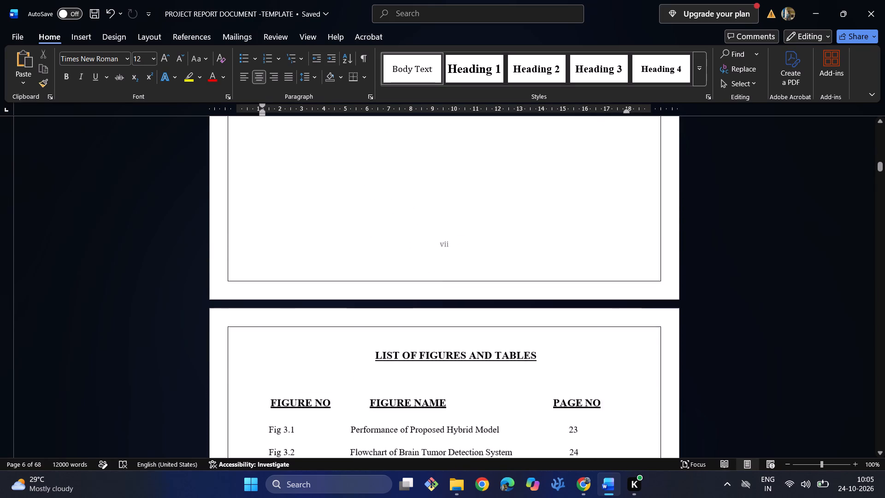
scroll(352, 202, down, 2)
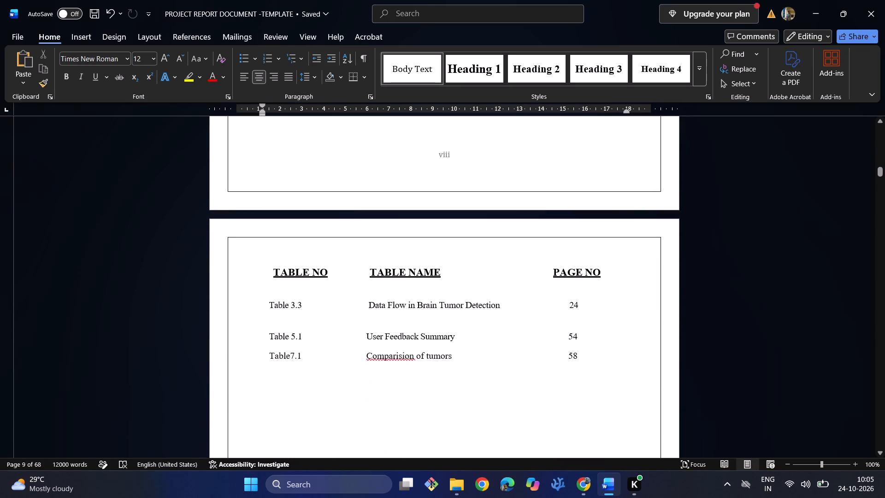
scroll(420, 213, down, 4)
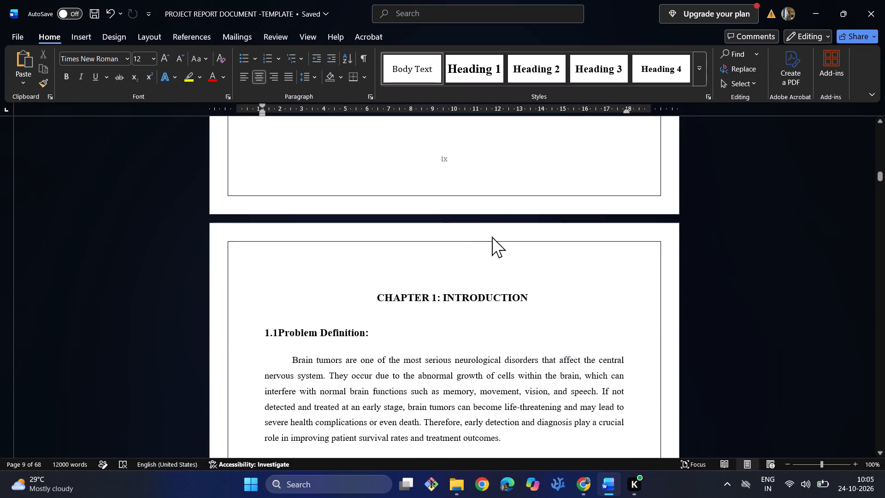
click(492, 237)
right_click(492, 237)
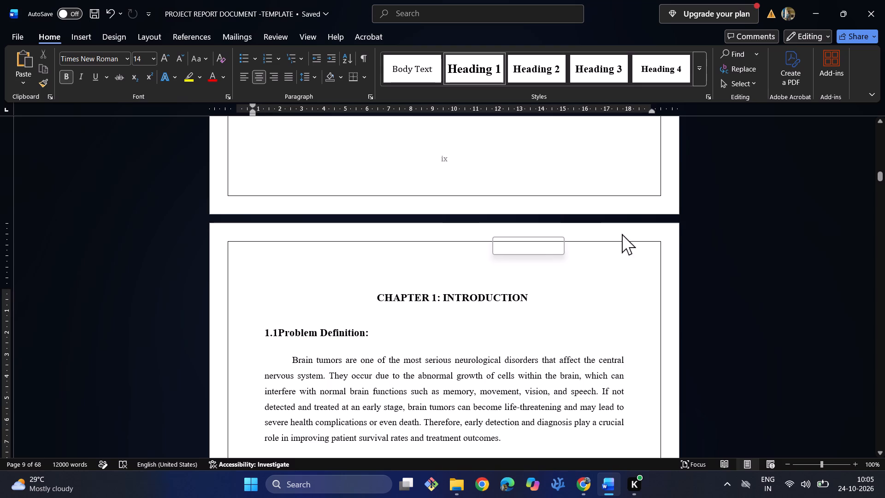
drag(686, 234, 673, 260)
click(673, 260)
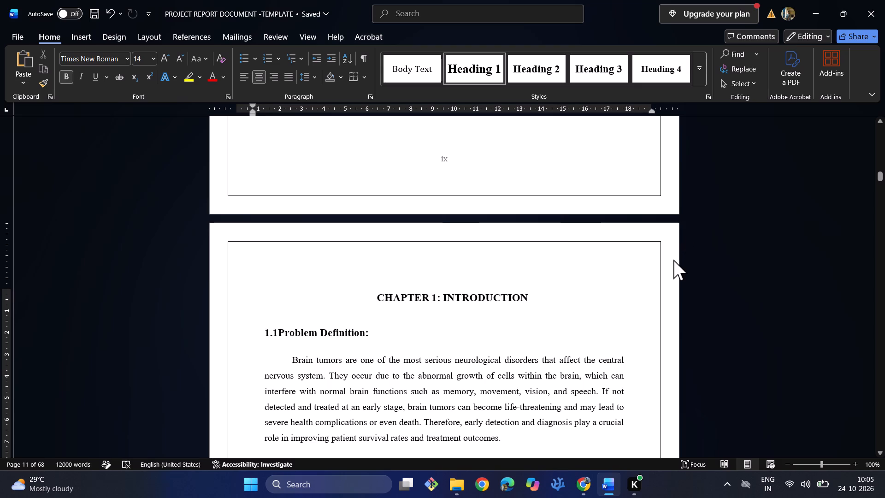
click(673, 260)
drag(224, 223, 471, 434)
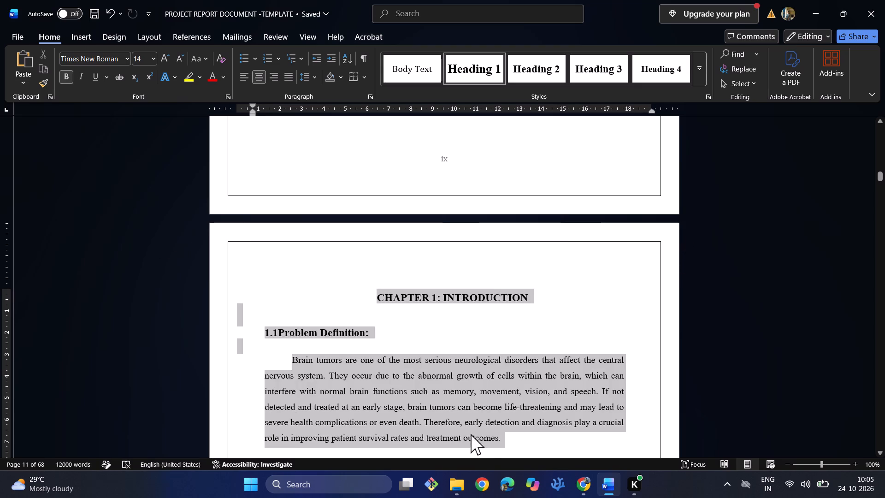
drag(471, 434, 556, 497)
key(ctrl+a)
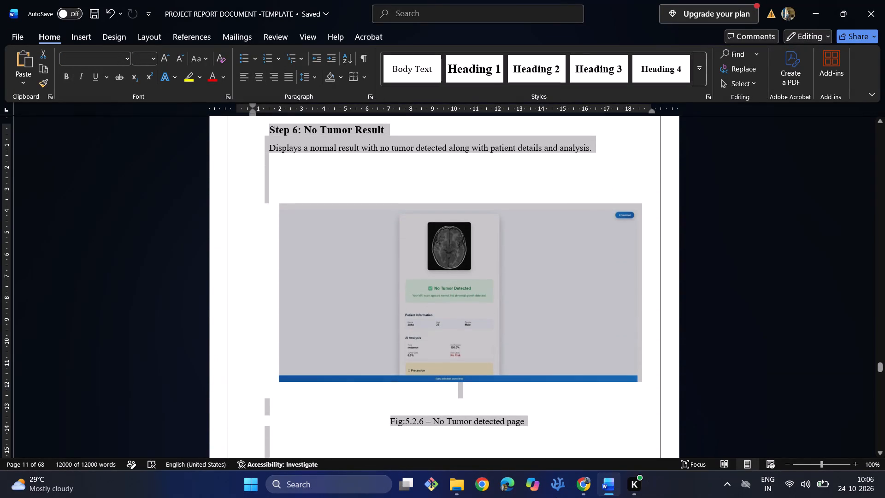
Undo the last replacement of the abstract's body text and check the Abstract page.
key(ctrl+z)
scroll(556, 497, up, 5)
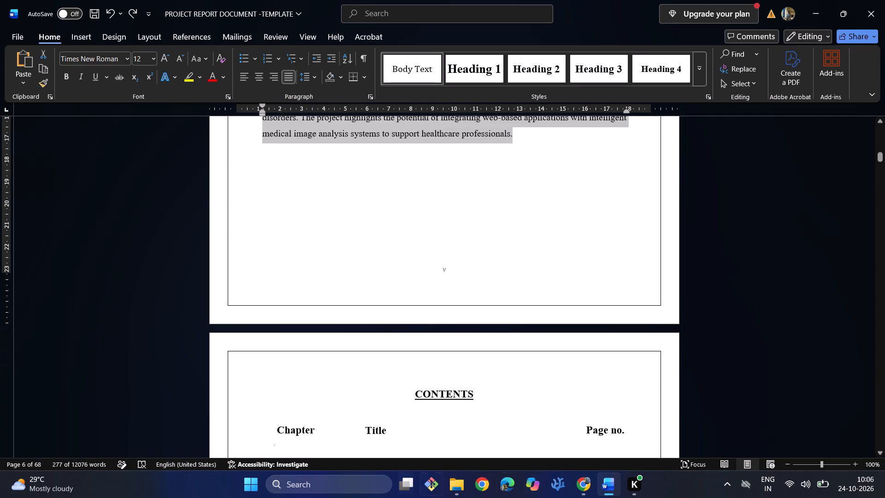
click(541, 384)
scroll(541, 384, up, 3)
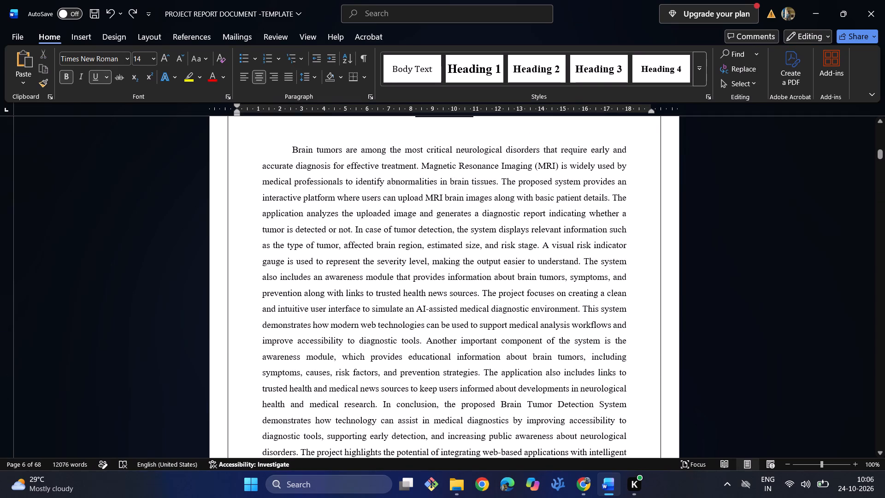
scroll(541, 384, up, 1)
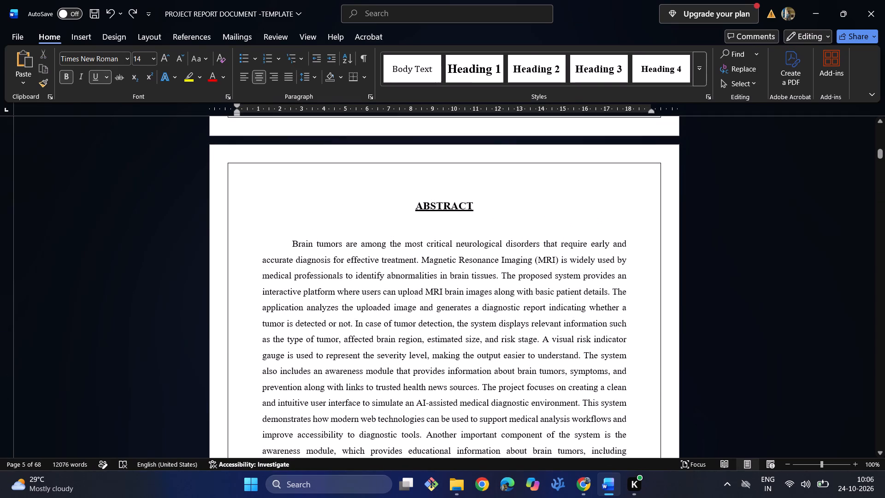
scroll(331, 270, down, 1)
Switch to File Explorer and close the Downloads folder window.
key(alt+Tab)
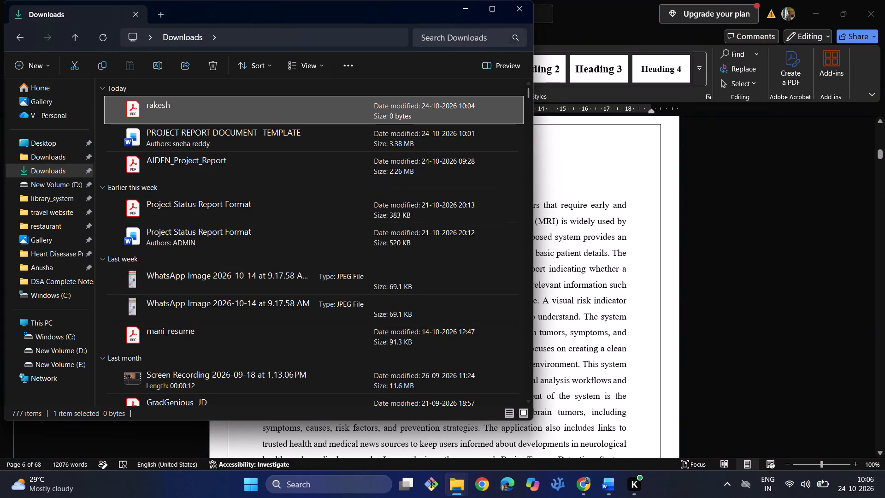
click(521, 6)
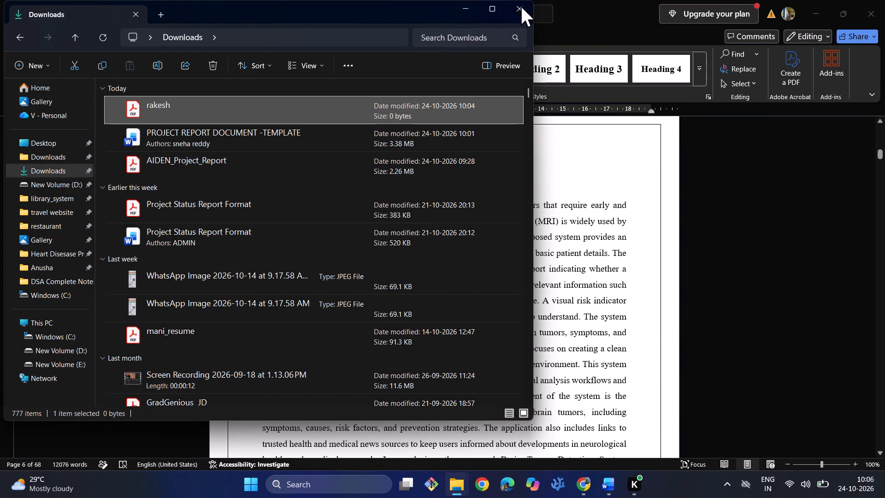